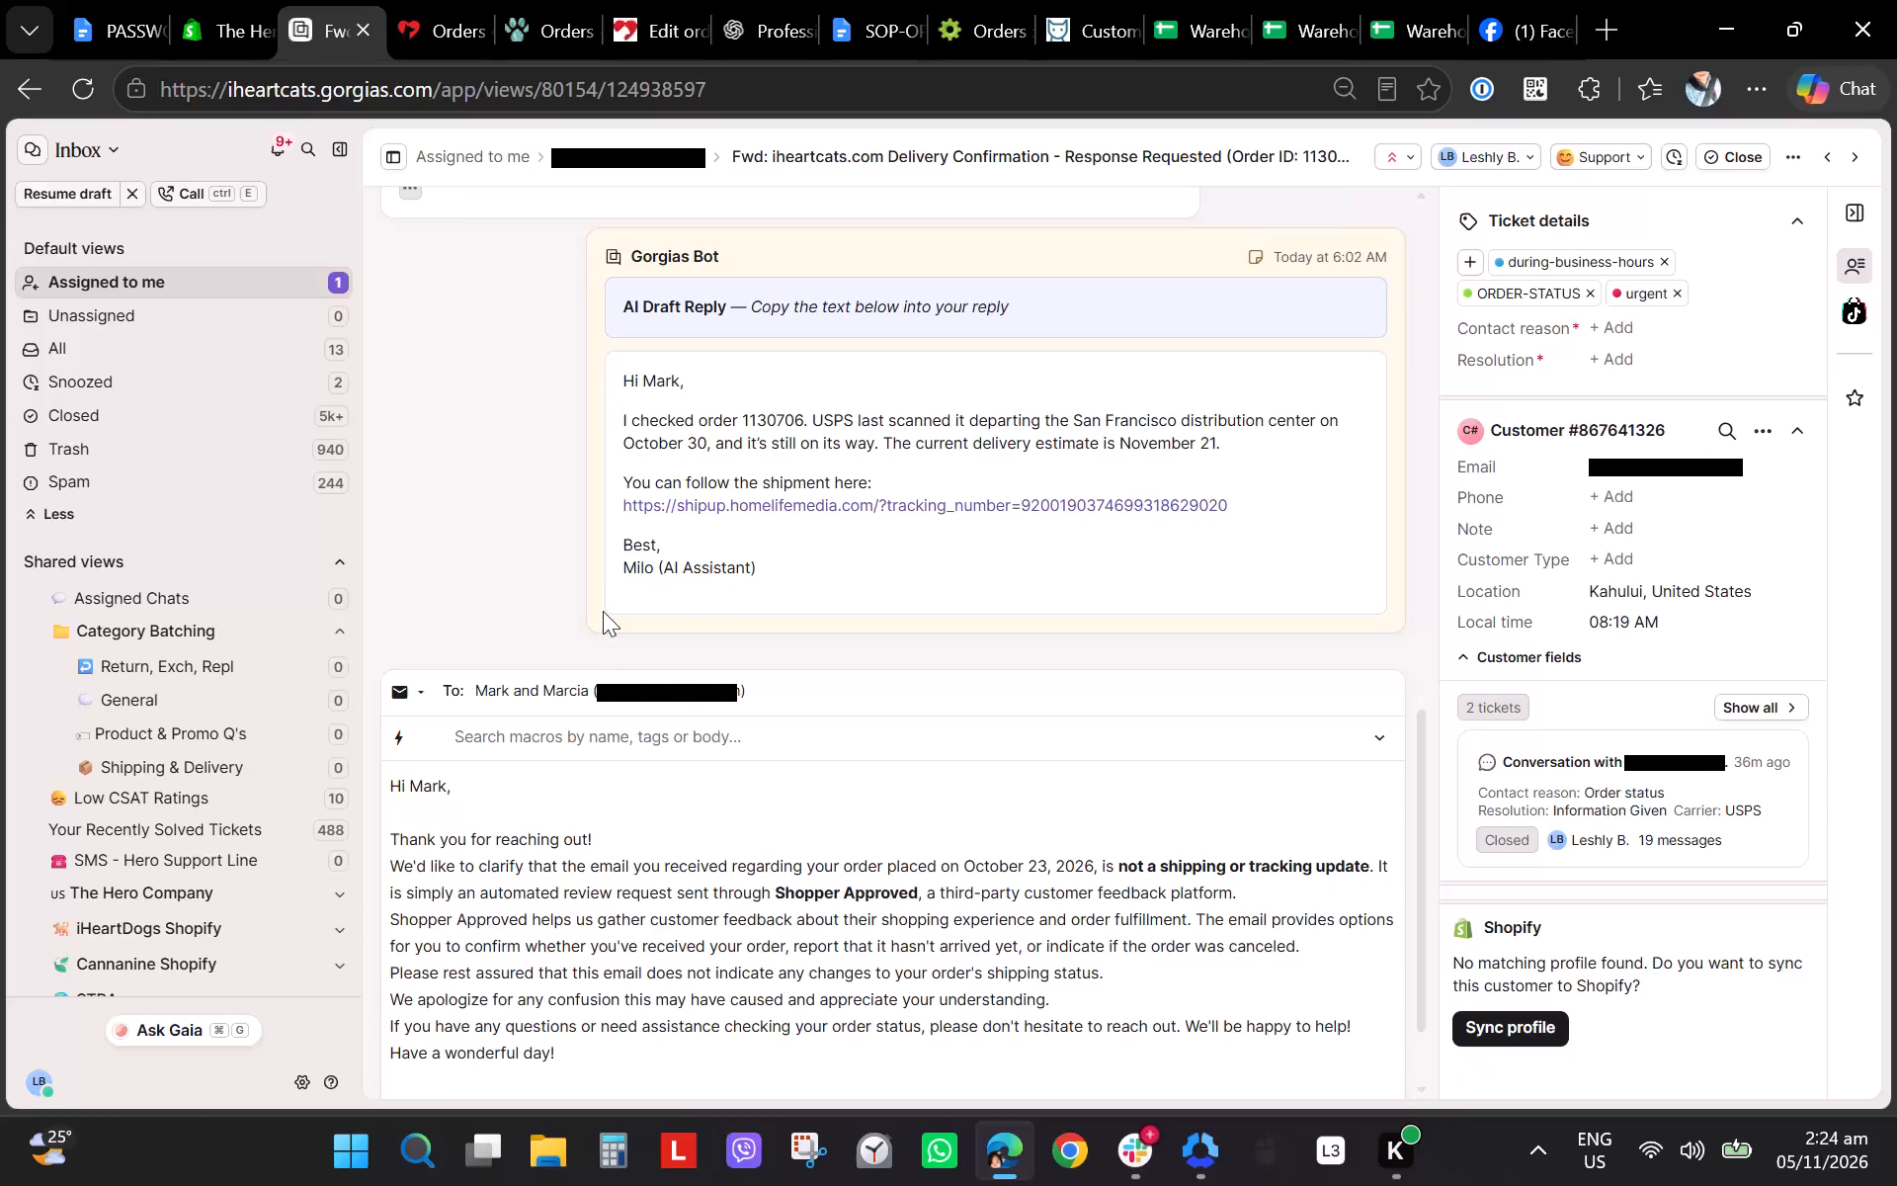
Change the reply's opening sentence to "Thank you for reaching out and sharing this with us.".
key(space)
text(and sharing this with)
key(space)
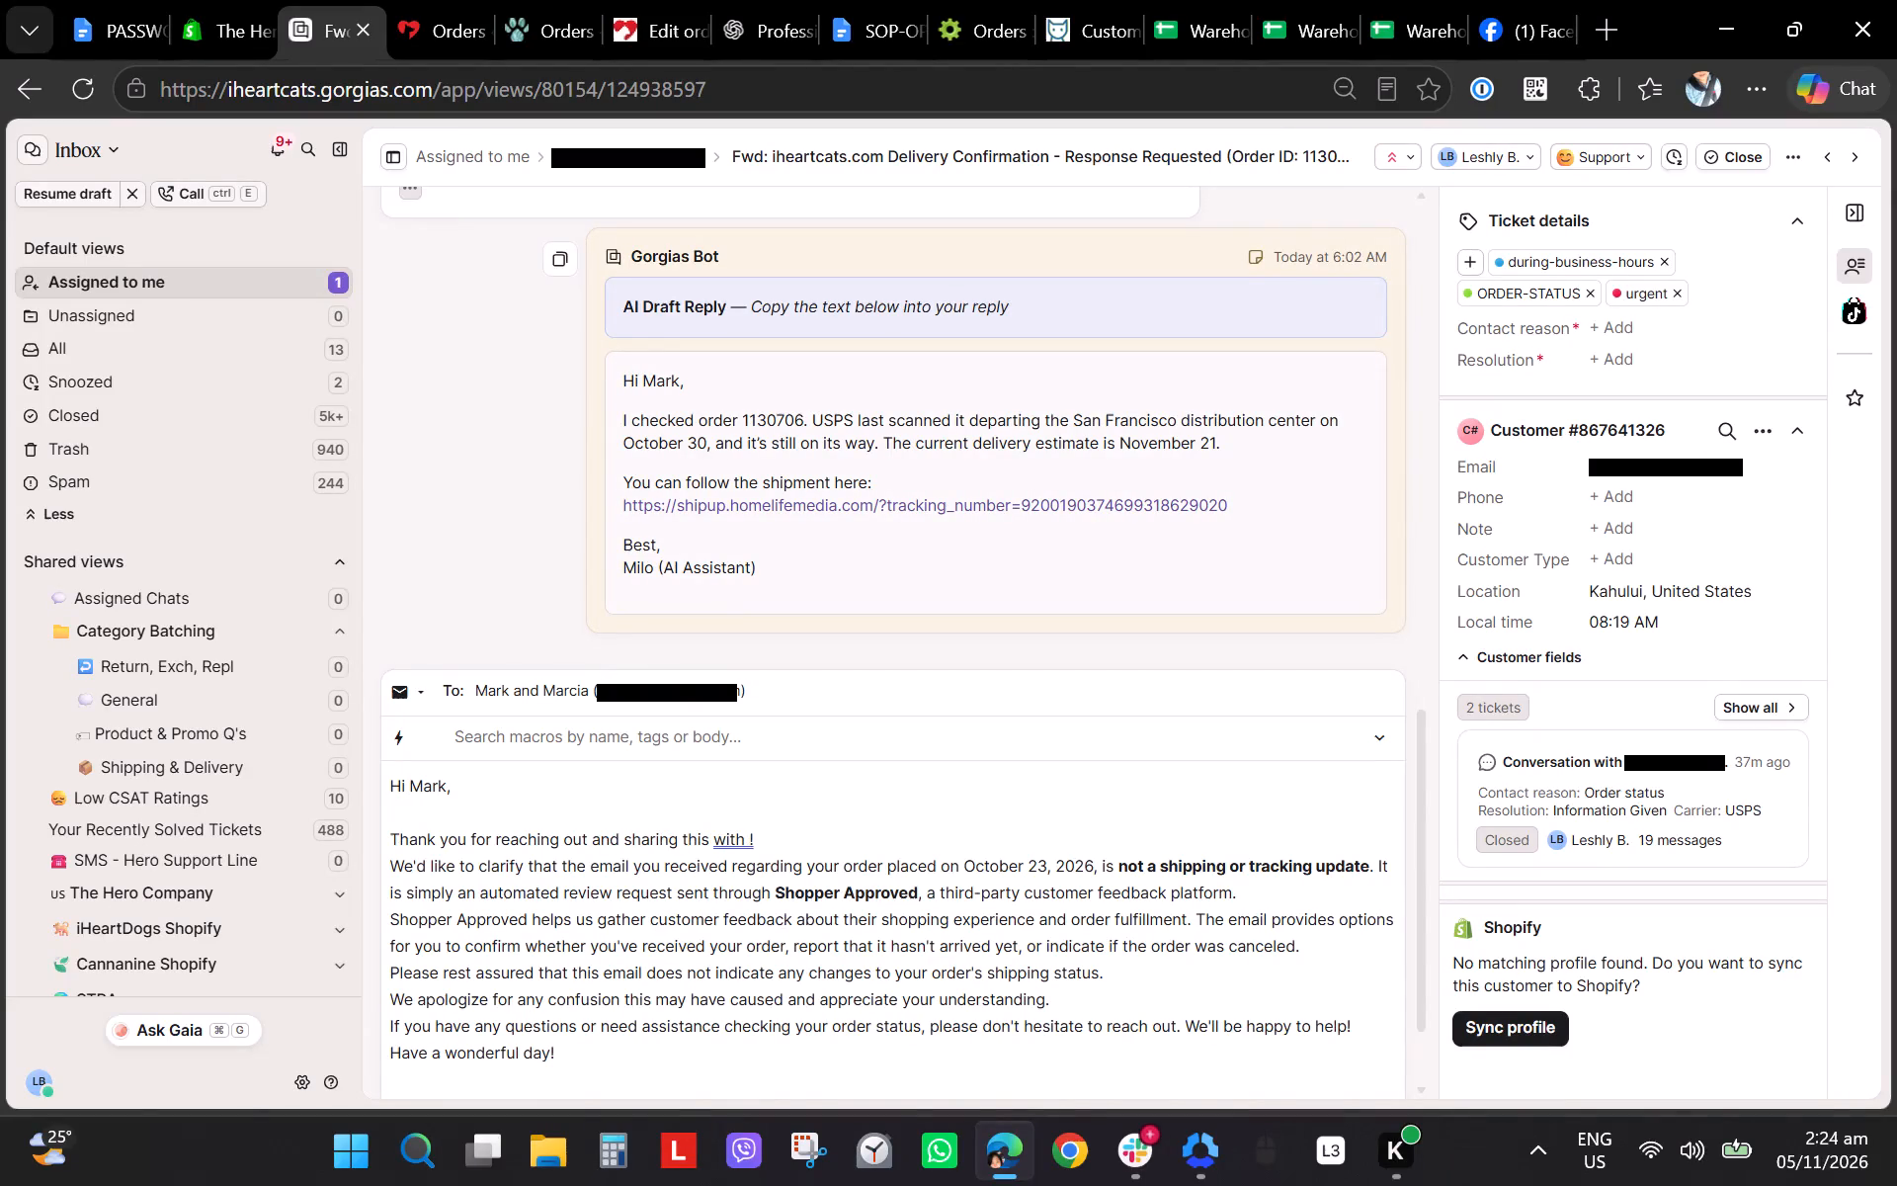
text(us)
key(Right)
key(BackSpace)
key(period)
Insert a blank line before each of the reply paragraphs starting "We'd like to clarify", "Shopper Approved helps" and "Please rest assured".
key(Return)
key(Down)
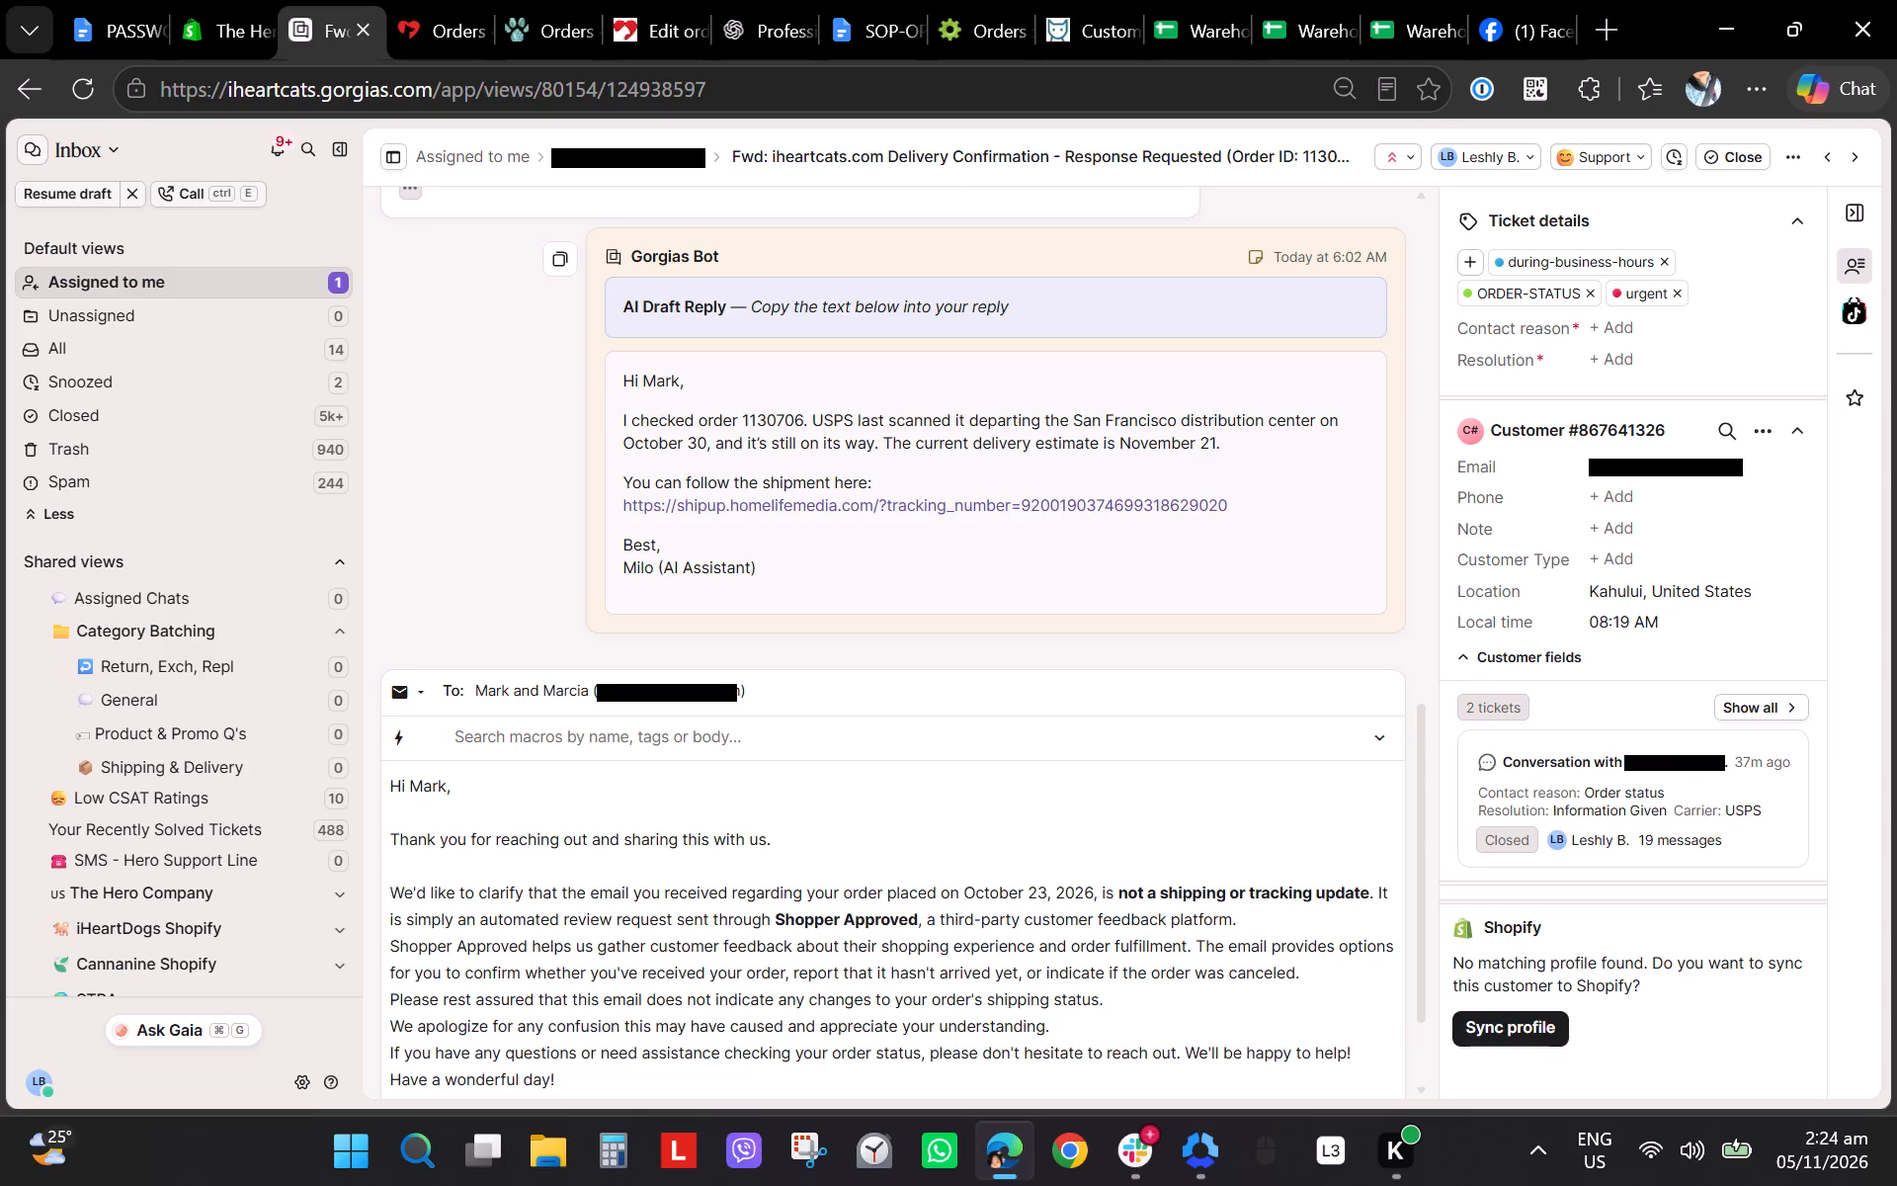
key(Down)
key(Down)
key(Down)
key(Up)
key(Return)
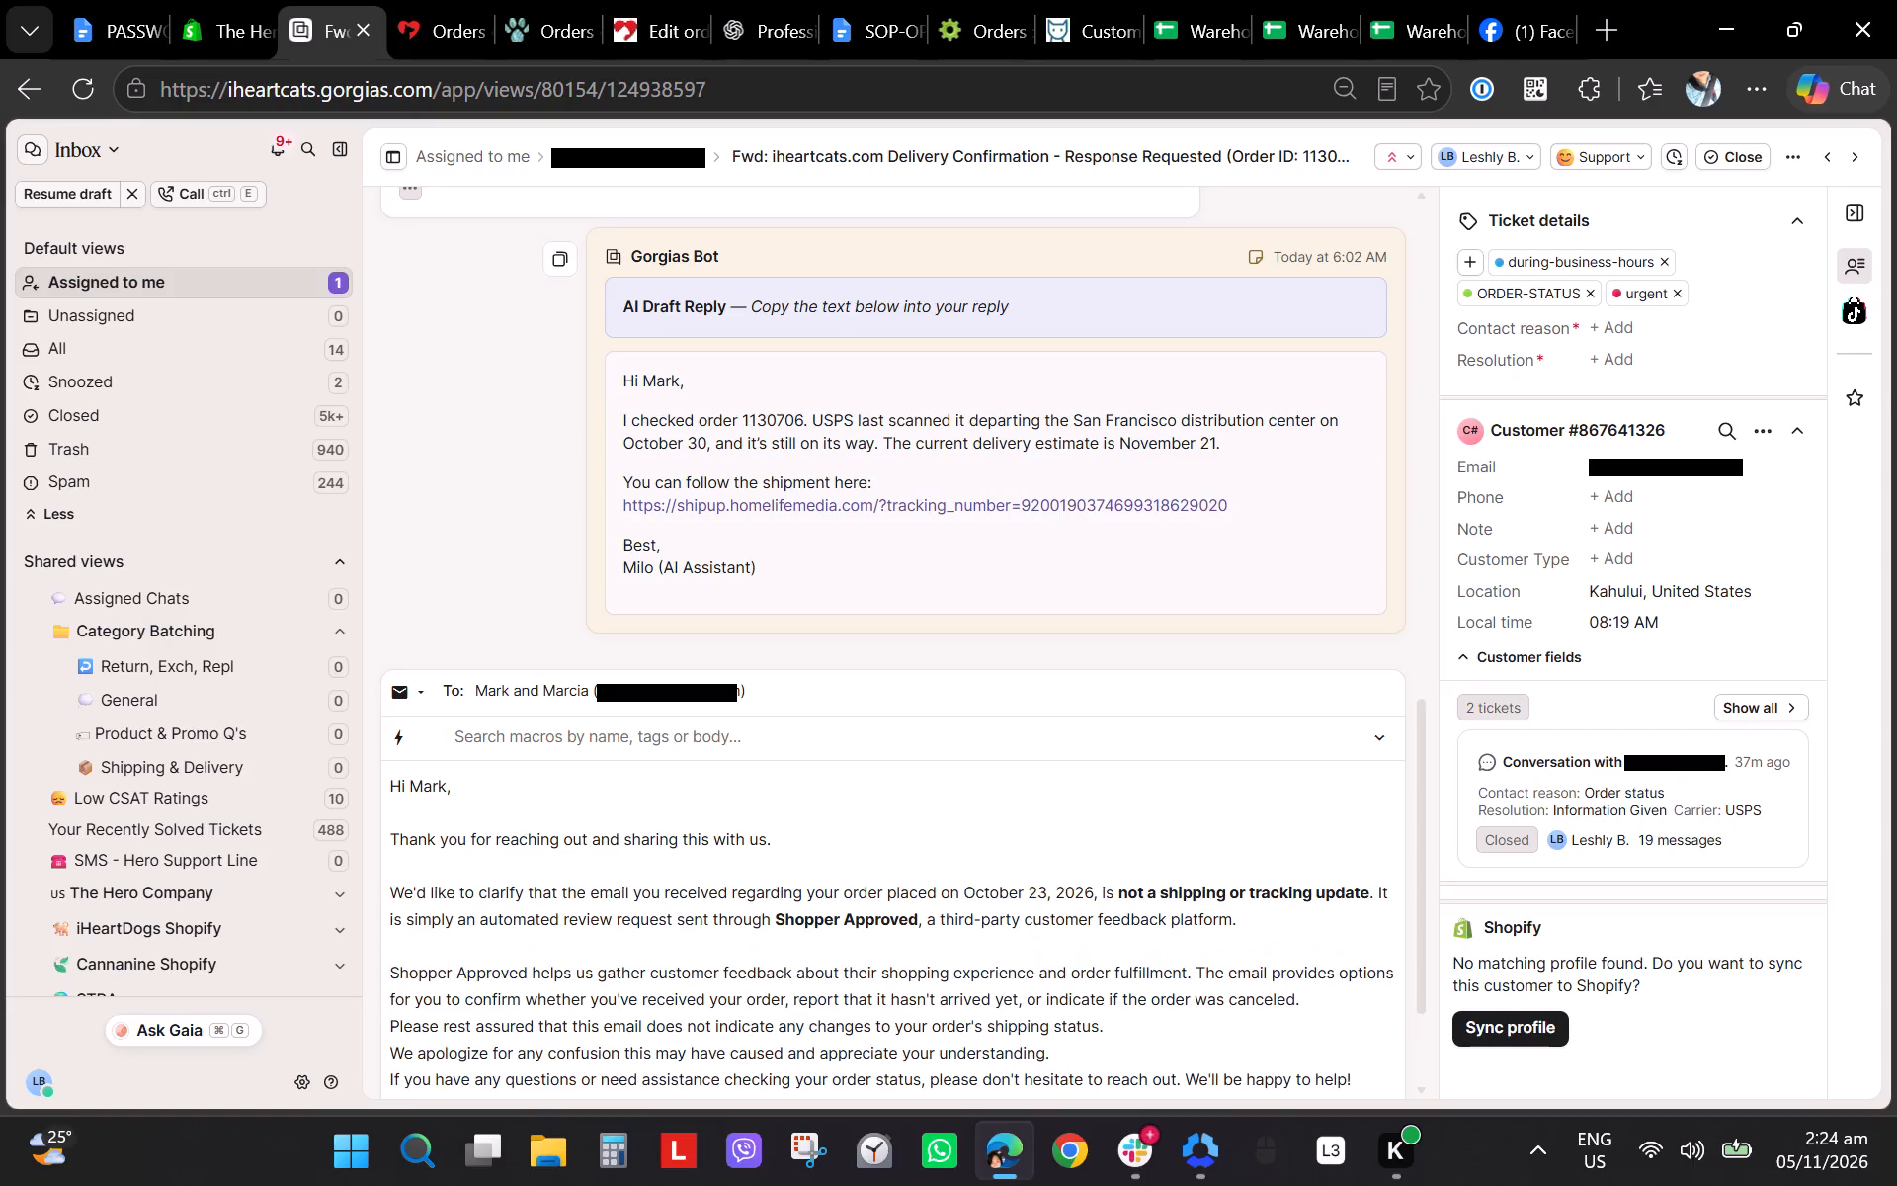
key(Down)
key(Down)
key(Return)
key(Down)
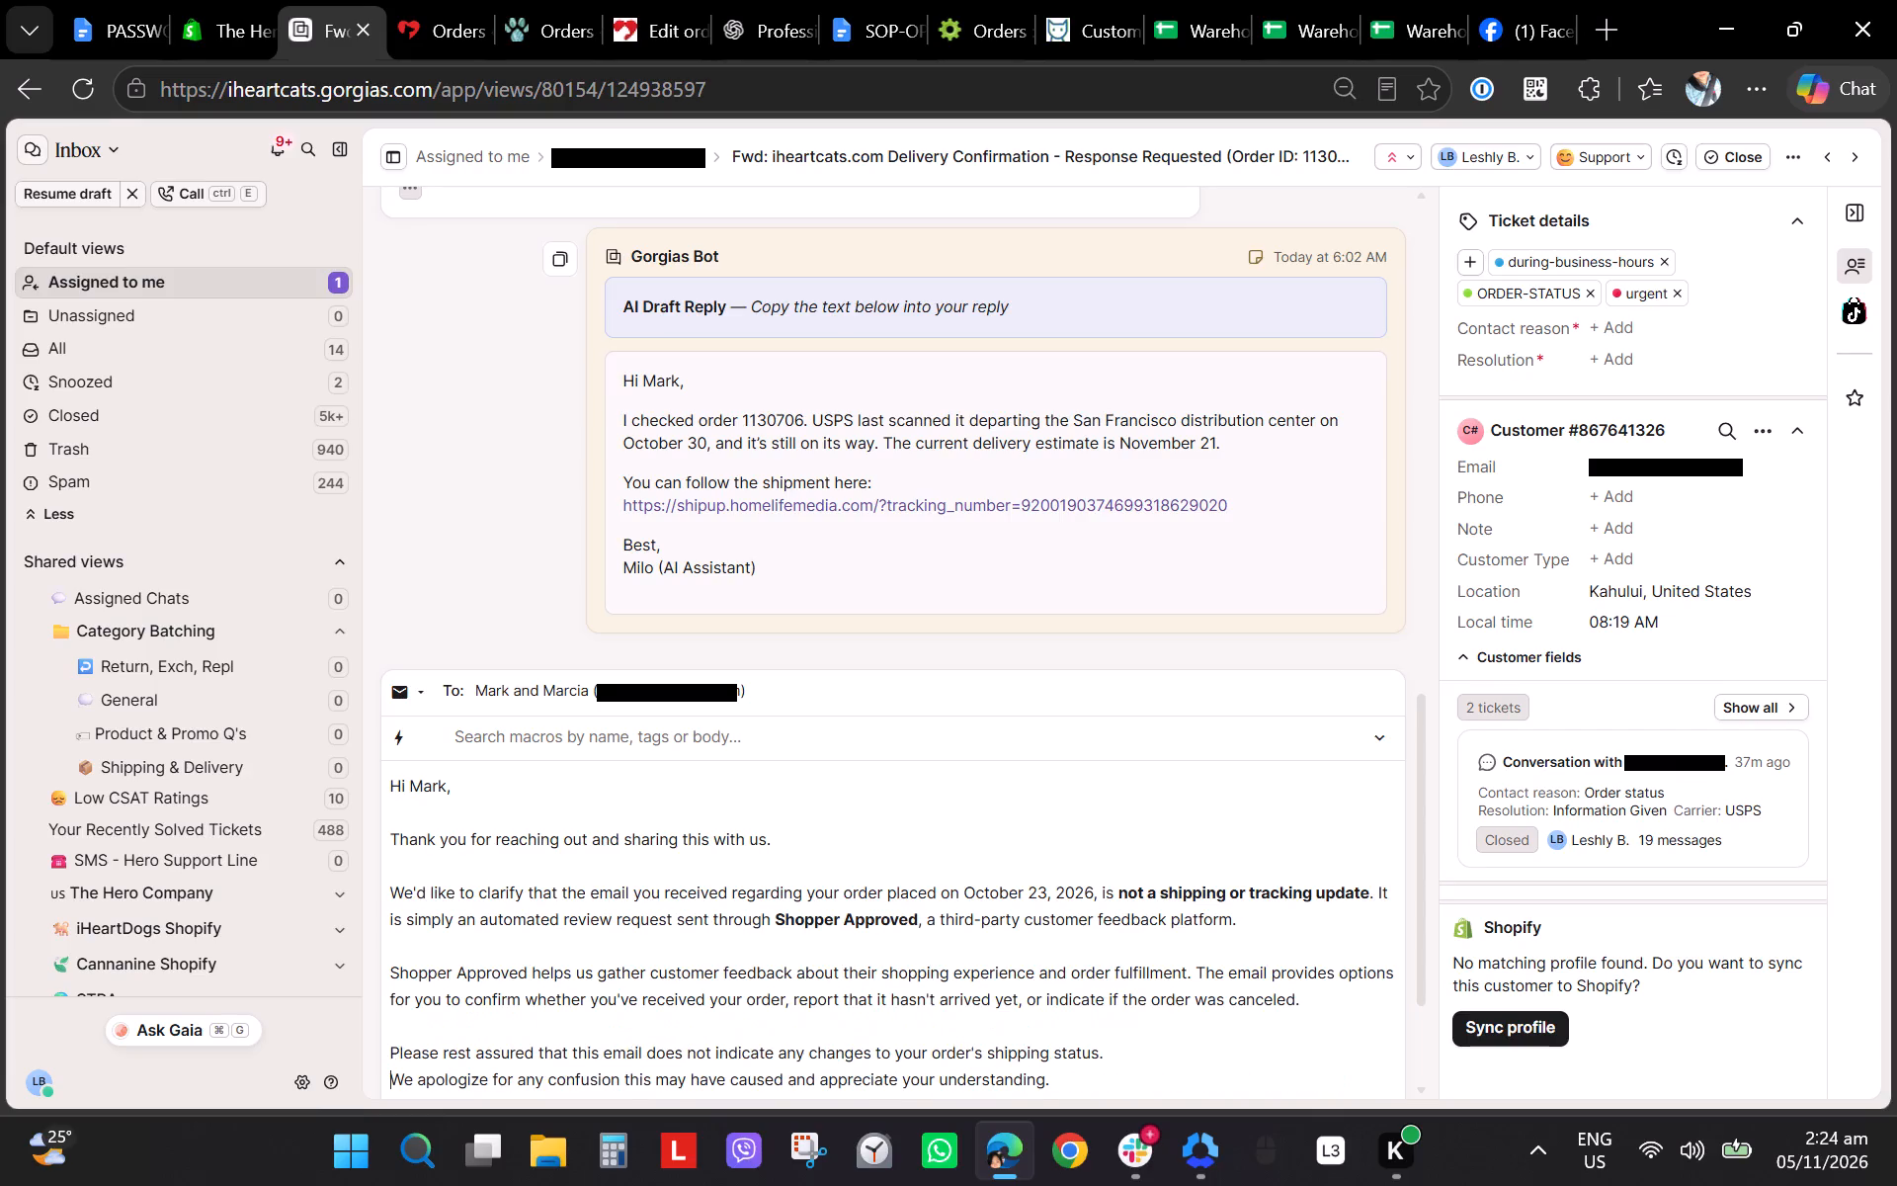
key(Left)
key(Left)
Add the sentence "We're truly sorry for the confusion and inconvenience." after the opening thank-you sentence.
click(890, 834)
key(space)
text(We're truly sorry fort)
key(space)
key(BackSpace)
key(BackSpace)
key(space)
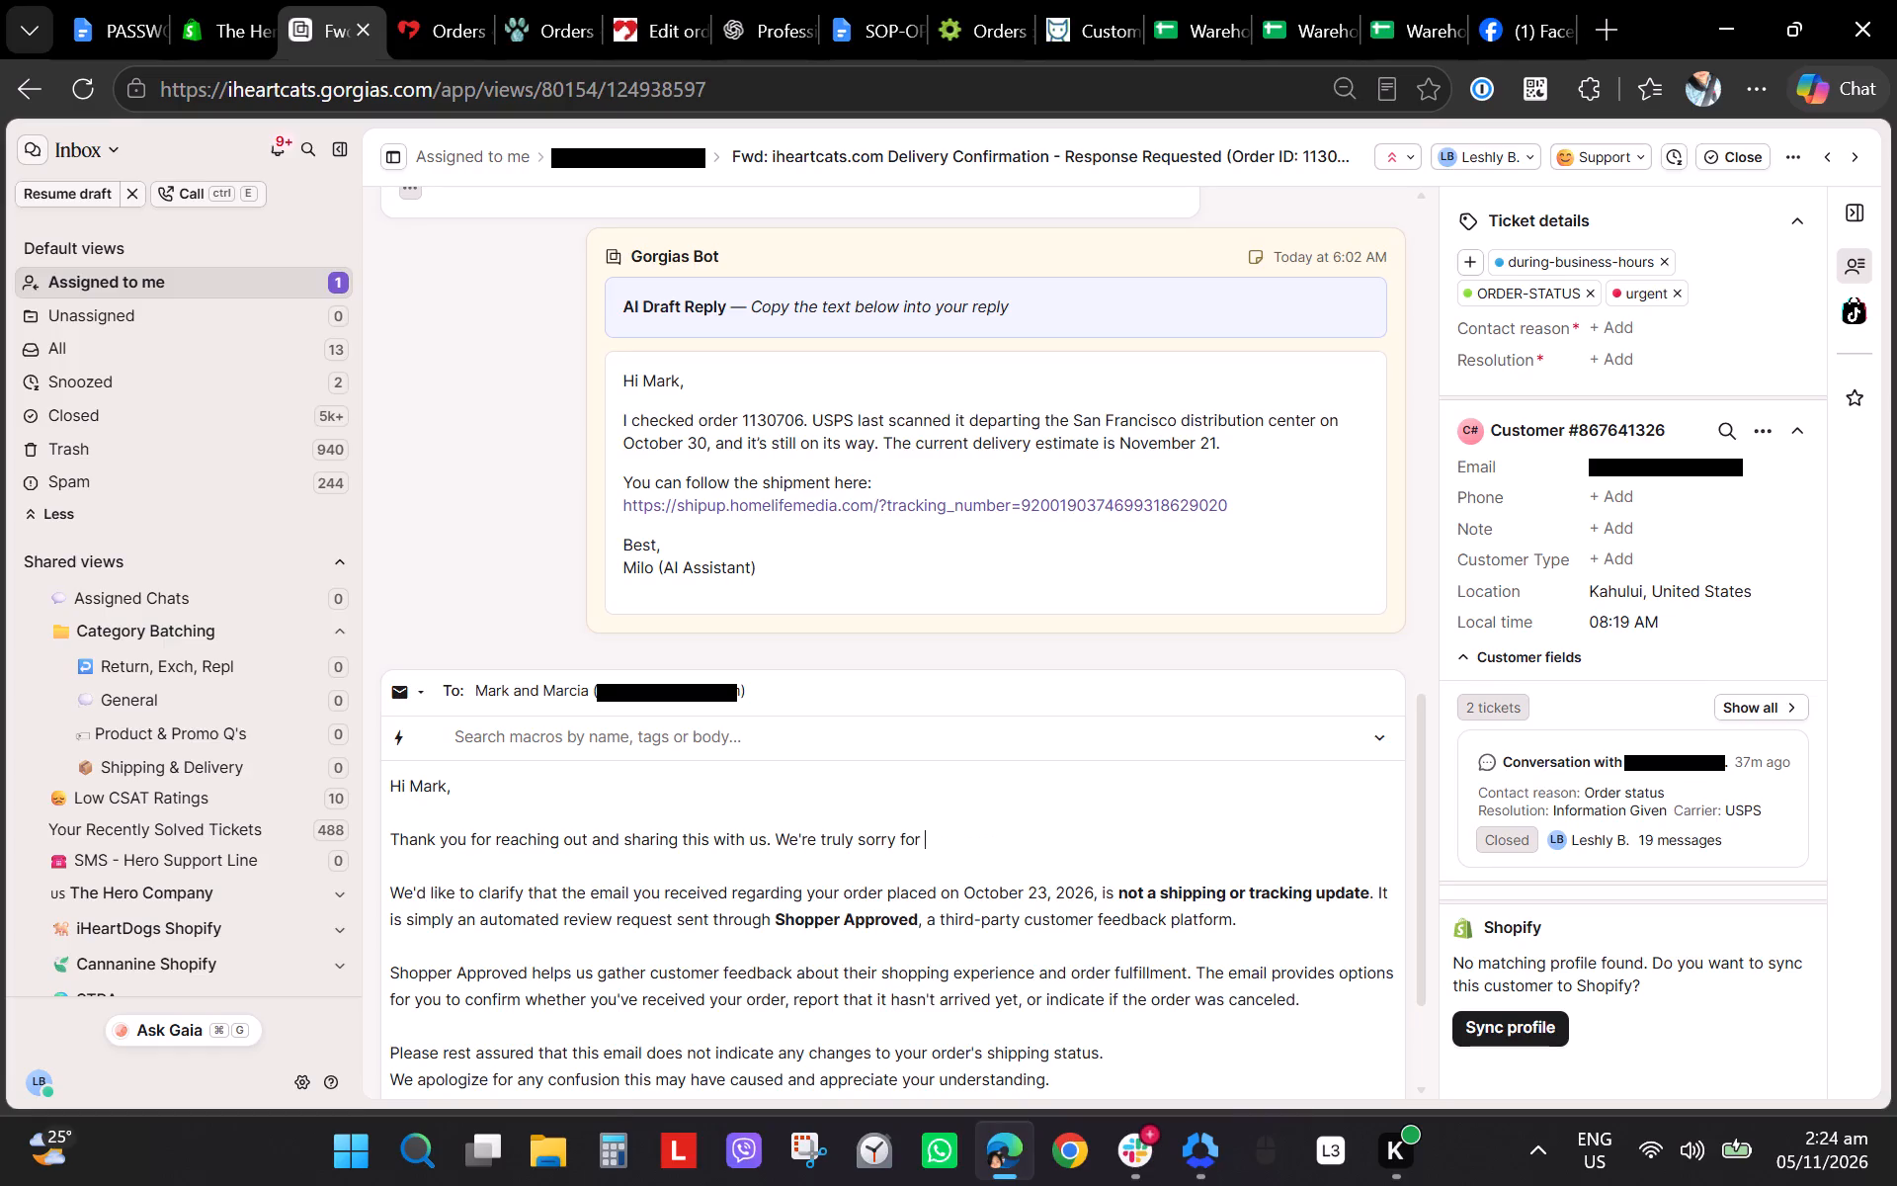
text(the confusion and inconveniencel)
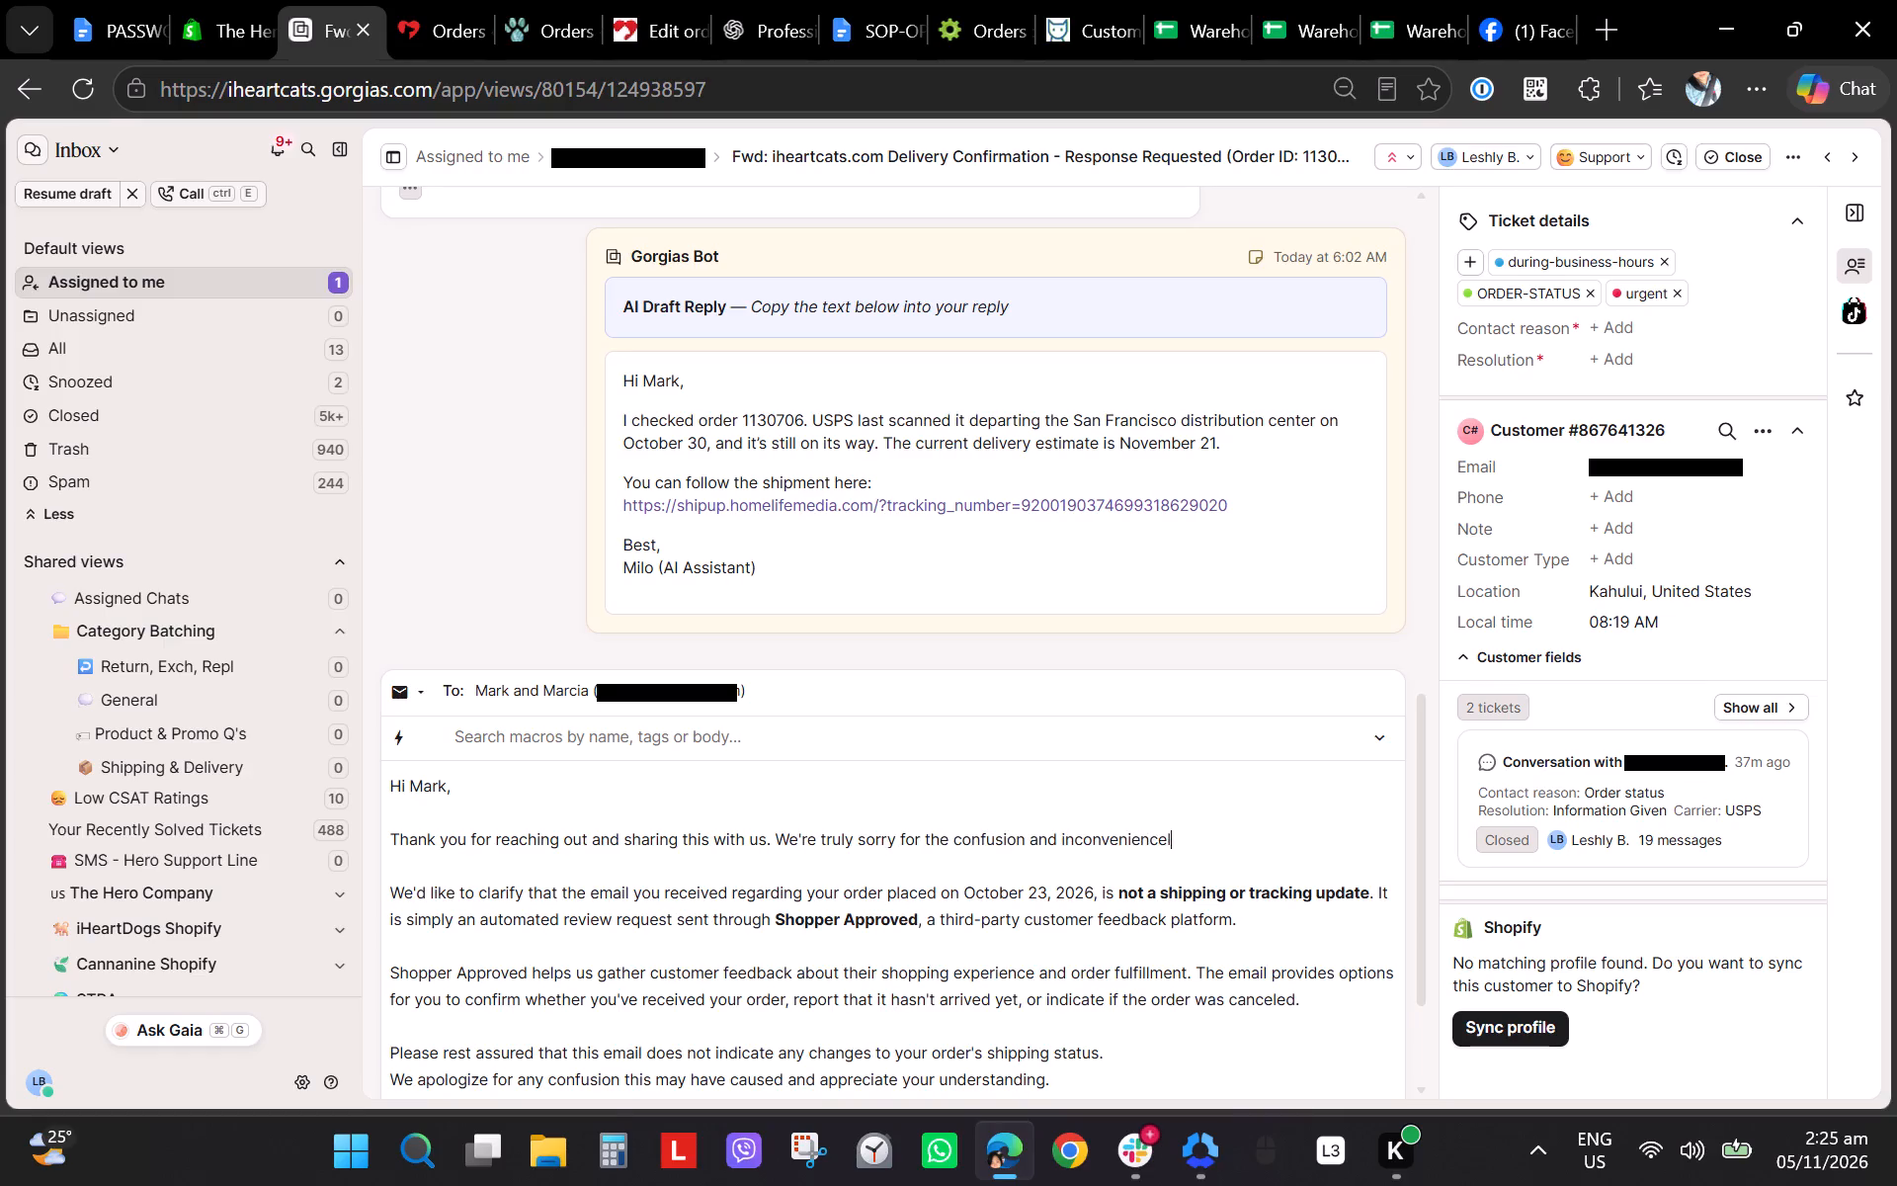
key(BackSpace)
key(period)
Place the text cursor at the end of the reply's "Please rest assured" sentence.
scroll(905, 897, down, 1)
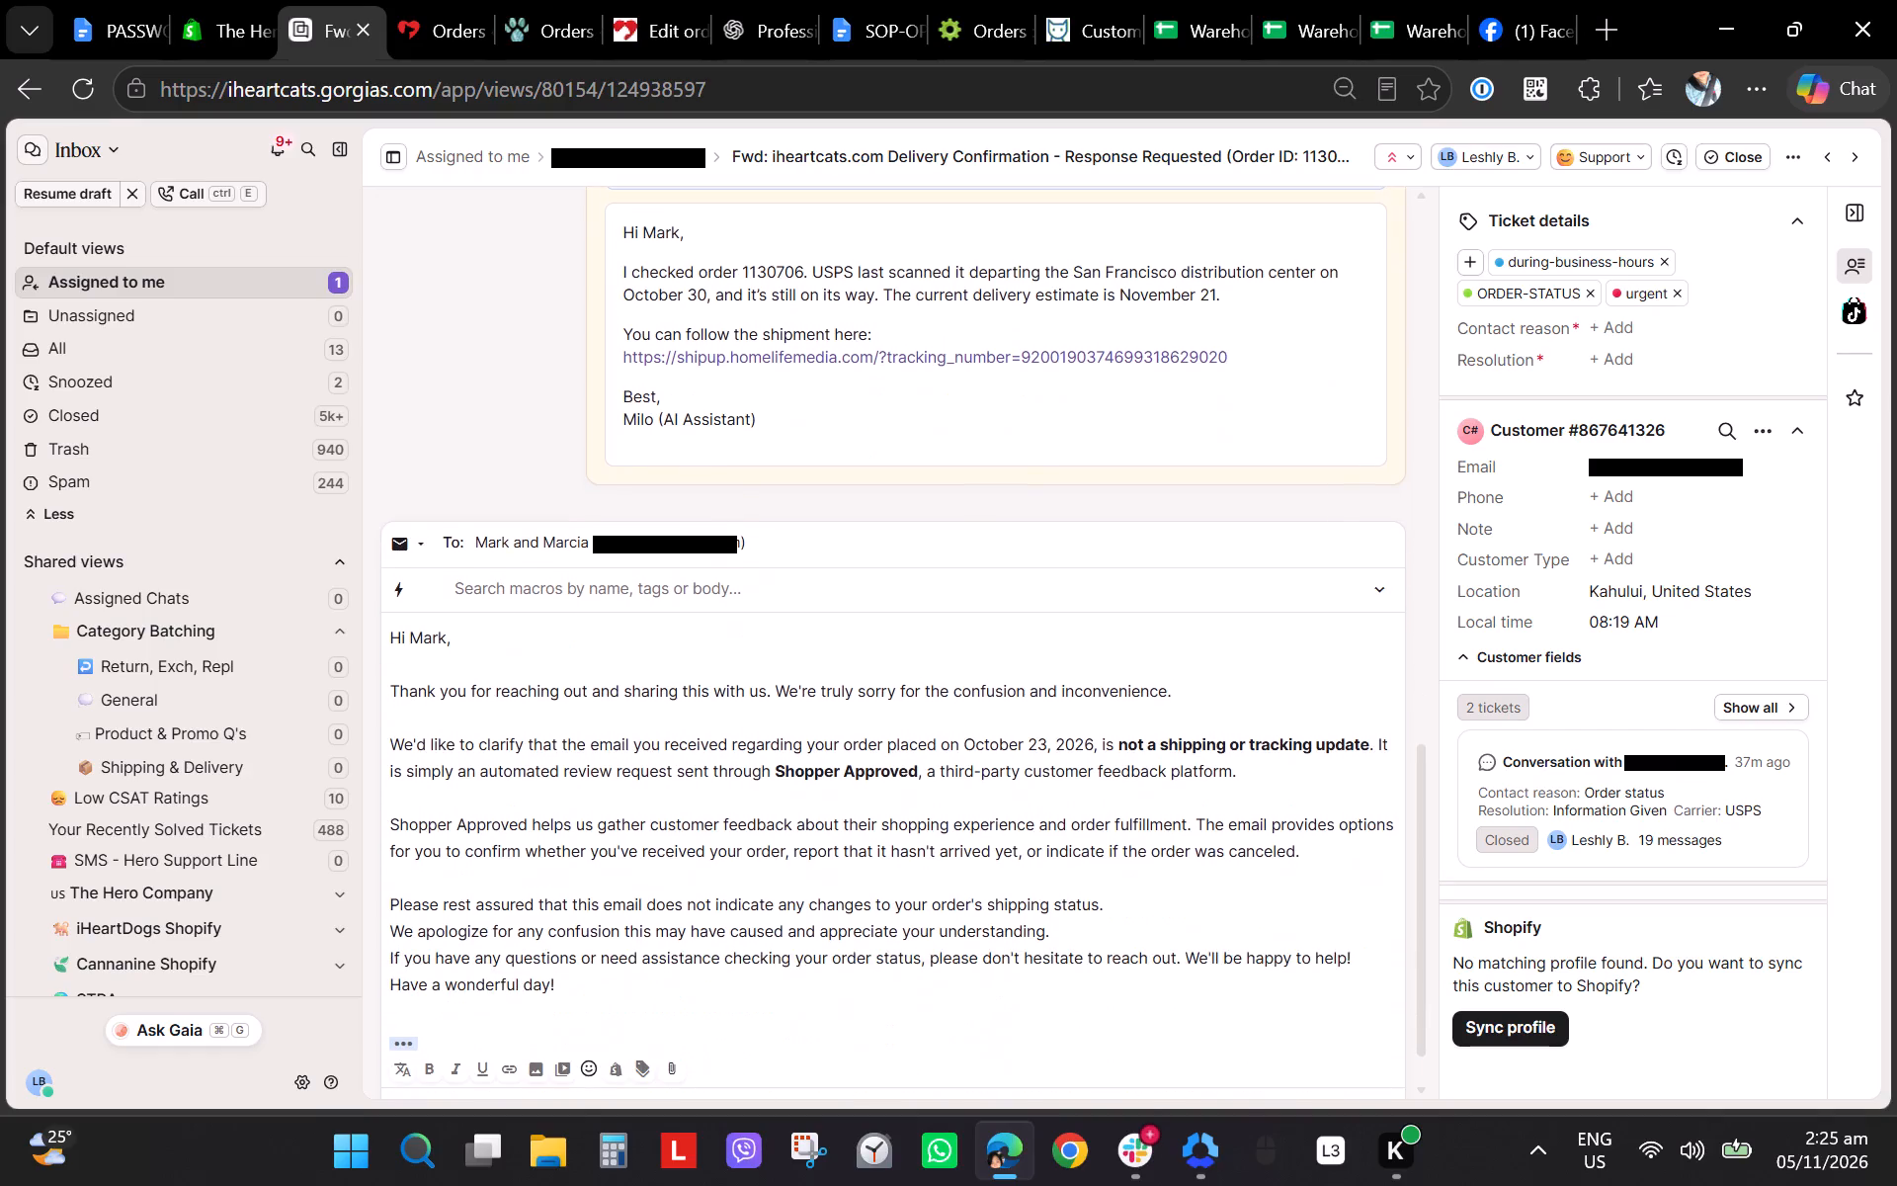
double_click(1134, 906)
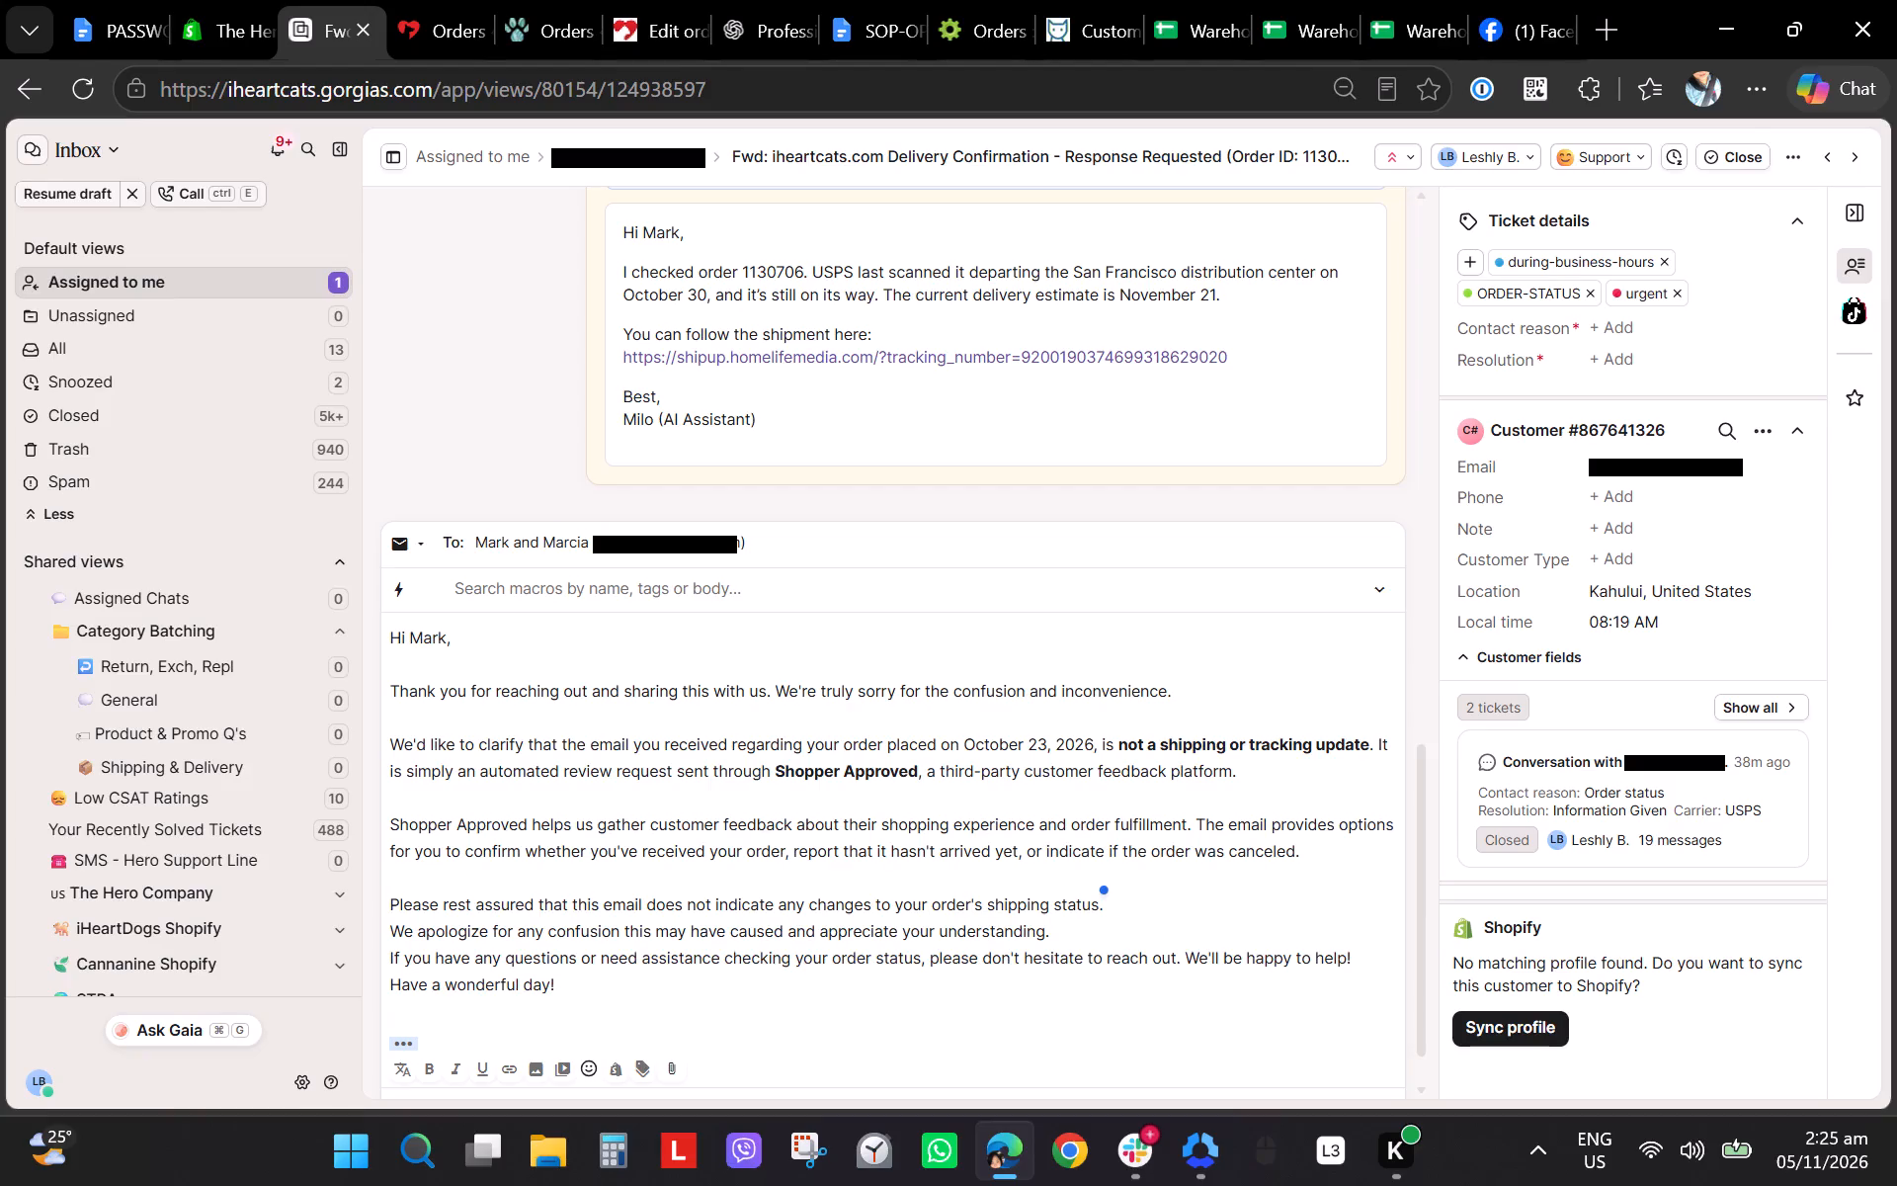
Insert a blank line before each of the reply lines starting "We apologize", "If you have any questions" and "Have a wonderful day!".
key(Down)
click(1164, 914)
key(Return)
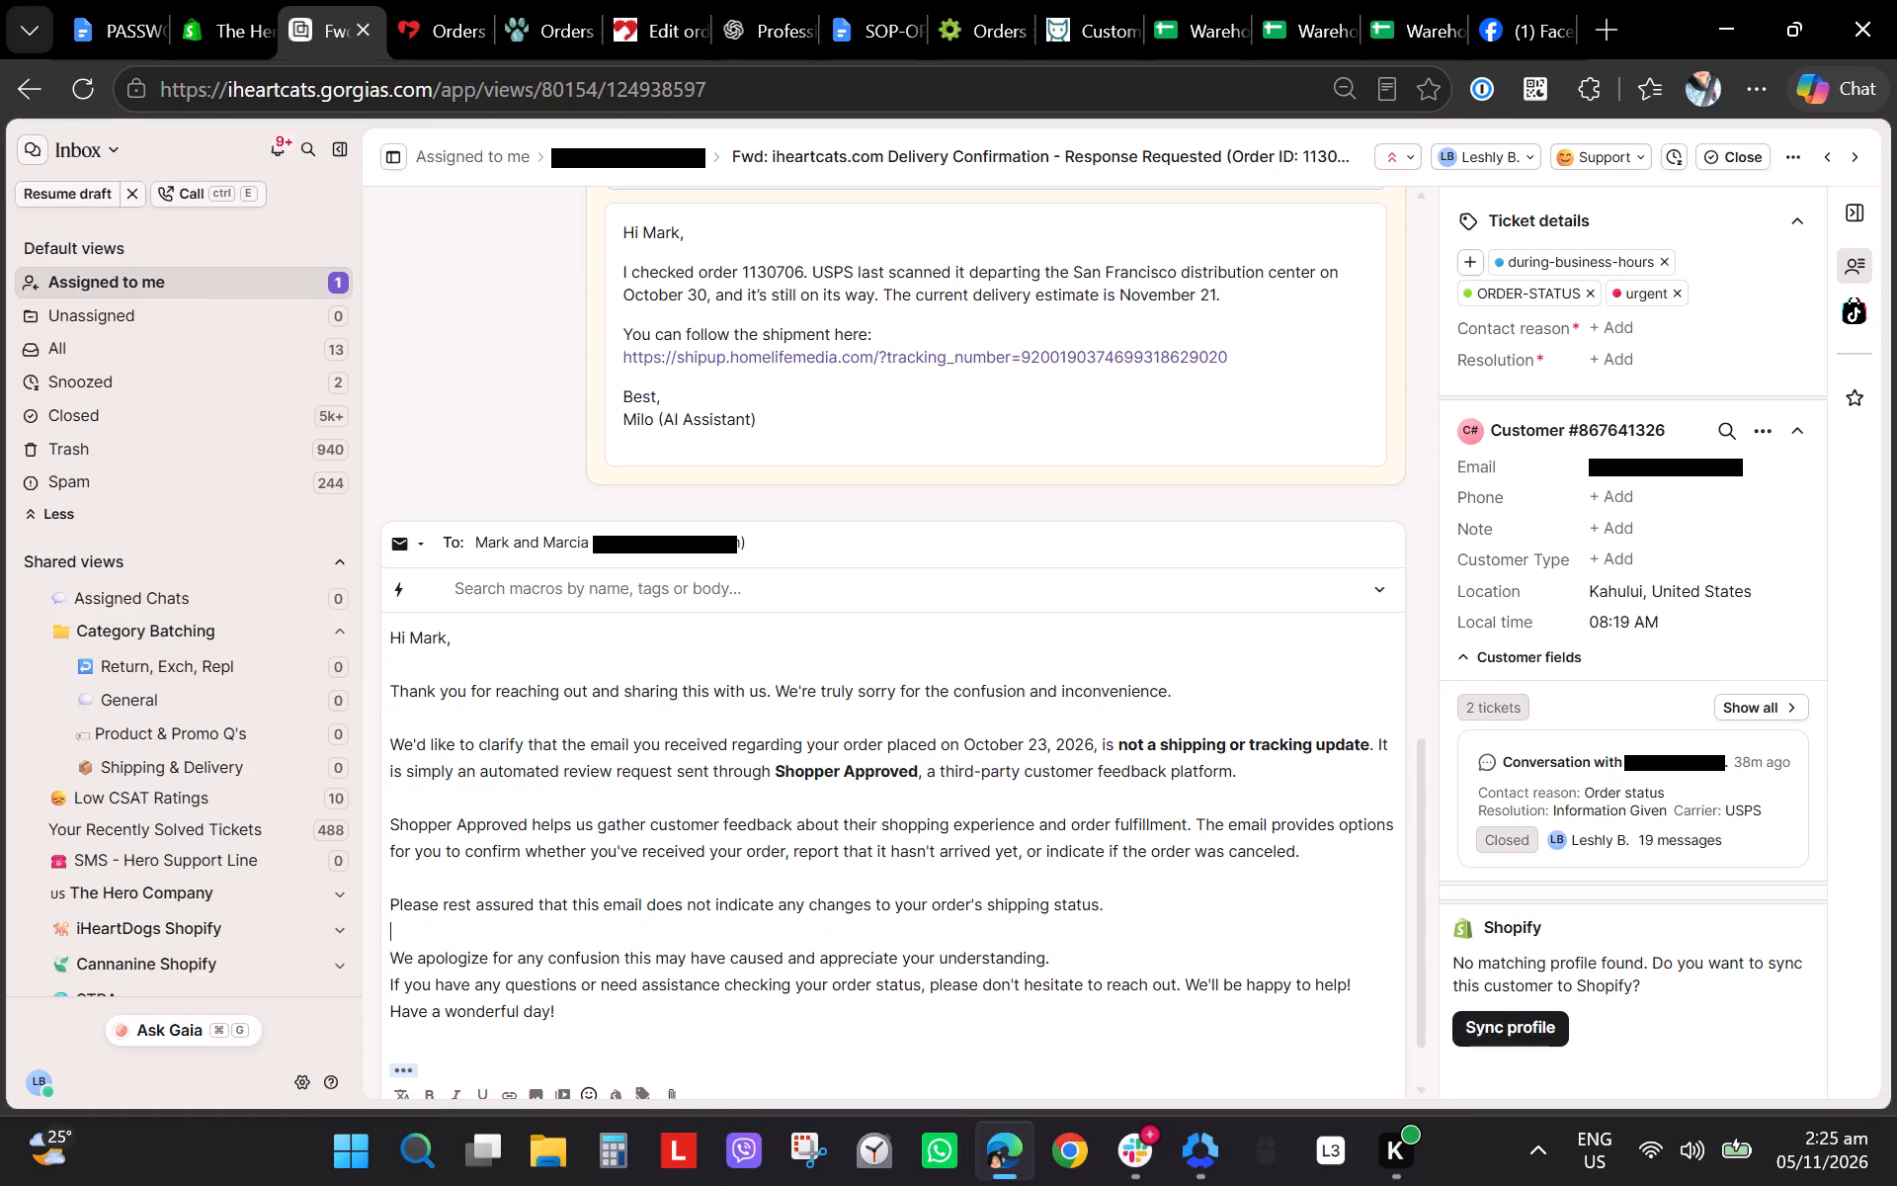
key(Down)
key(Down)
key(Return)
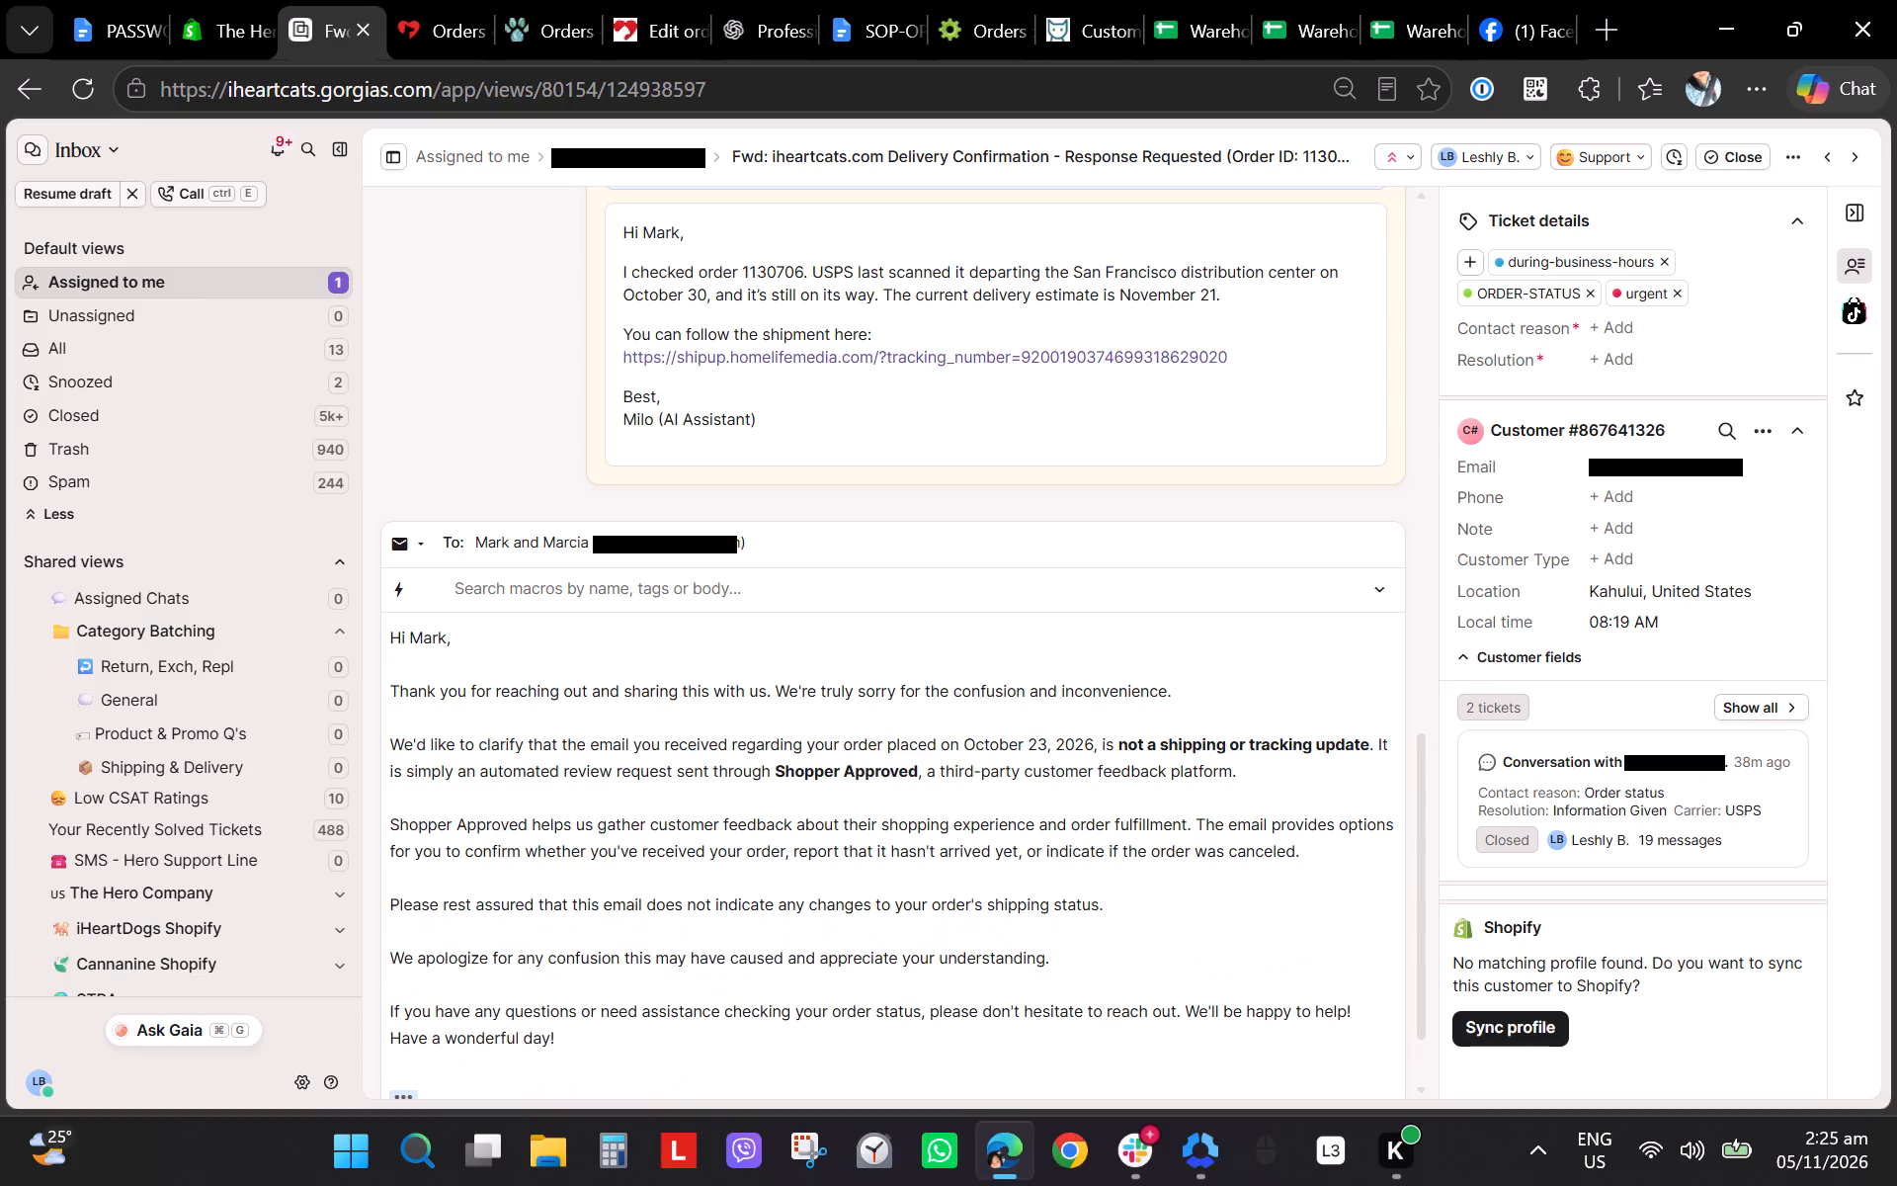
key(Down)
key(Return)
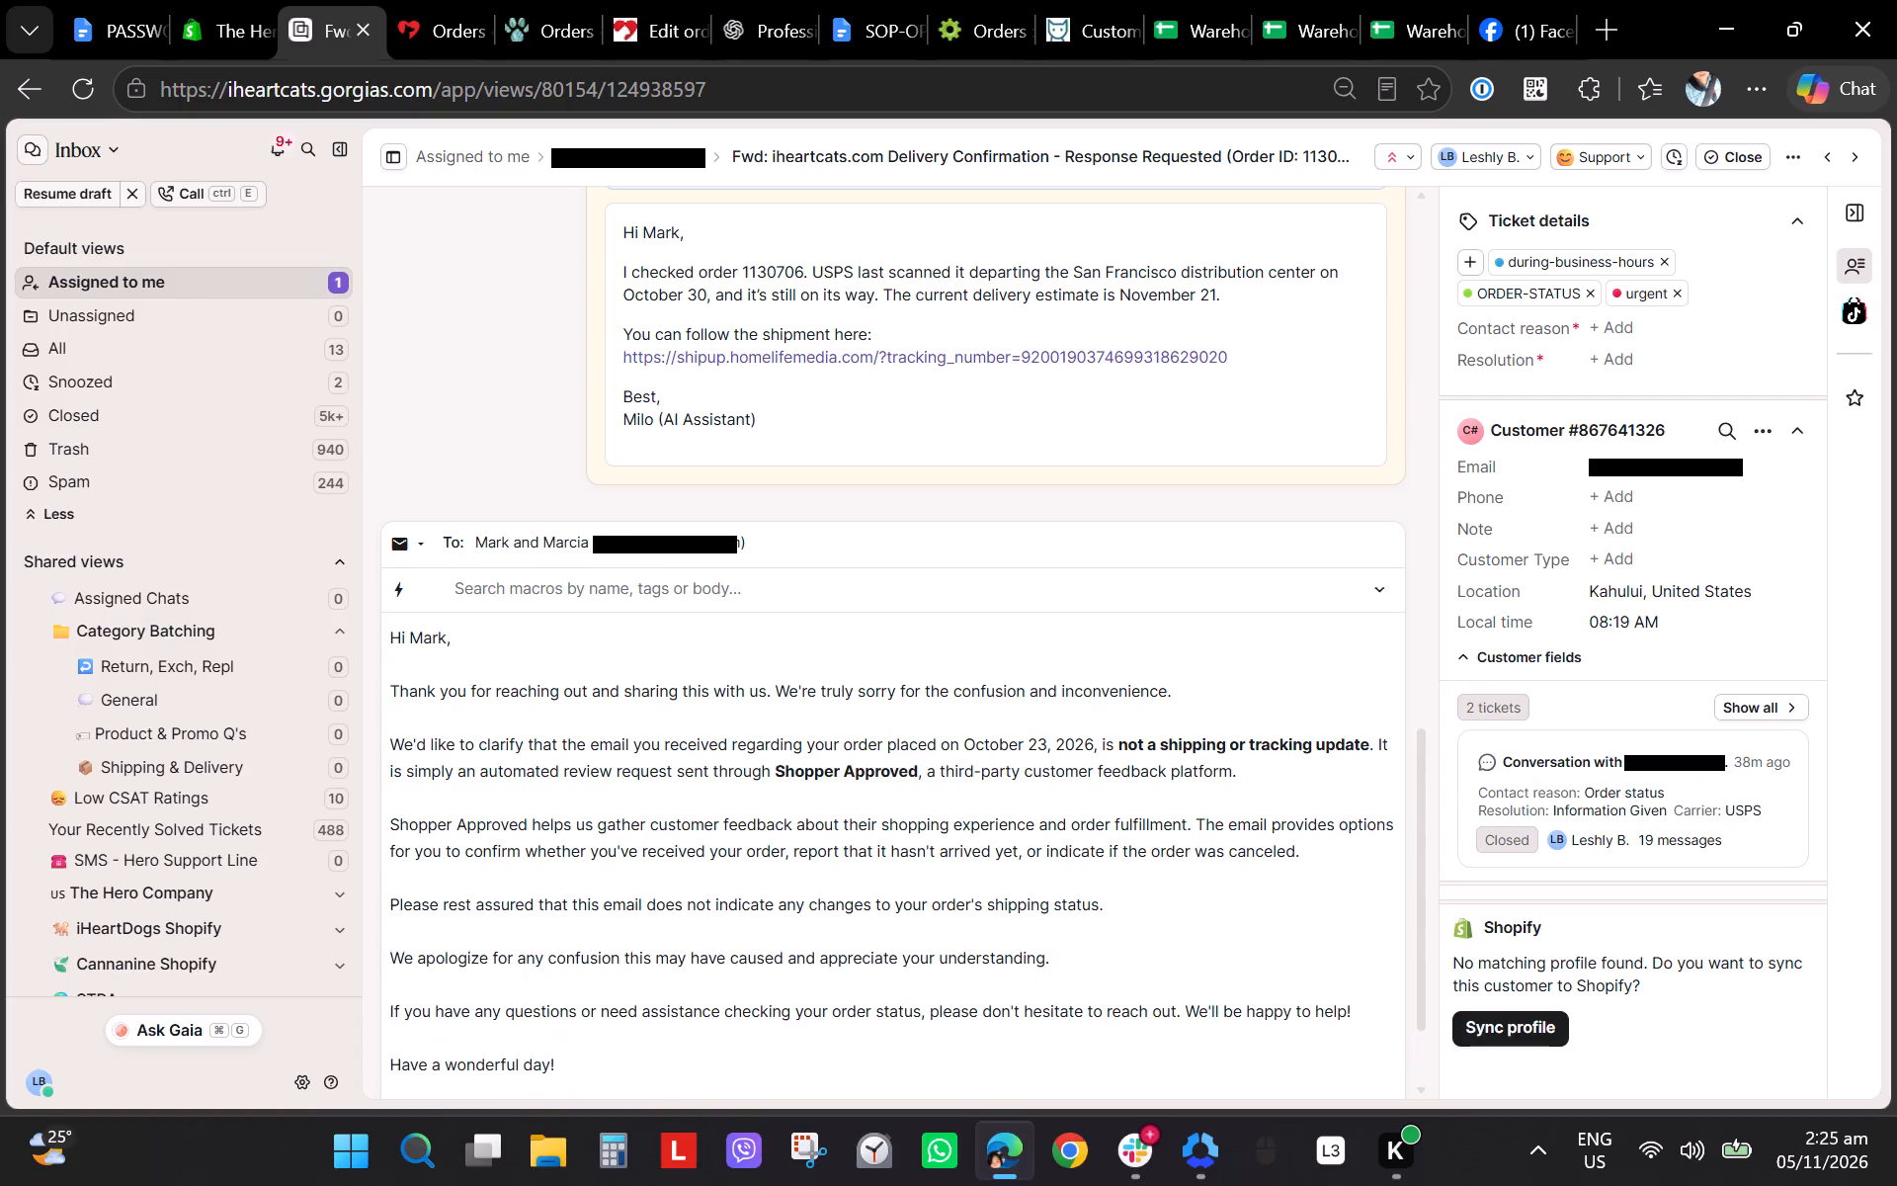
Set the ticket's contact reason to Other under Inquiry and its resolution to Information Given.
scroll(1164, 914, down, 3)
click(1628, 323)
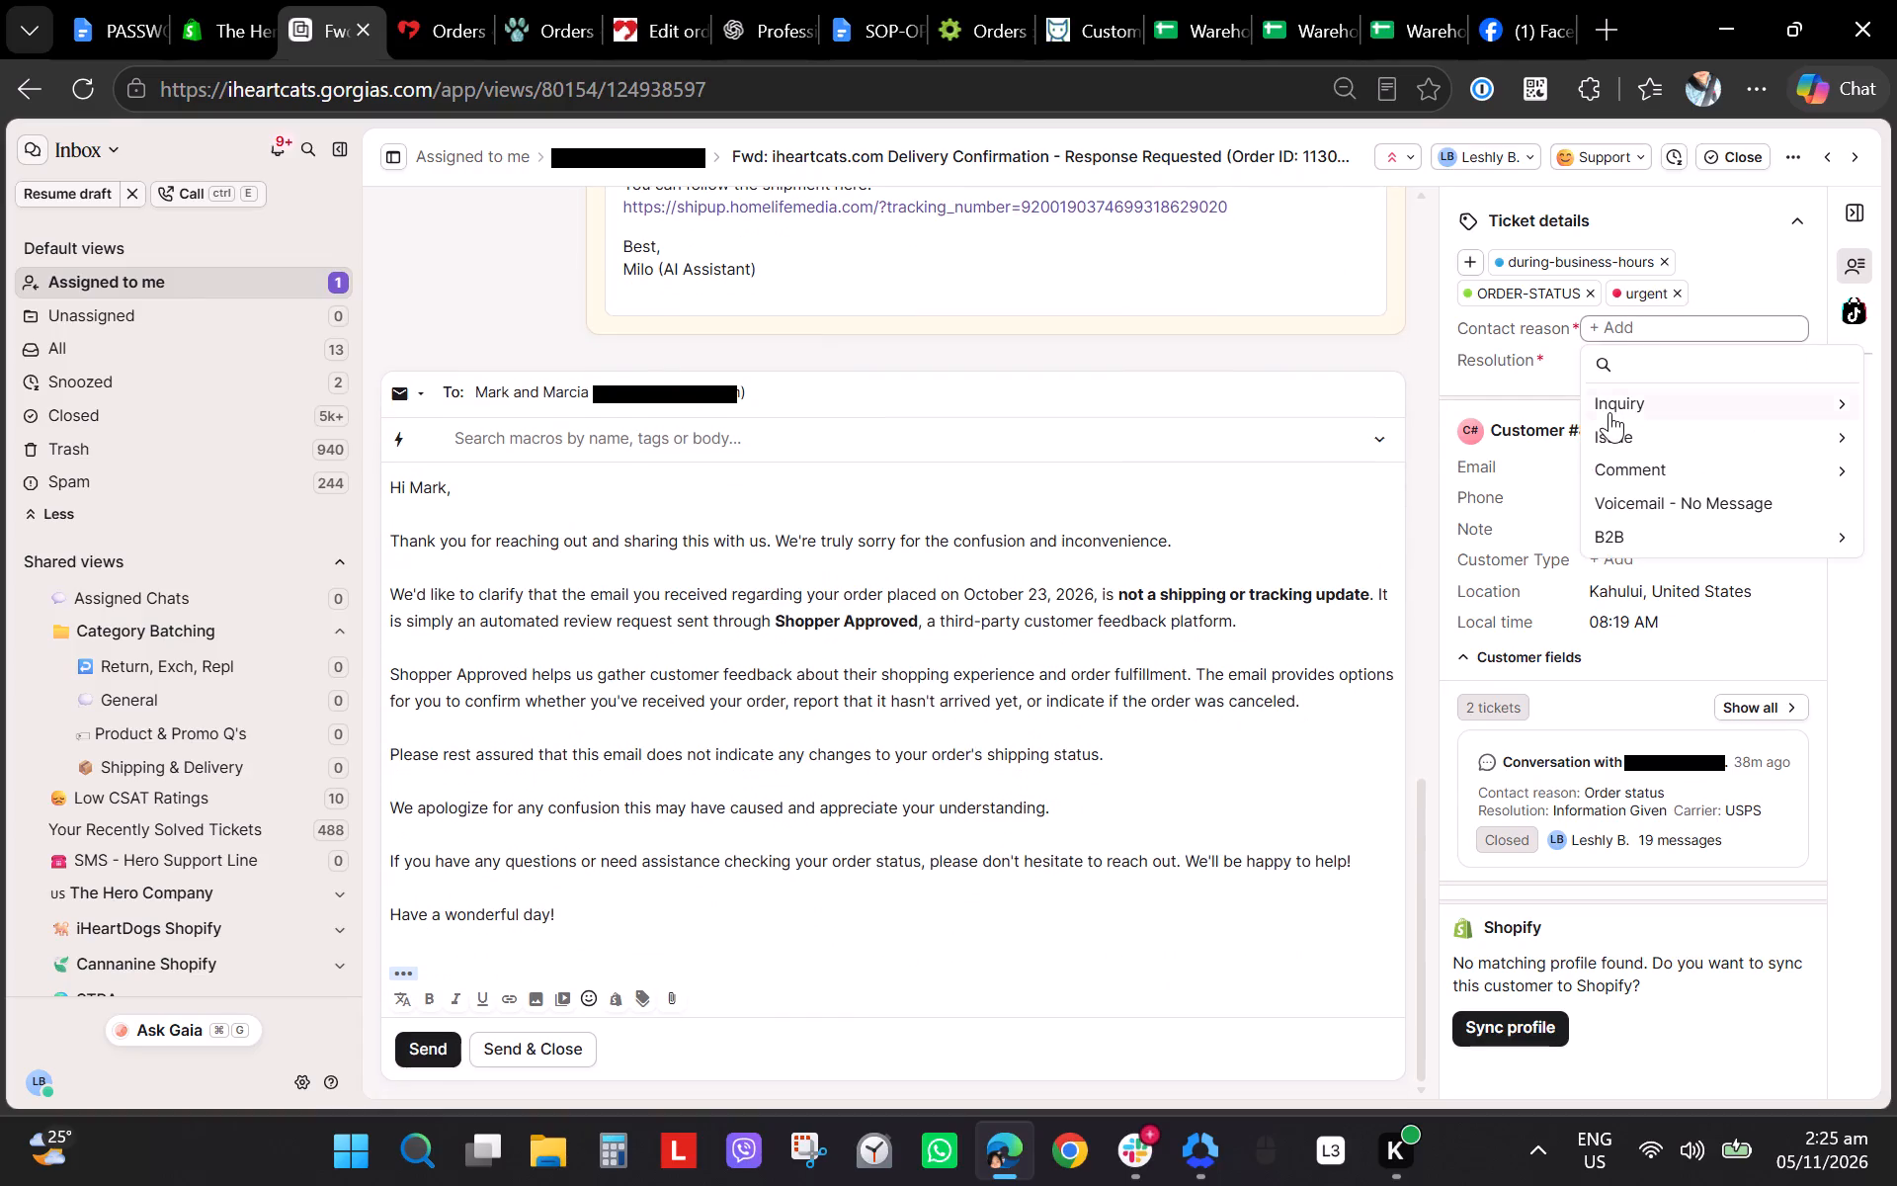
click(1622, 400)
scroll(1622, 400, down, 2)
scroll(1648, 570, down, 2)
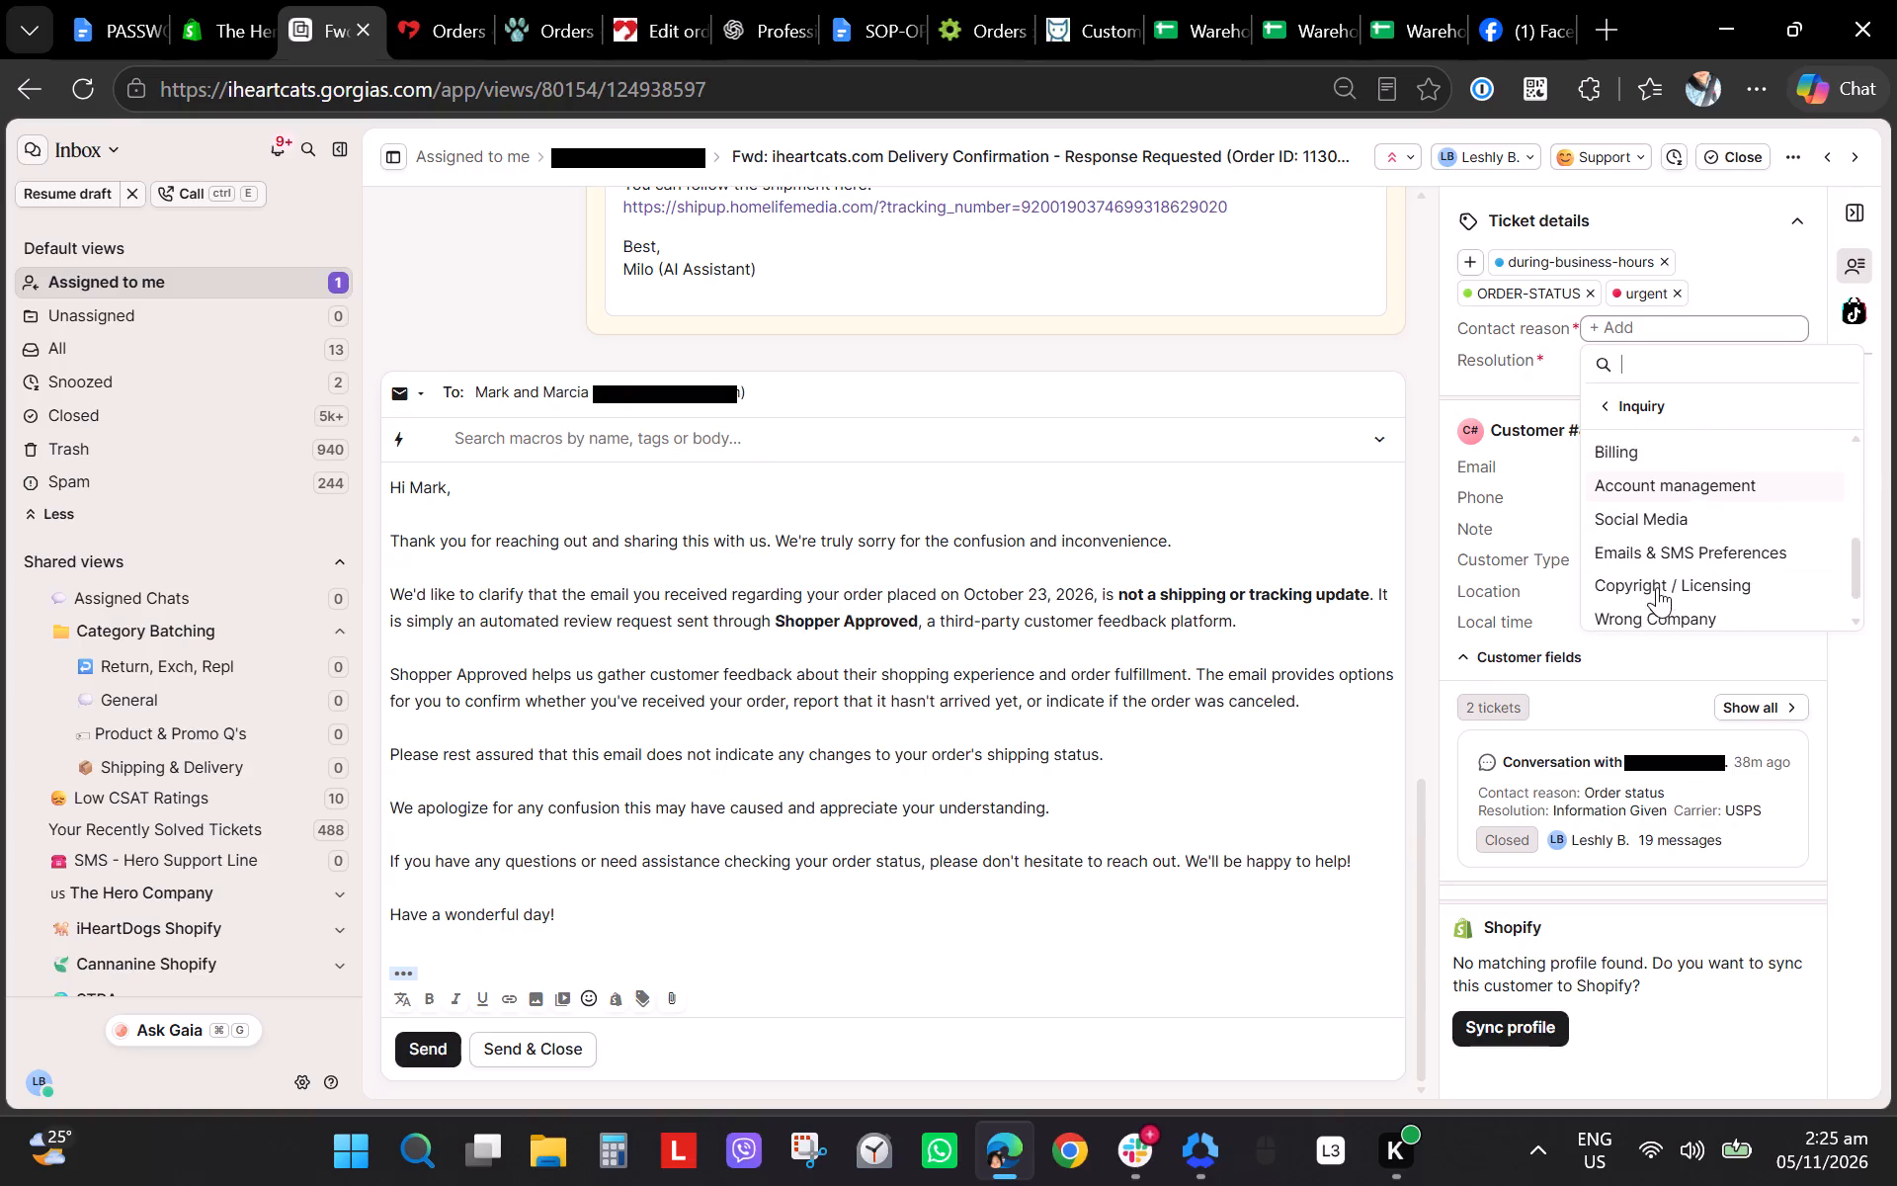
scroll(1658, 625, down, 2)
click(1659, 608)
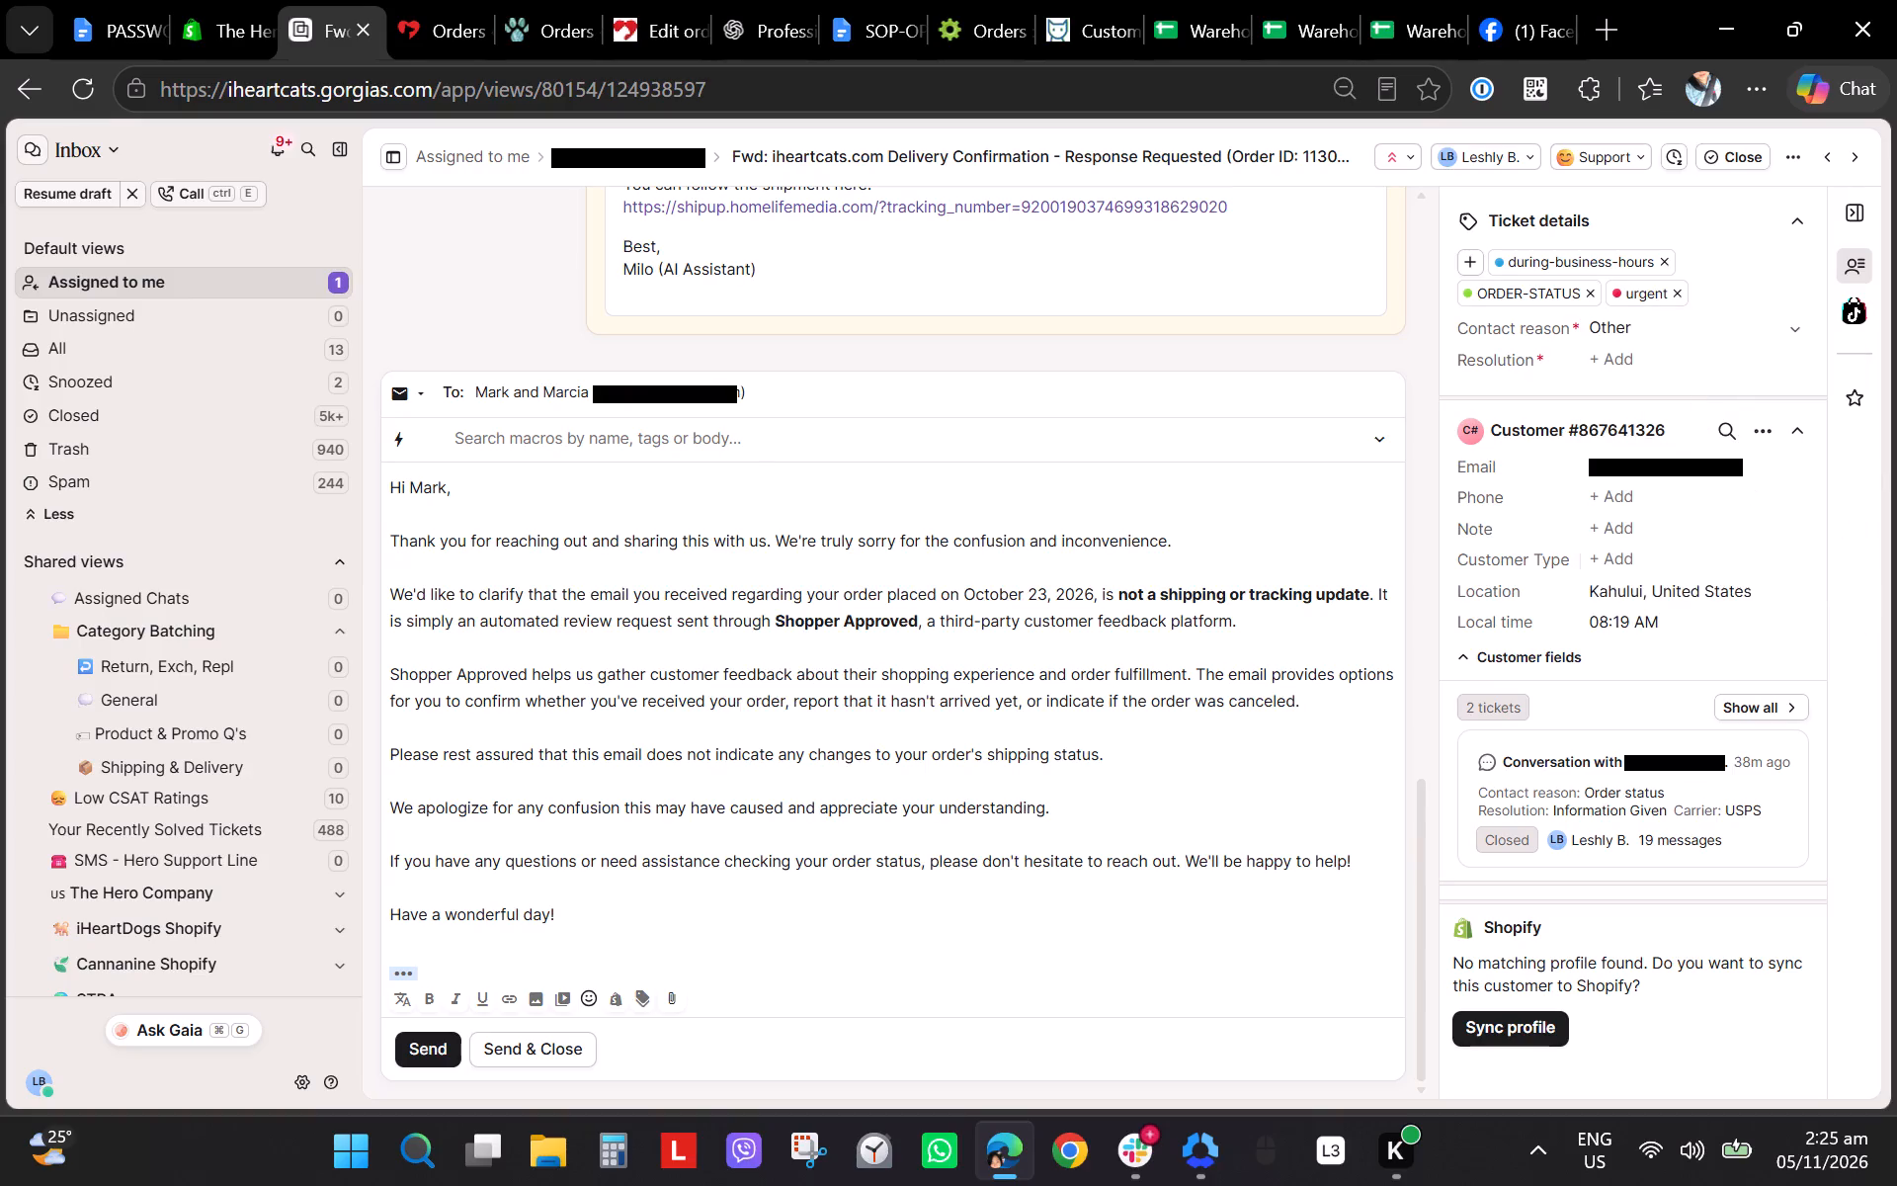
click(1696, 361)
click(1670, 433)
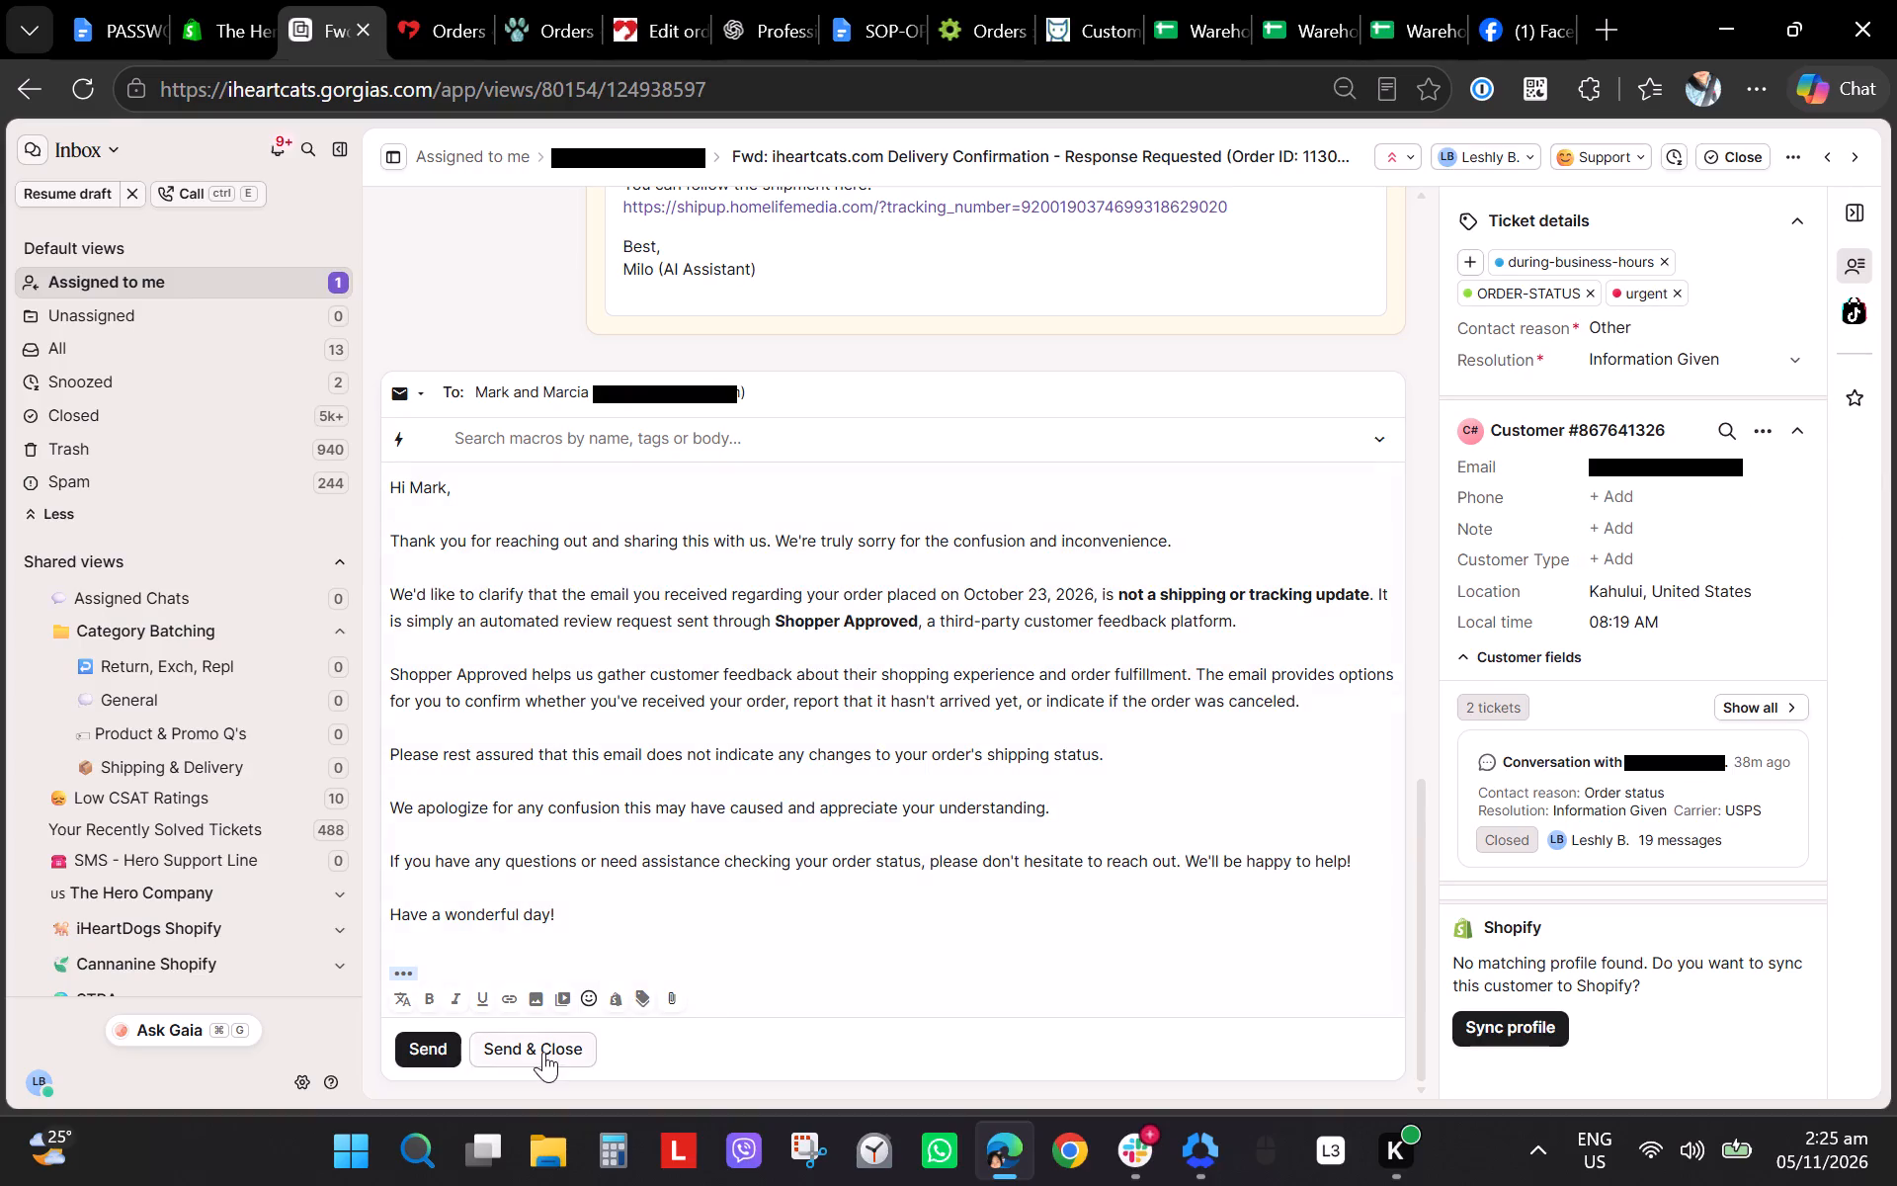
Send the reply to the customer and close the ticket.
click(542, 1052)
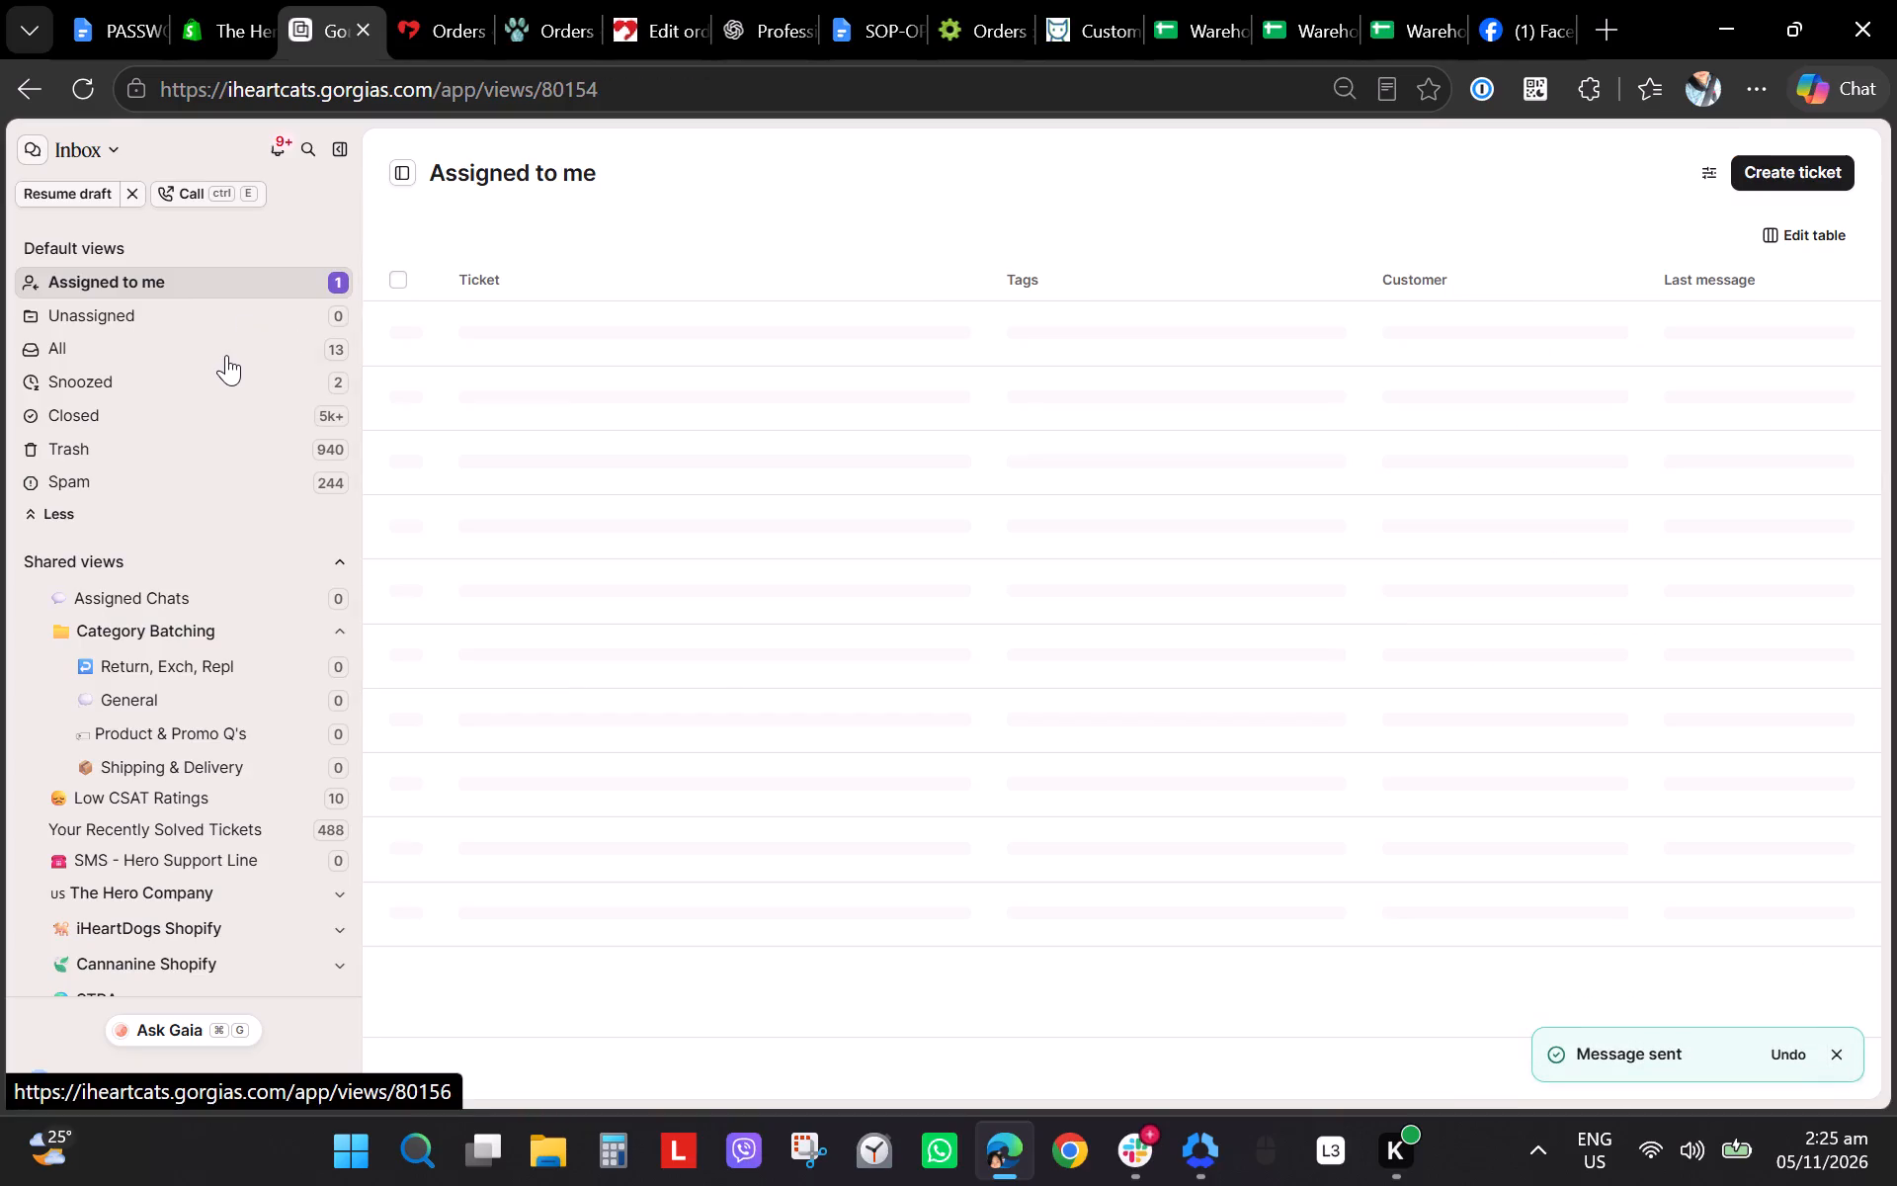
Open the All view of the ticket inbox.
click(226, 355)
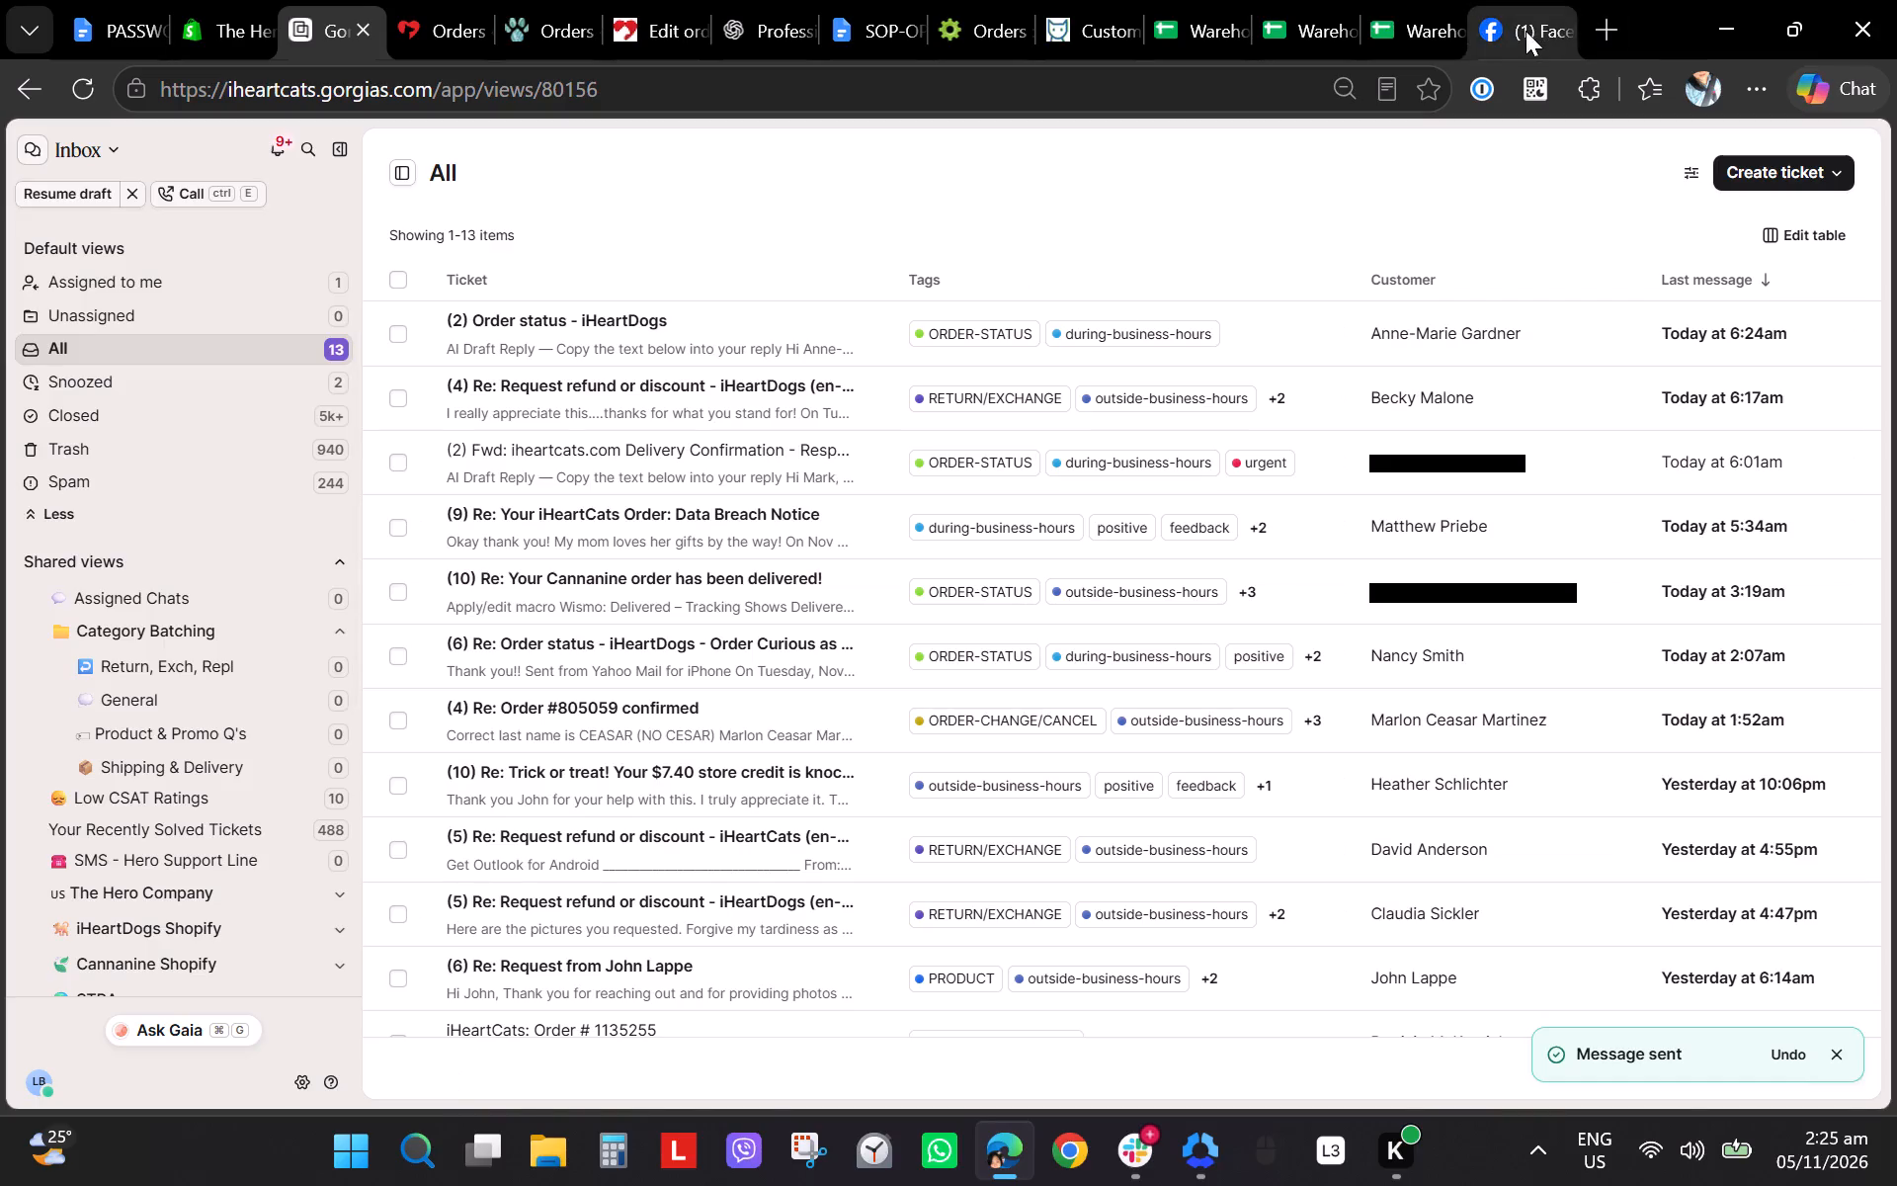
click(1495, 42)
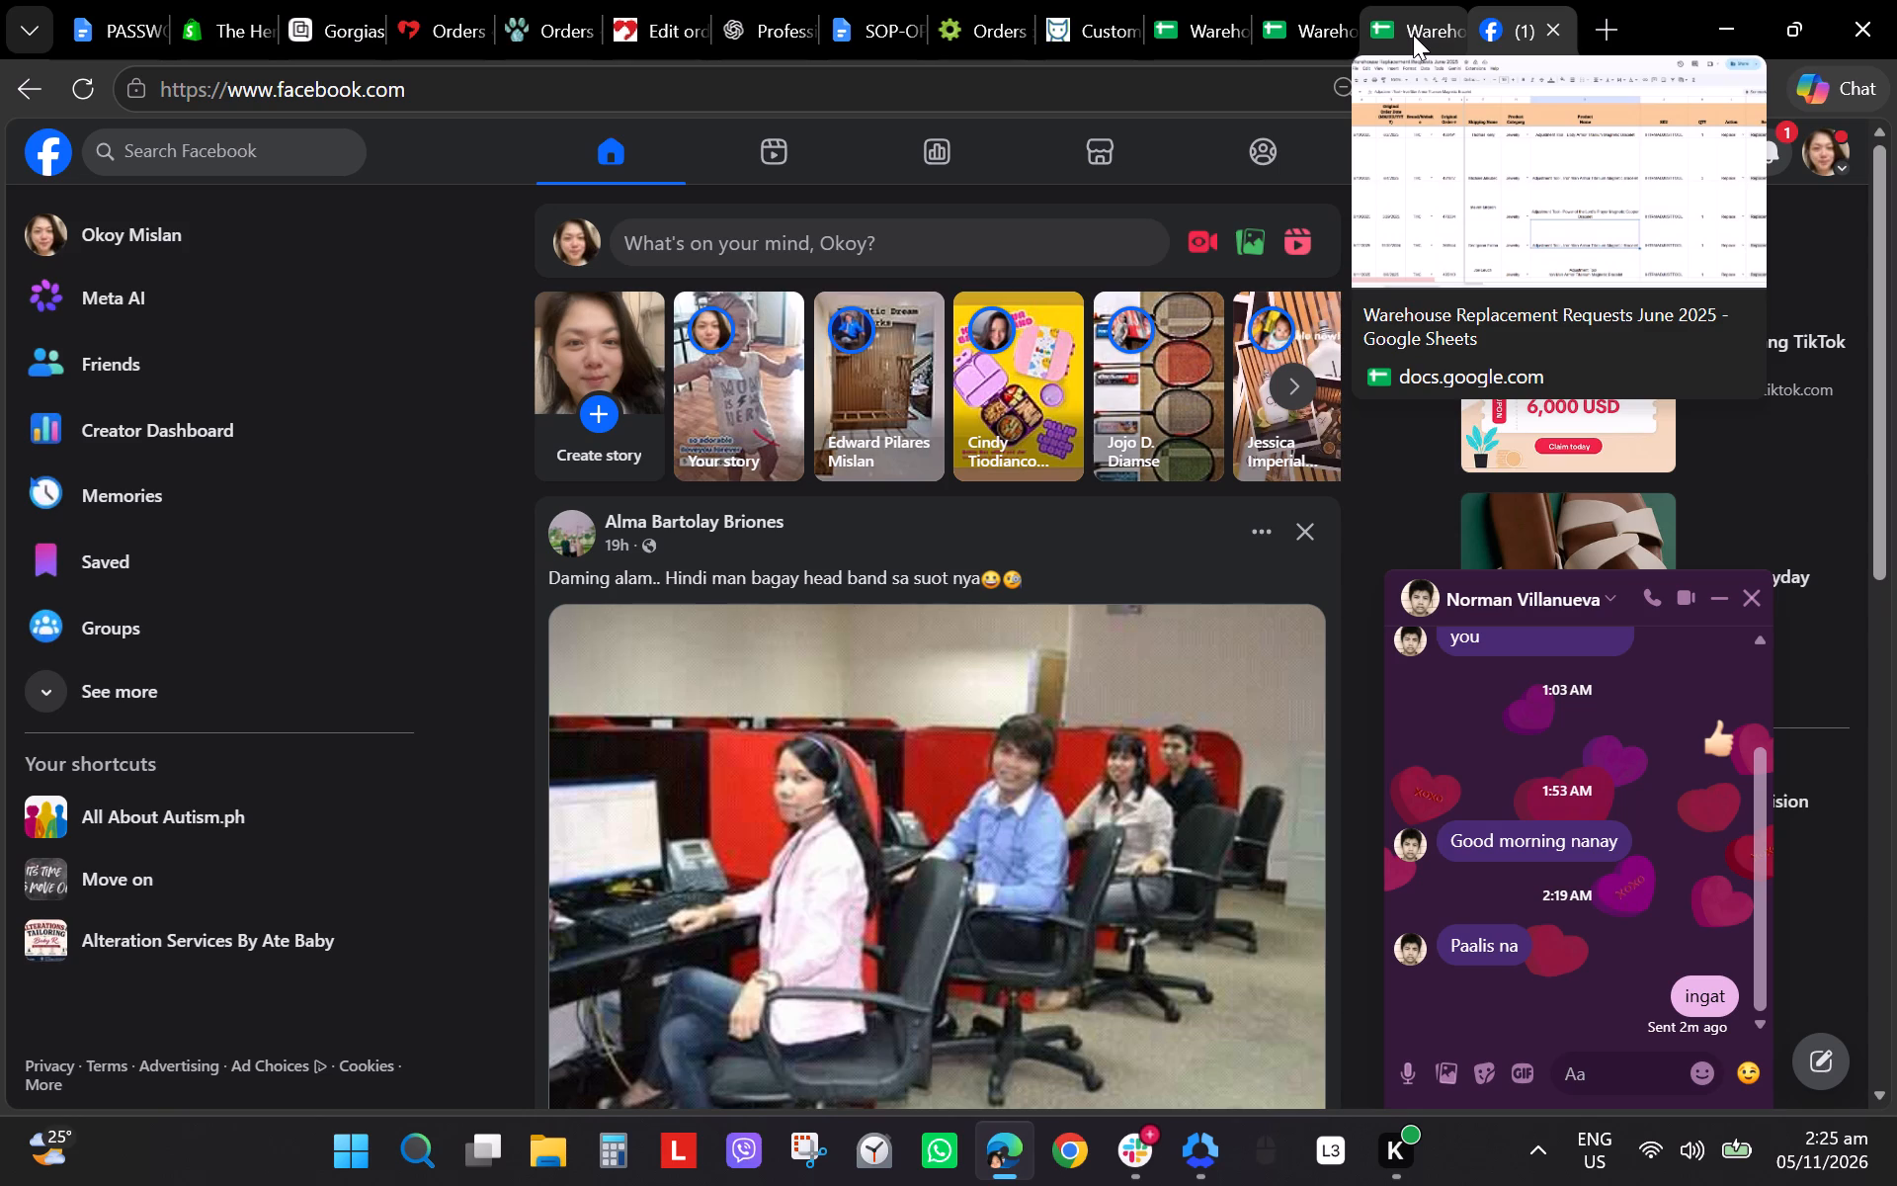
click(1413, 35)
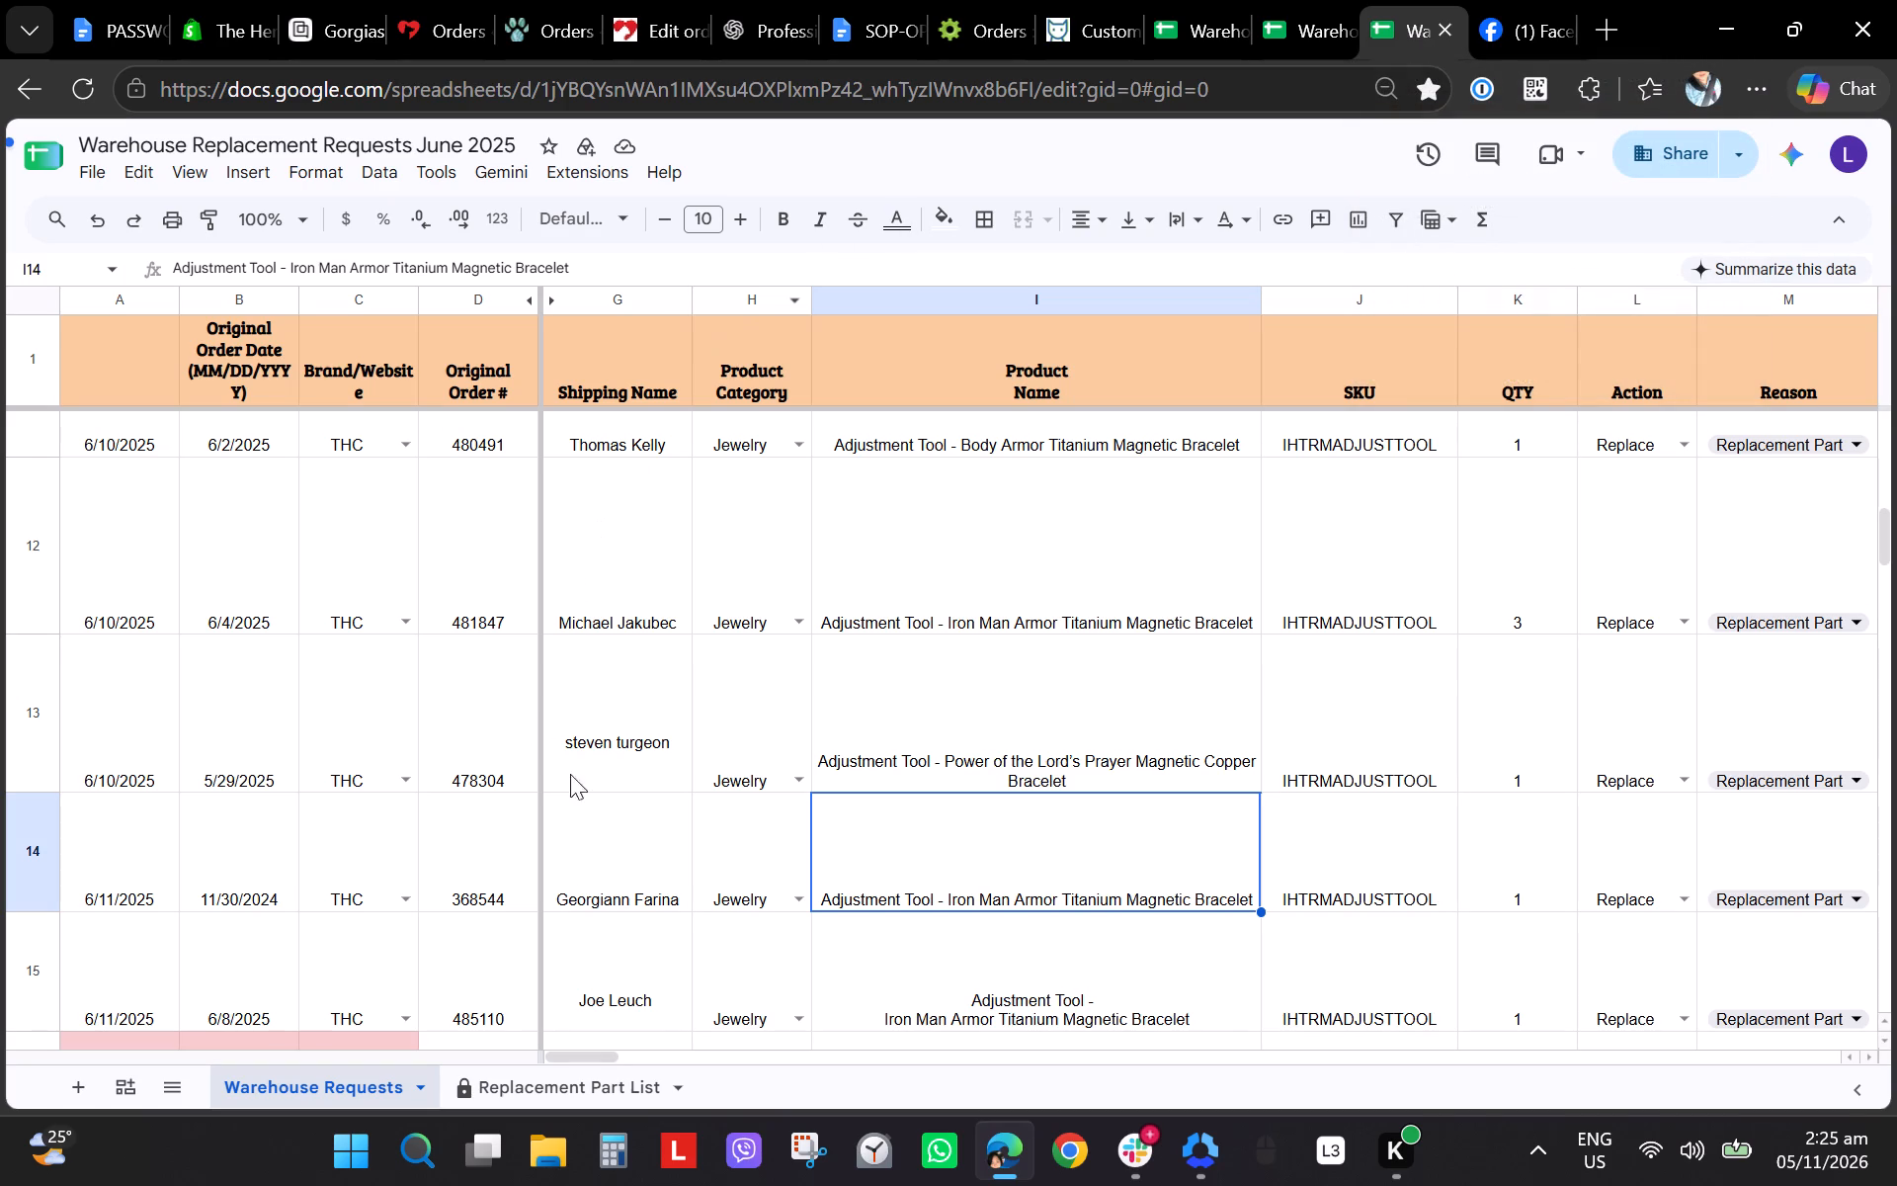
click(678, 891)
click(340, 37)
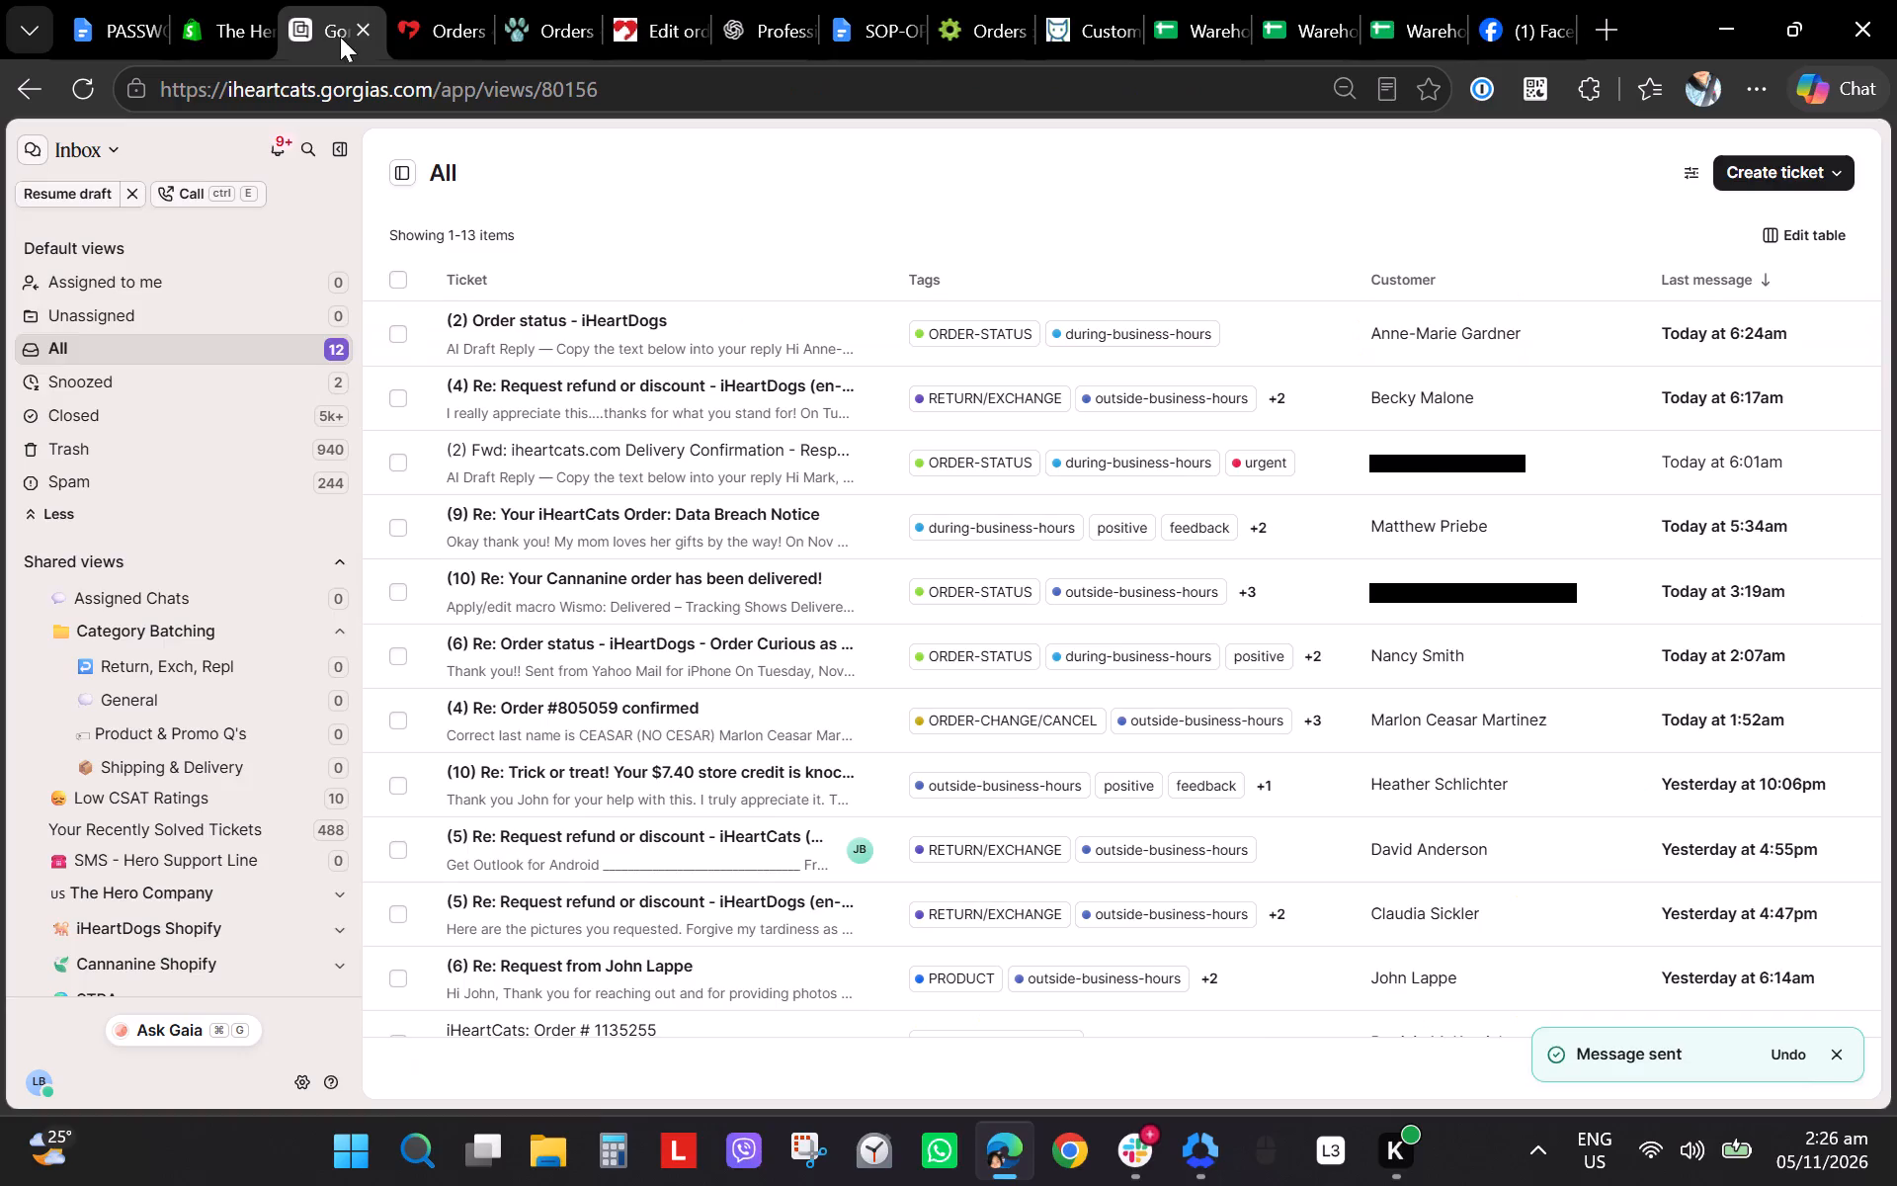
Open another customer ticket from the All list.
scroll(407, 372, down, 3)
click(552, 454)
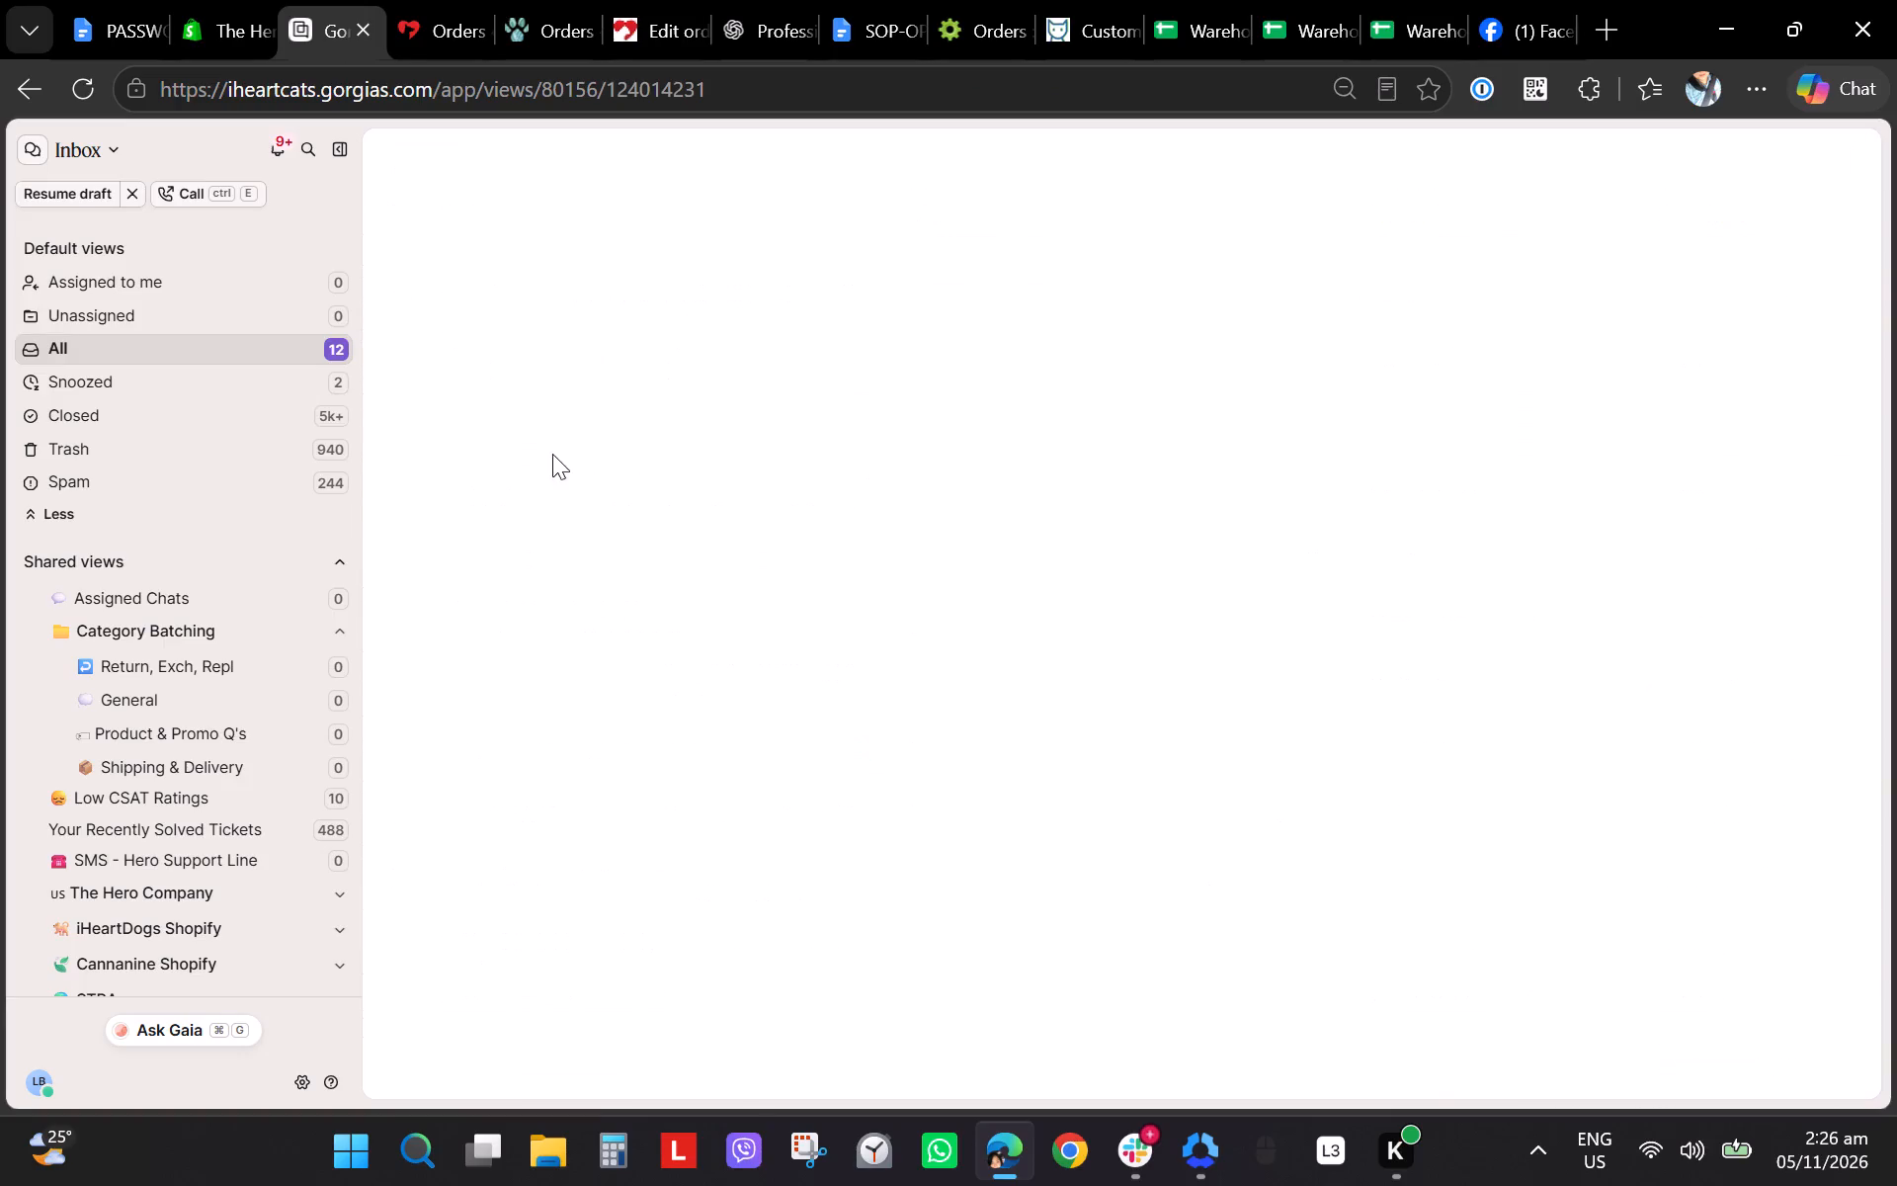
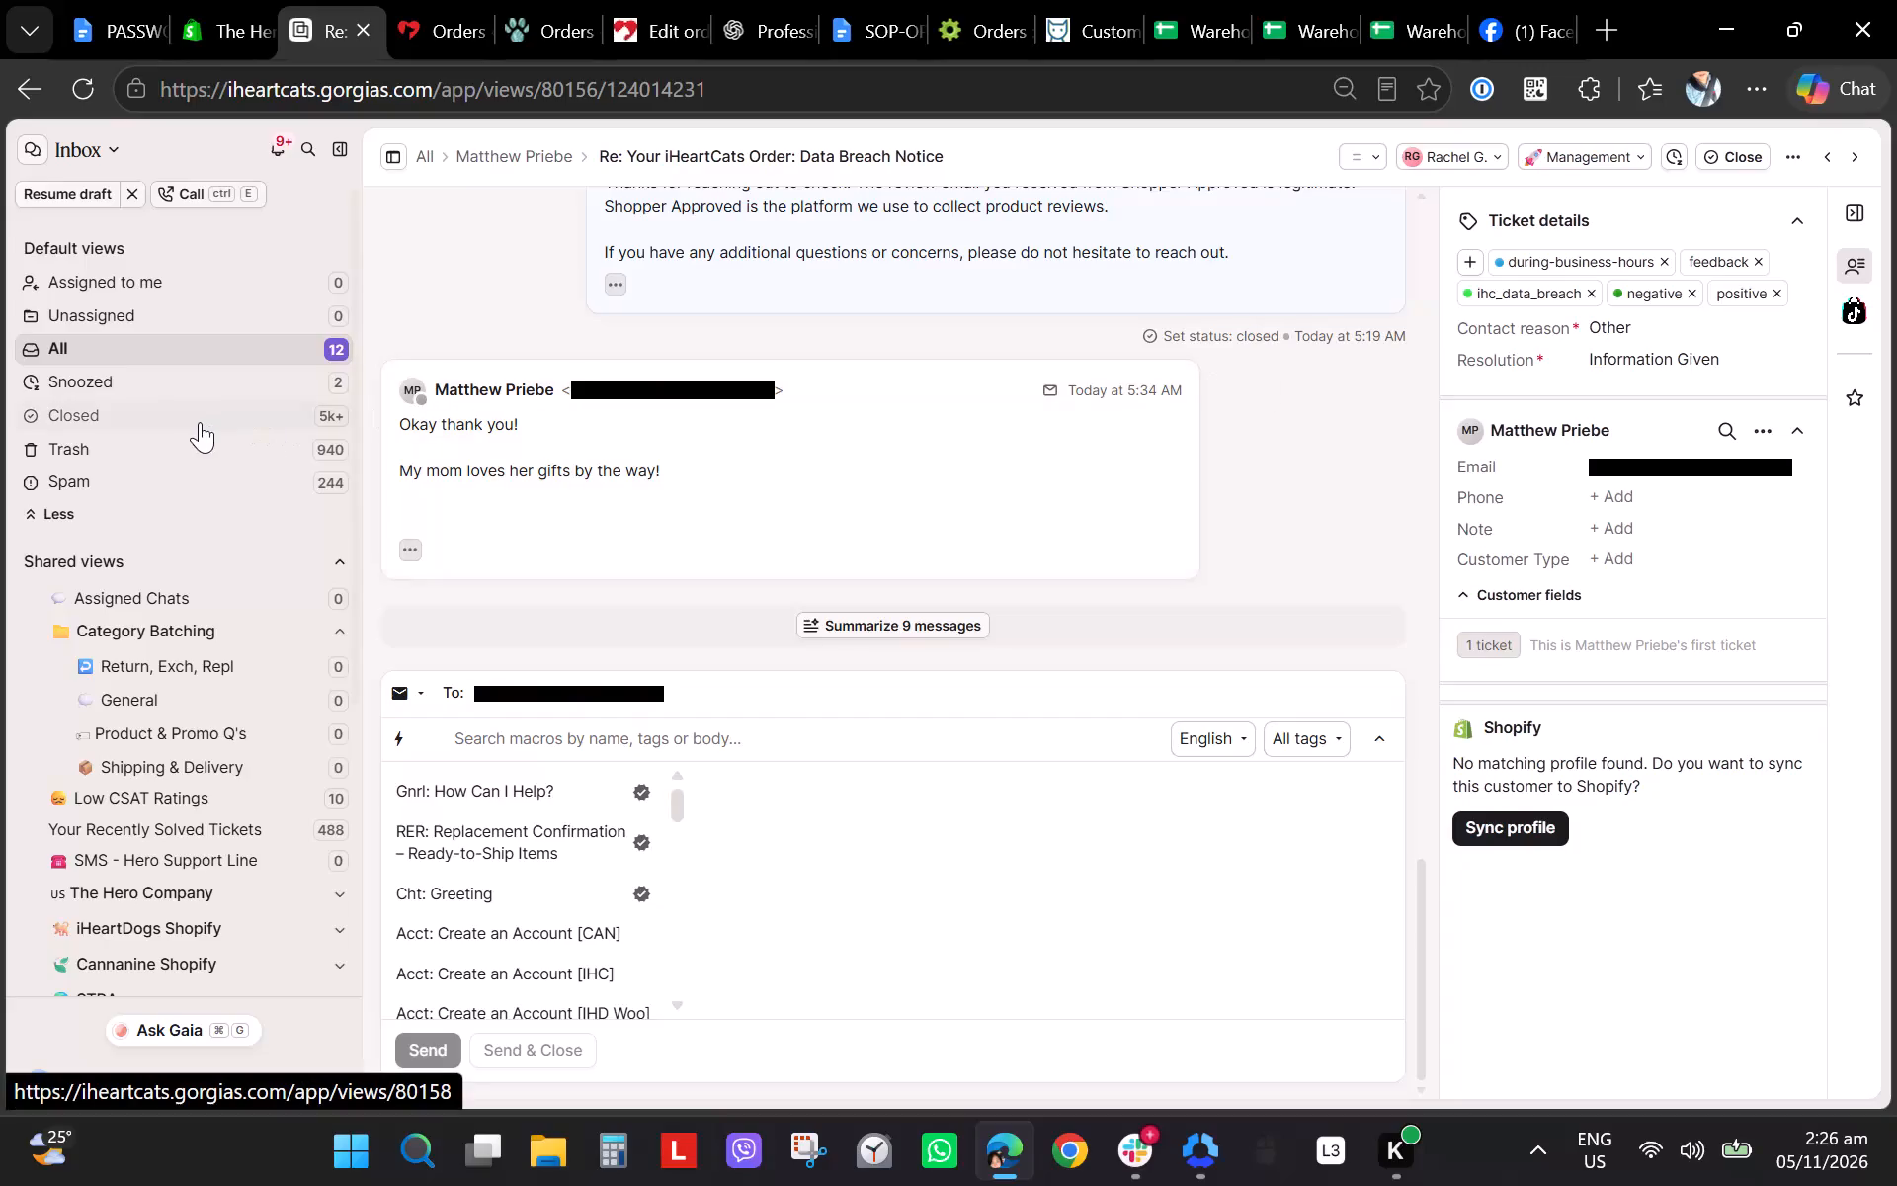
Look through the Snoozed, Closed, Spam and All ticket views for tickets that need attention.
click(214, 372)
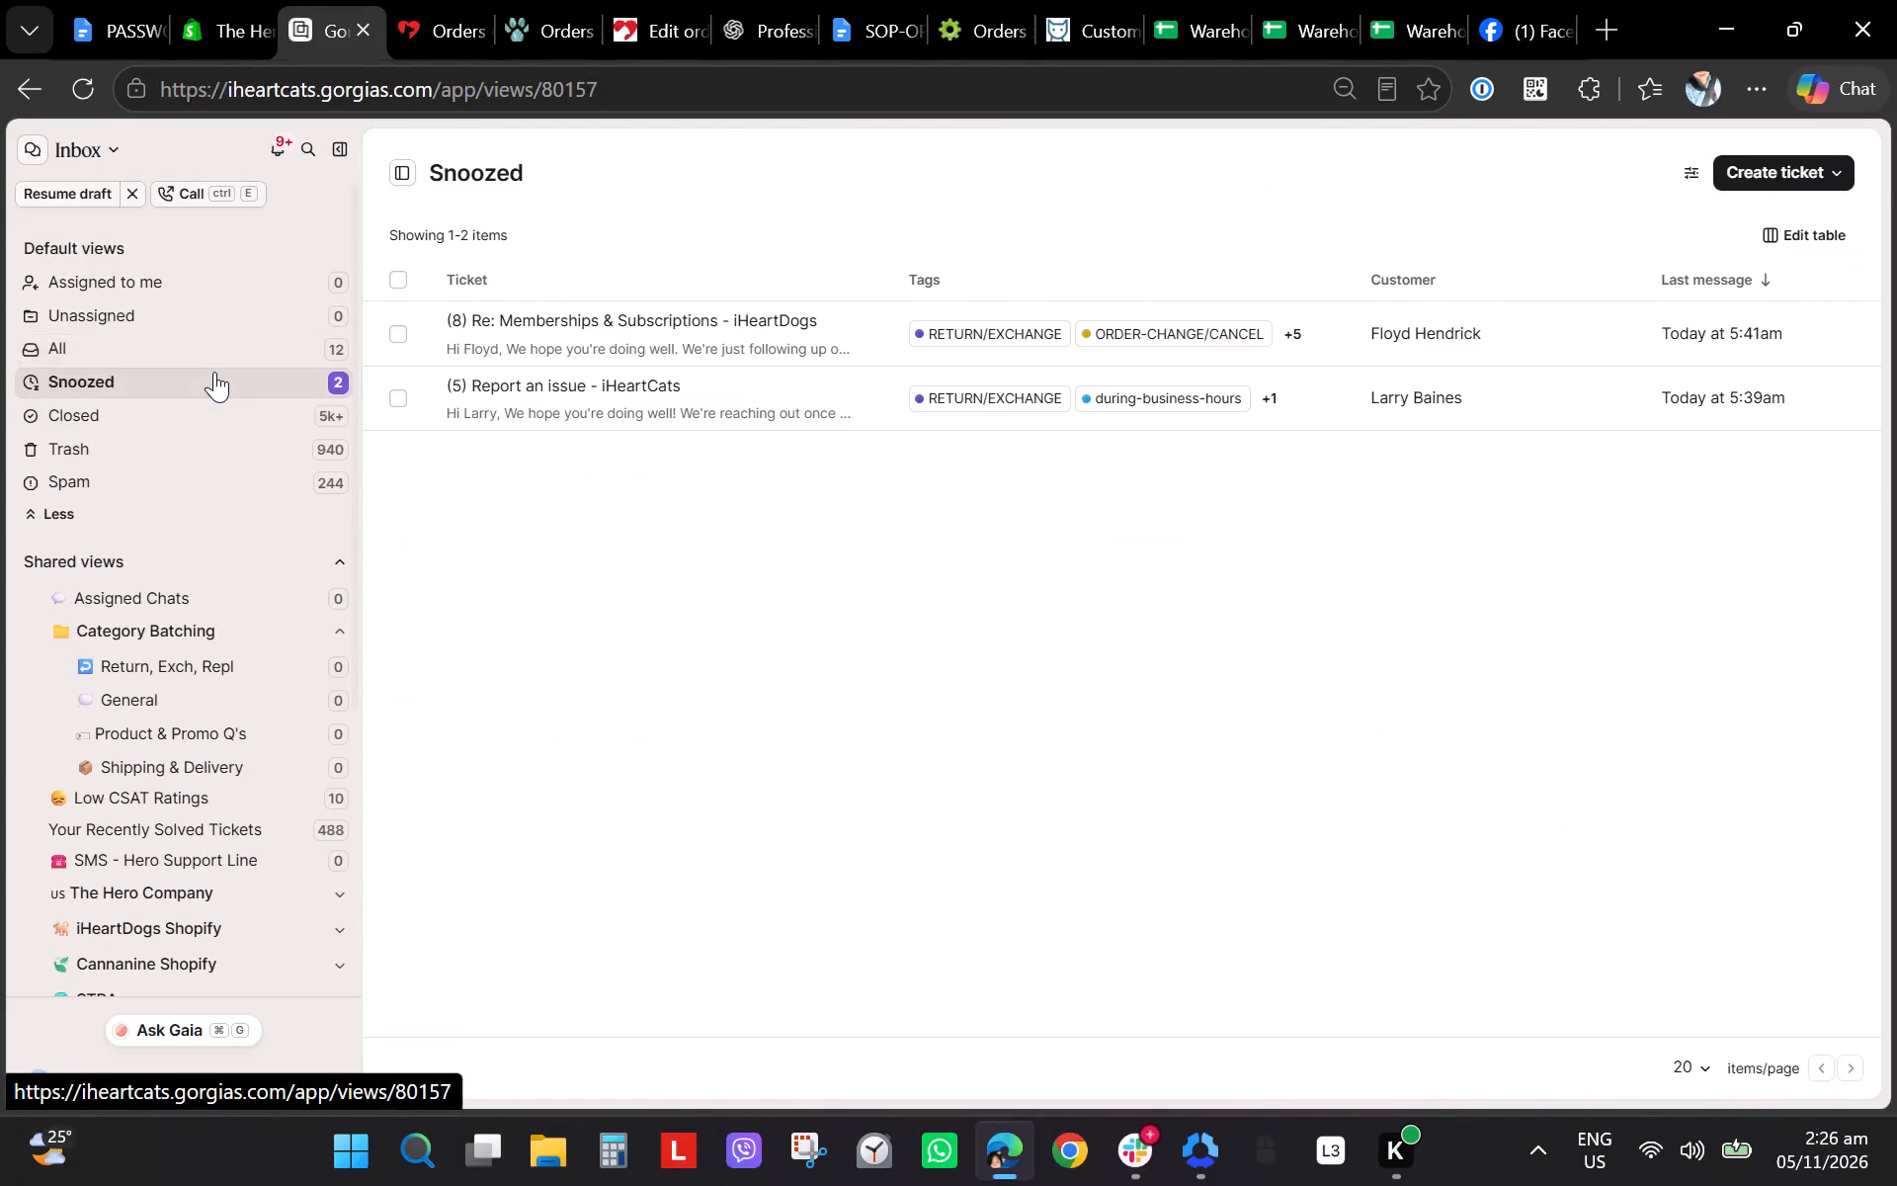
click(197, 426)
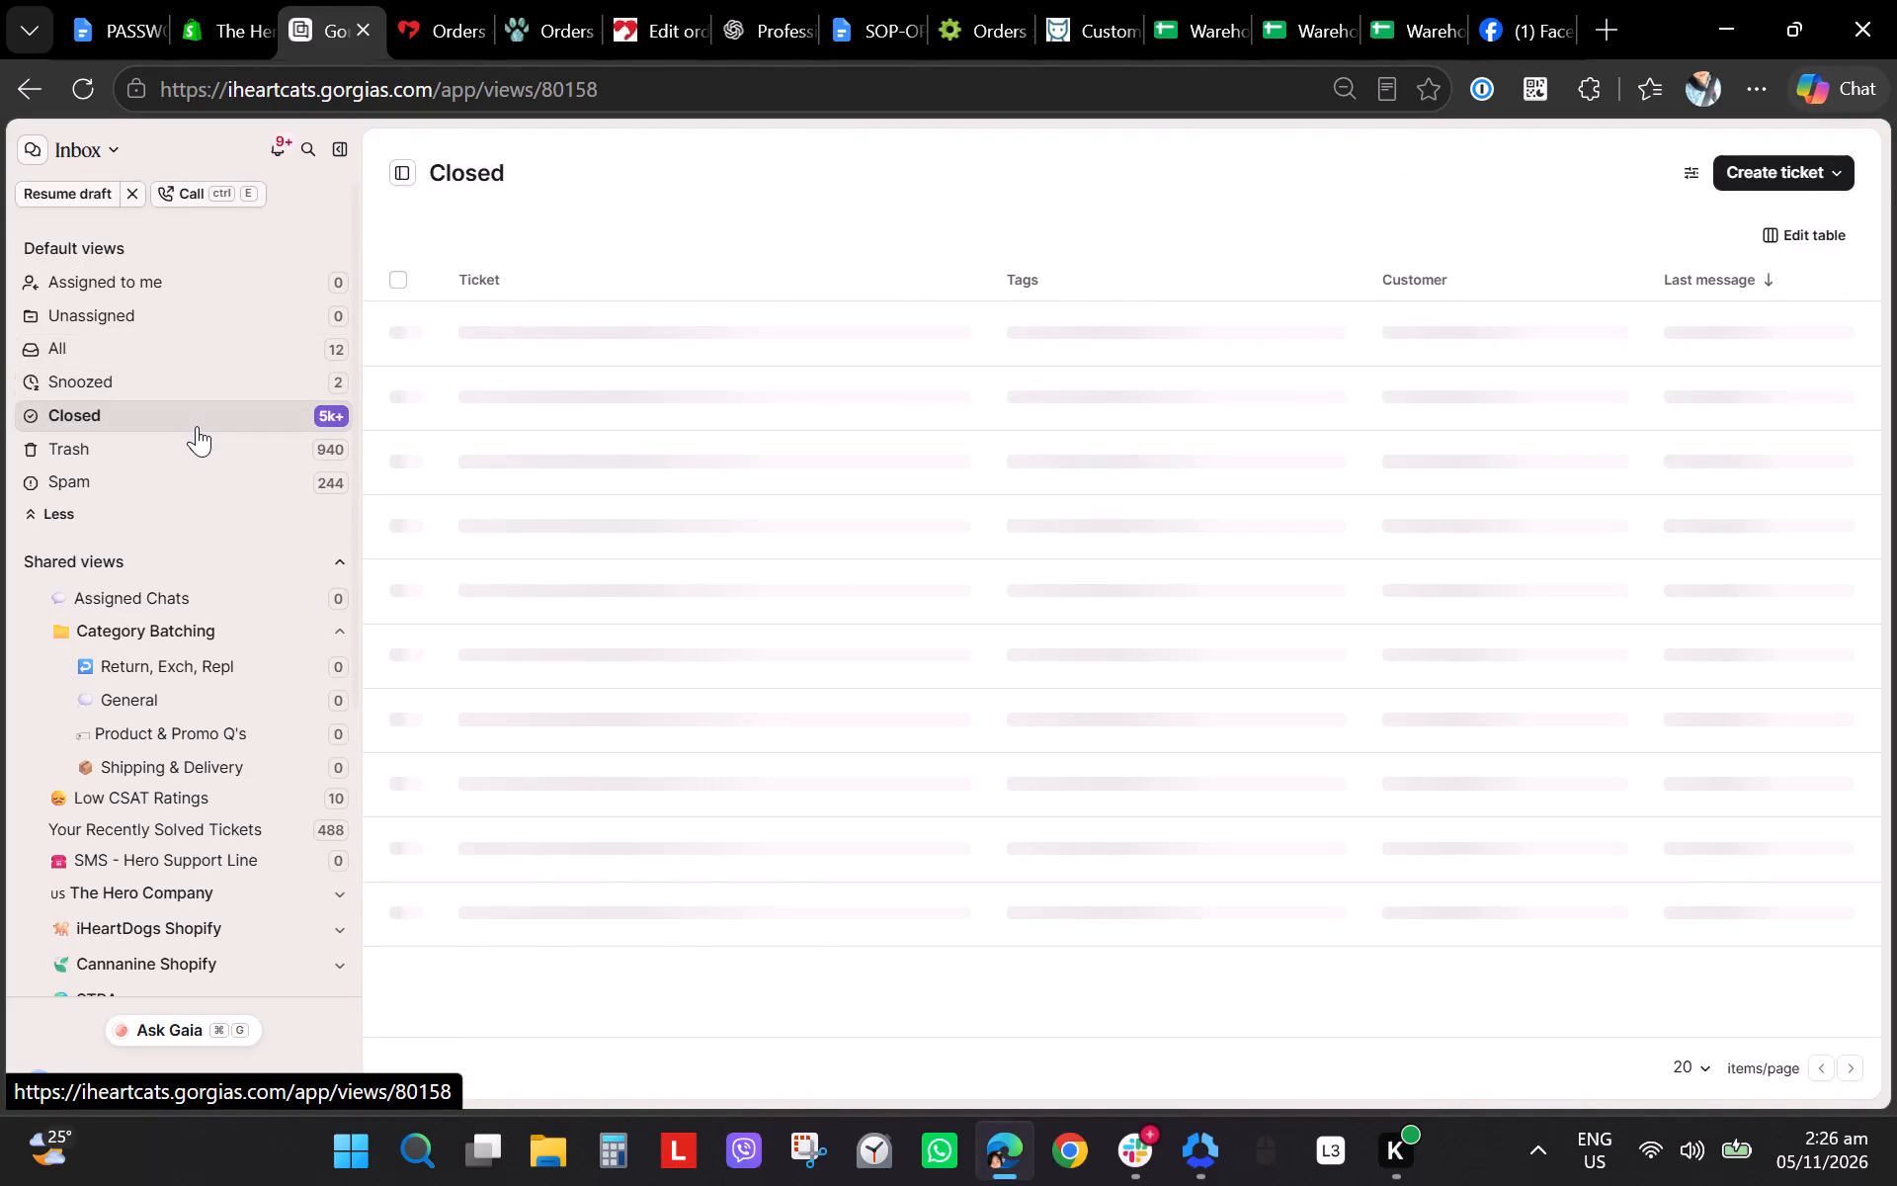
click(171, 471)
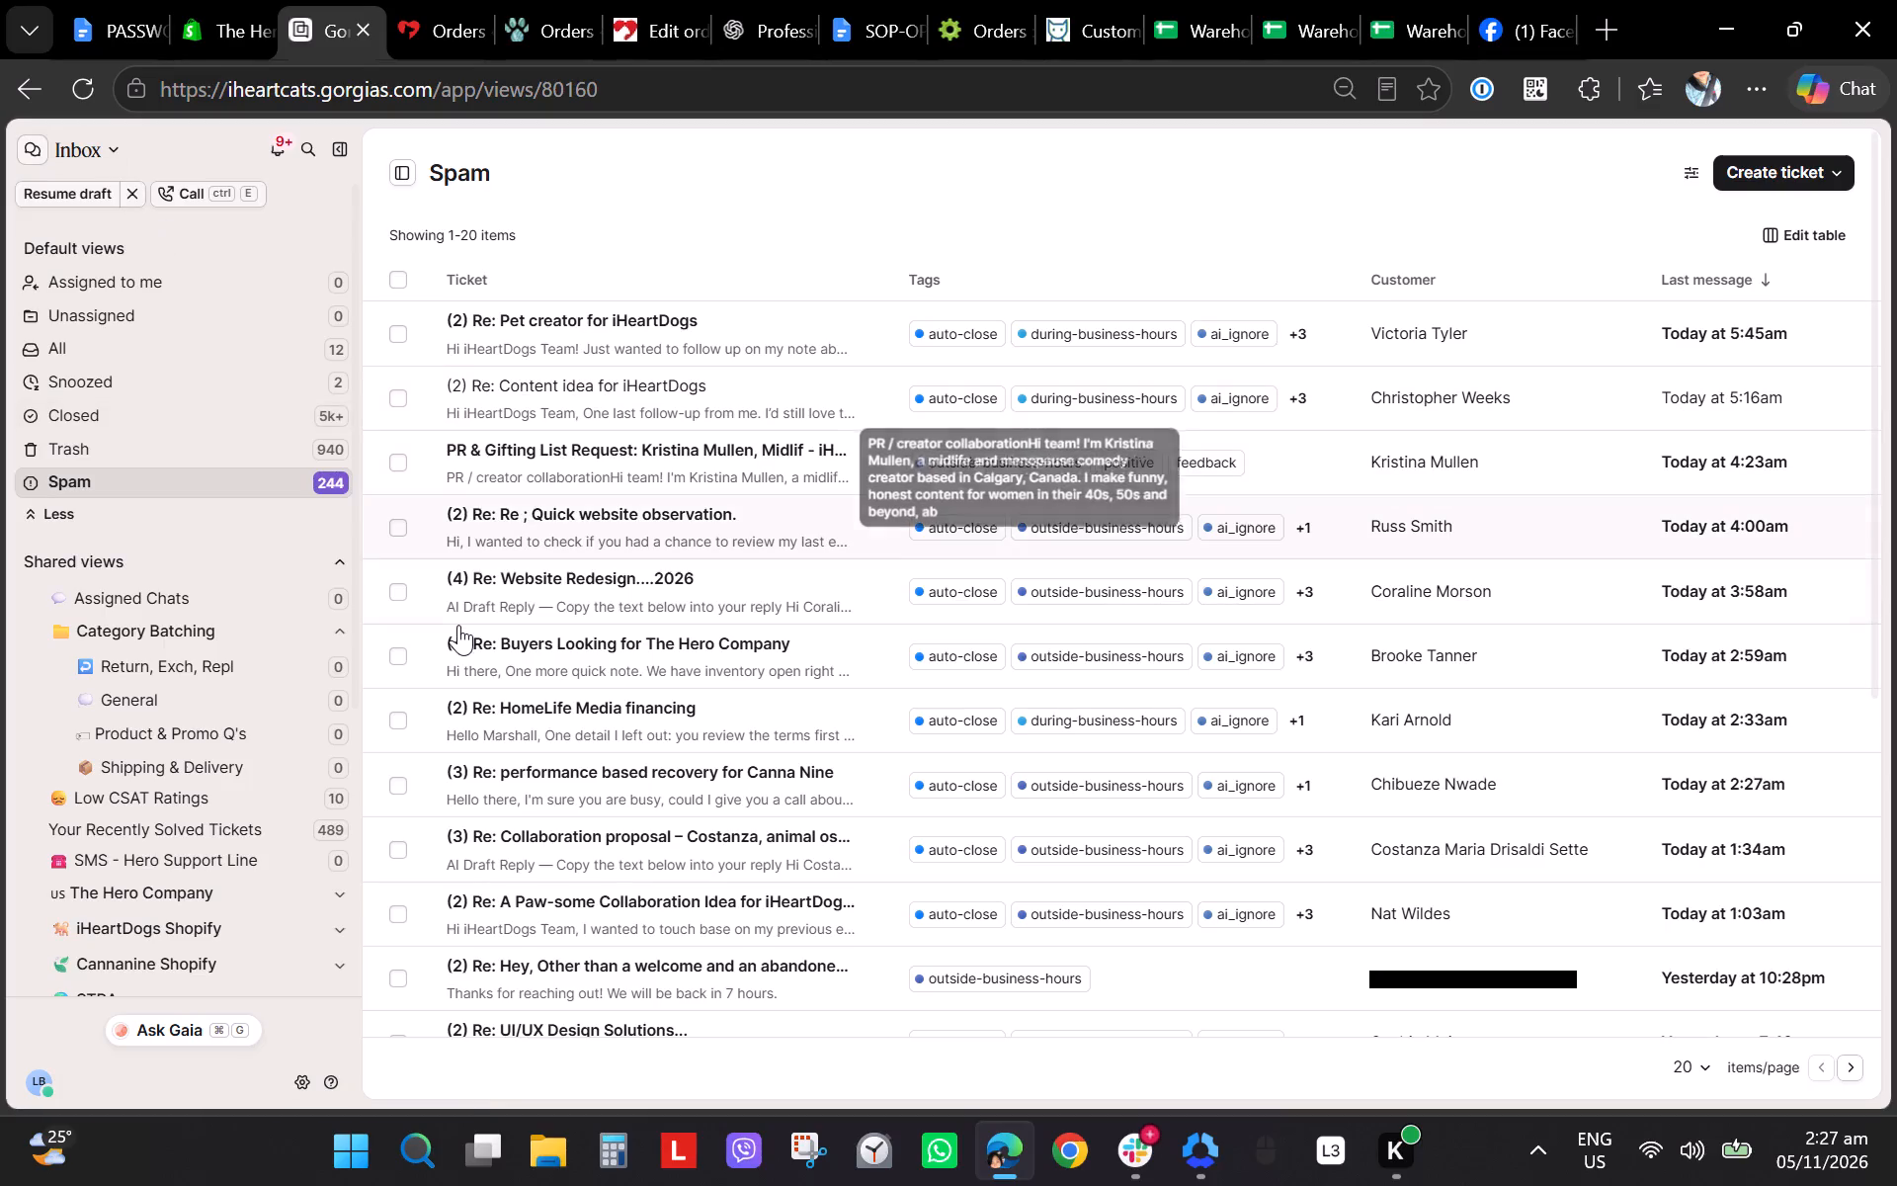
click(239, 353)
scroll(239, 353, down, 3)
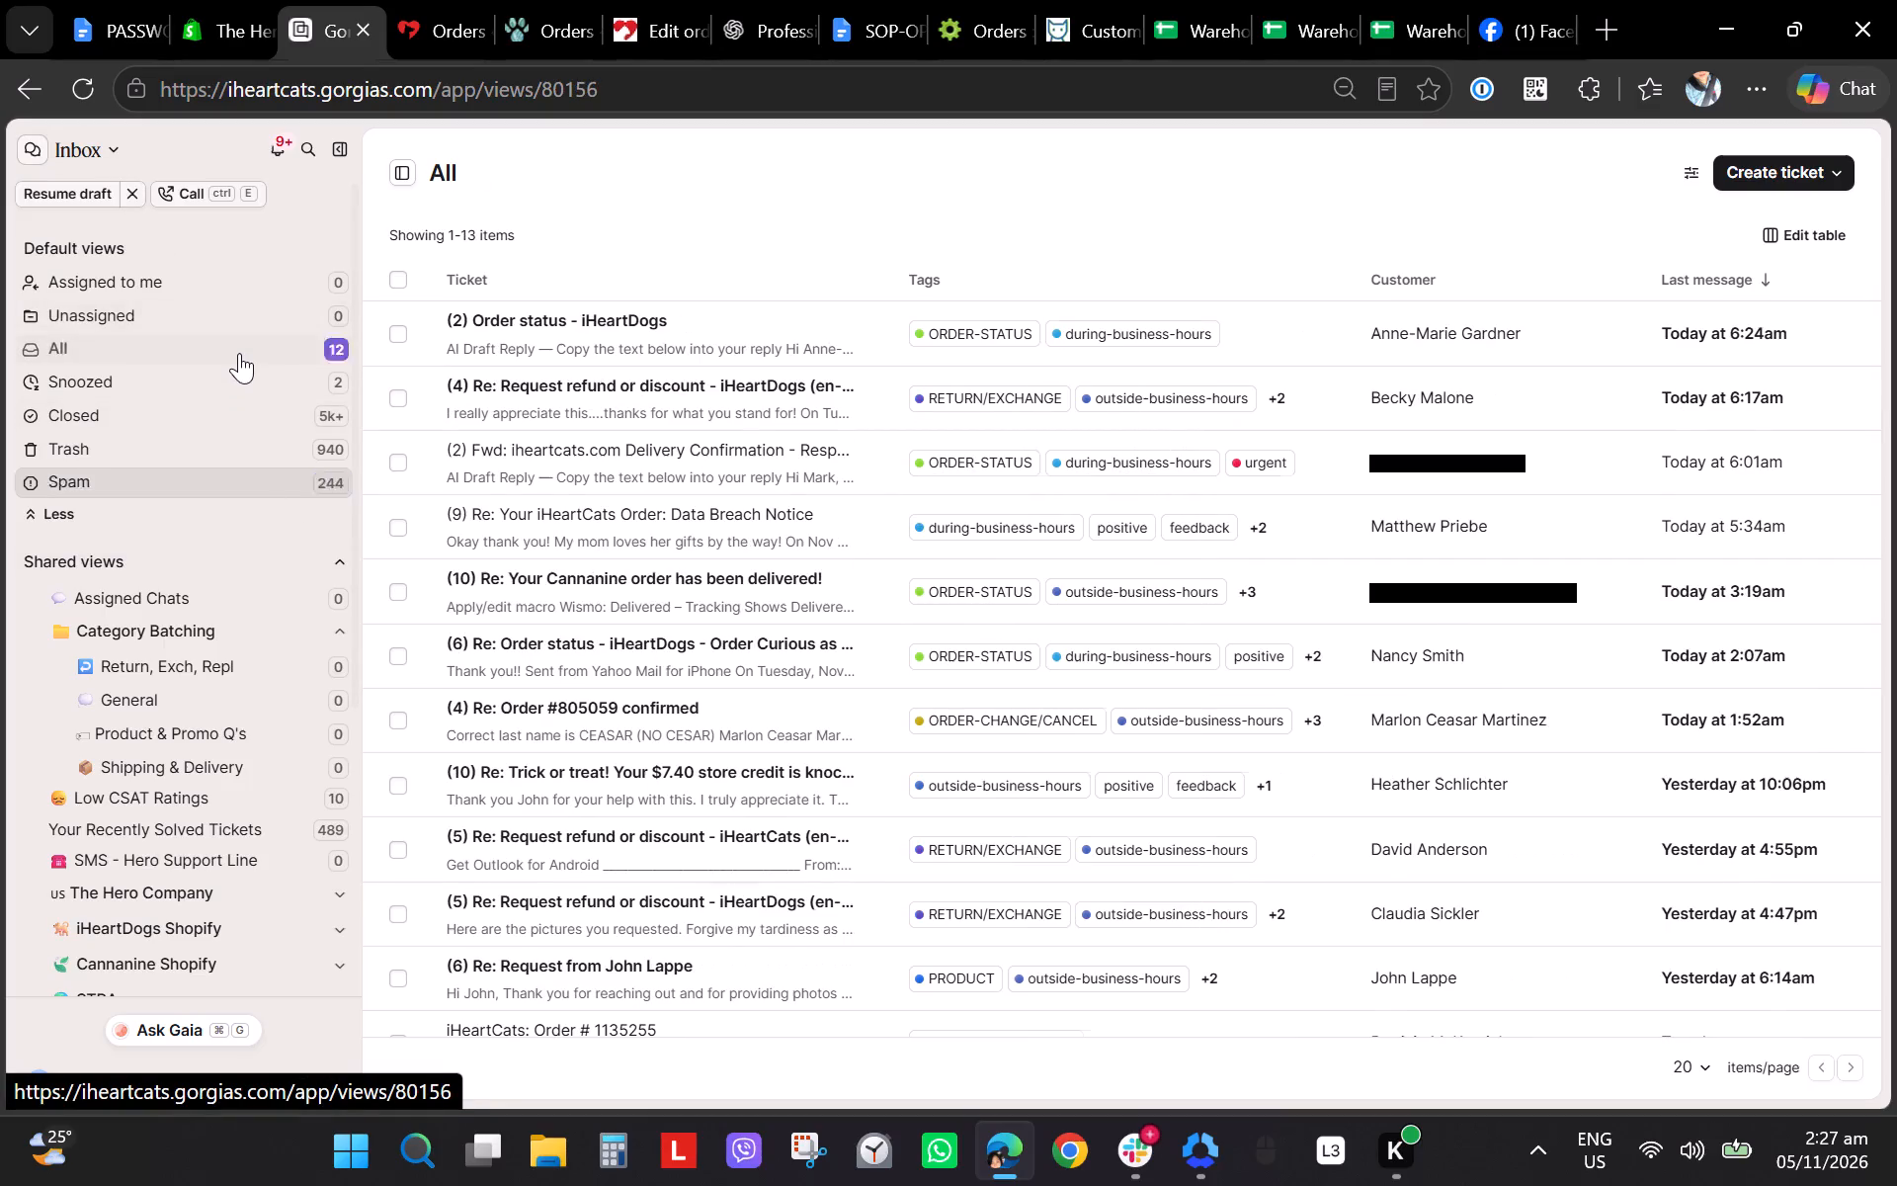
scroll(239, 353, down, 5)
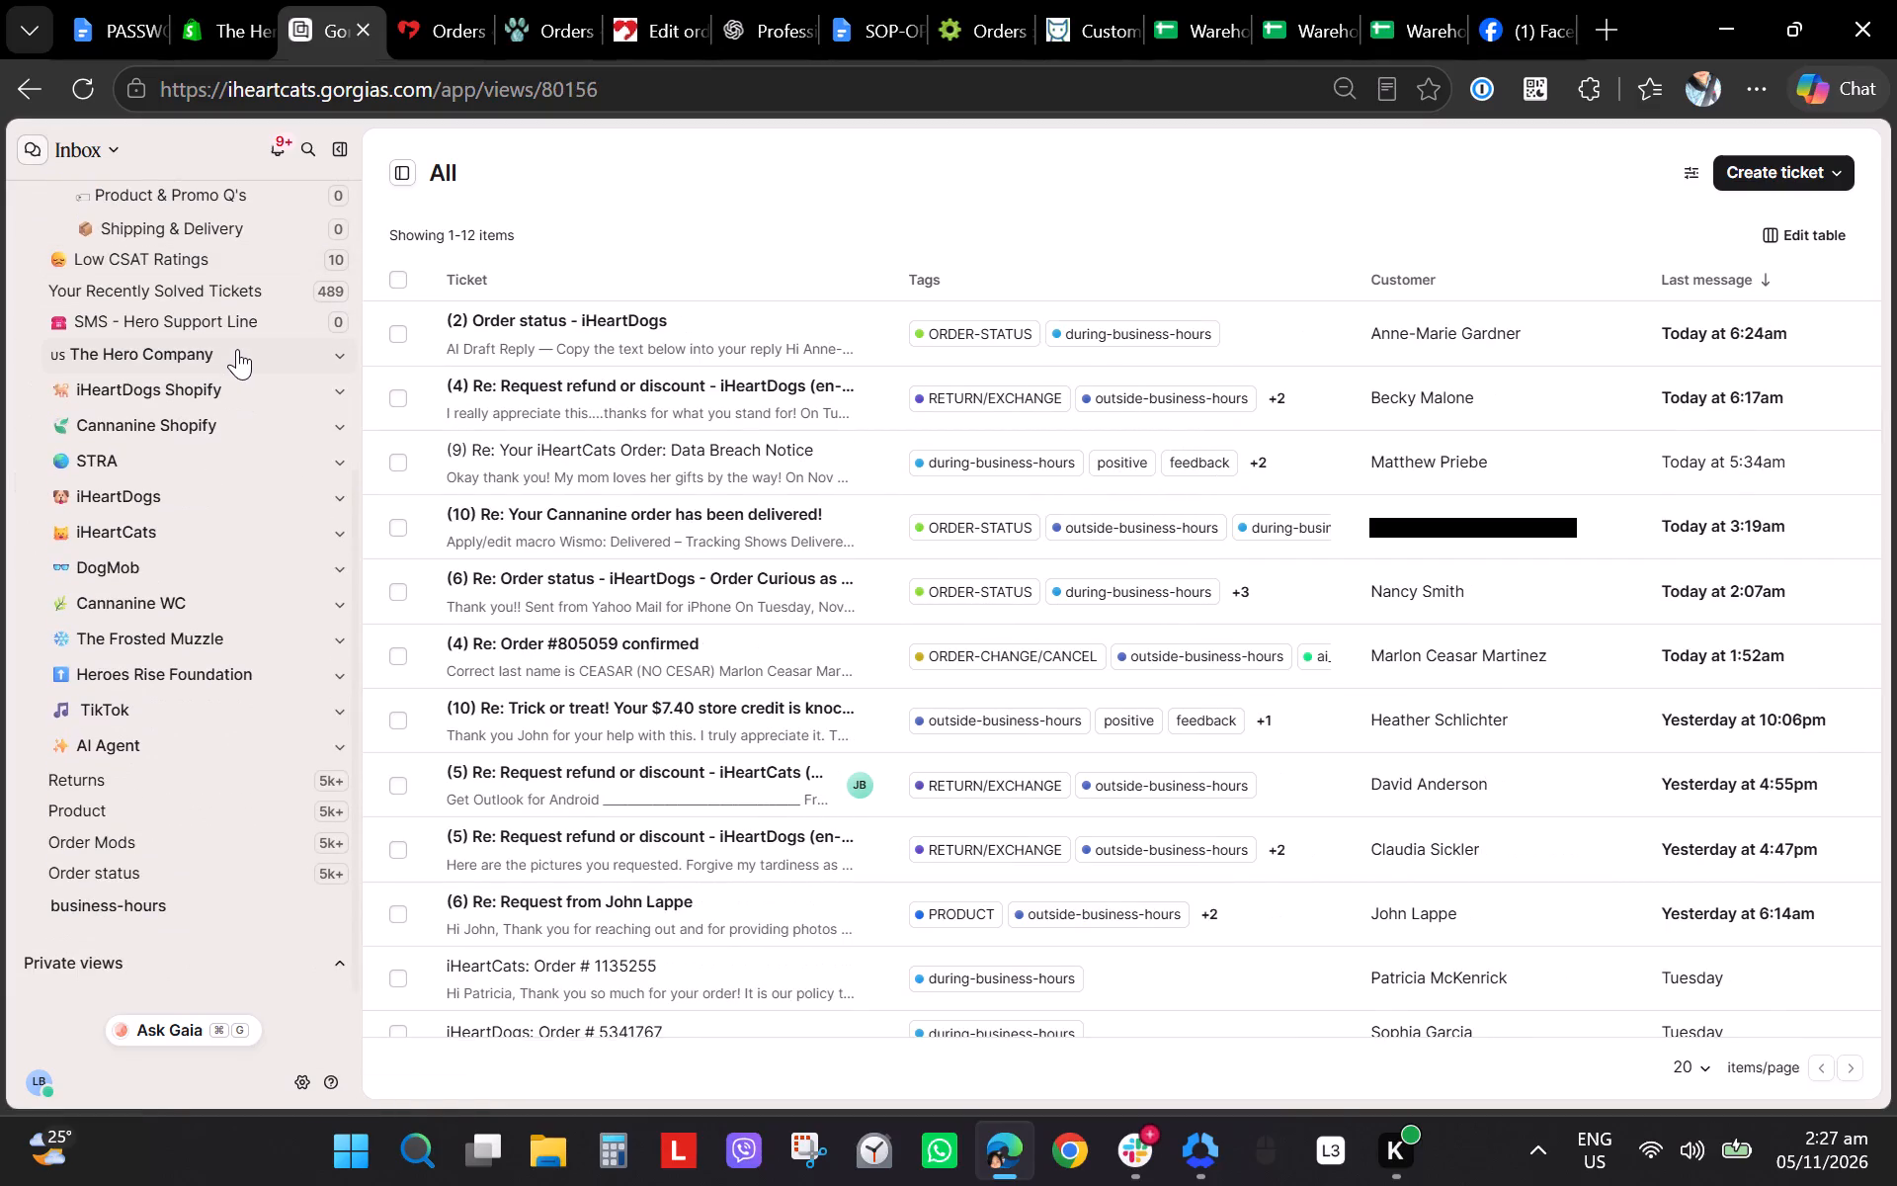
scroll(237, 347, up, 3)
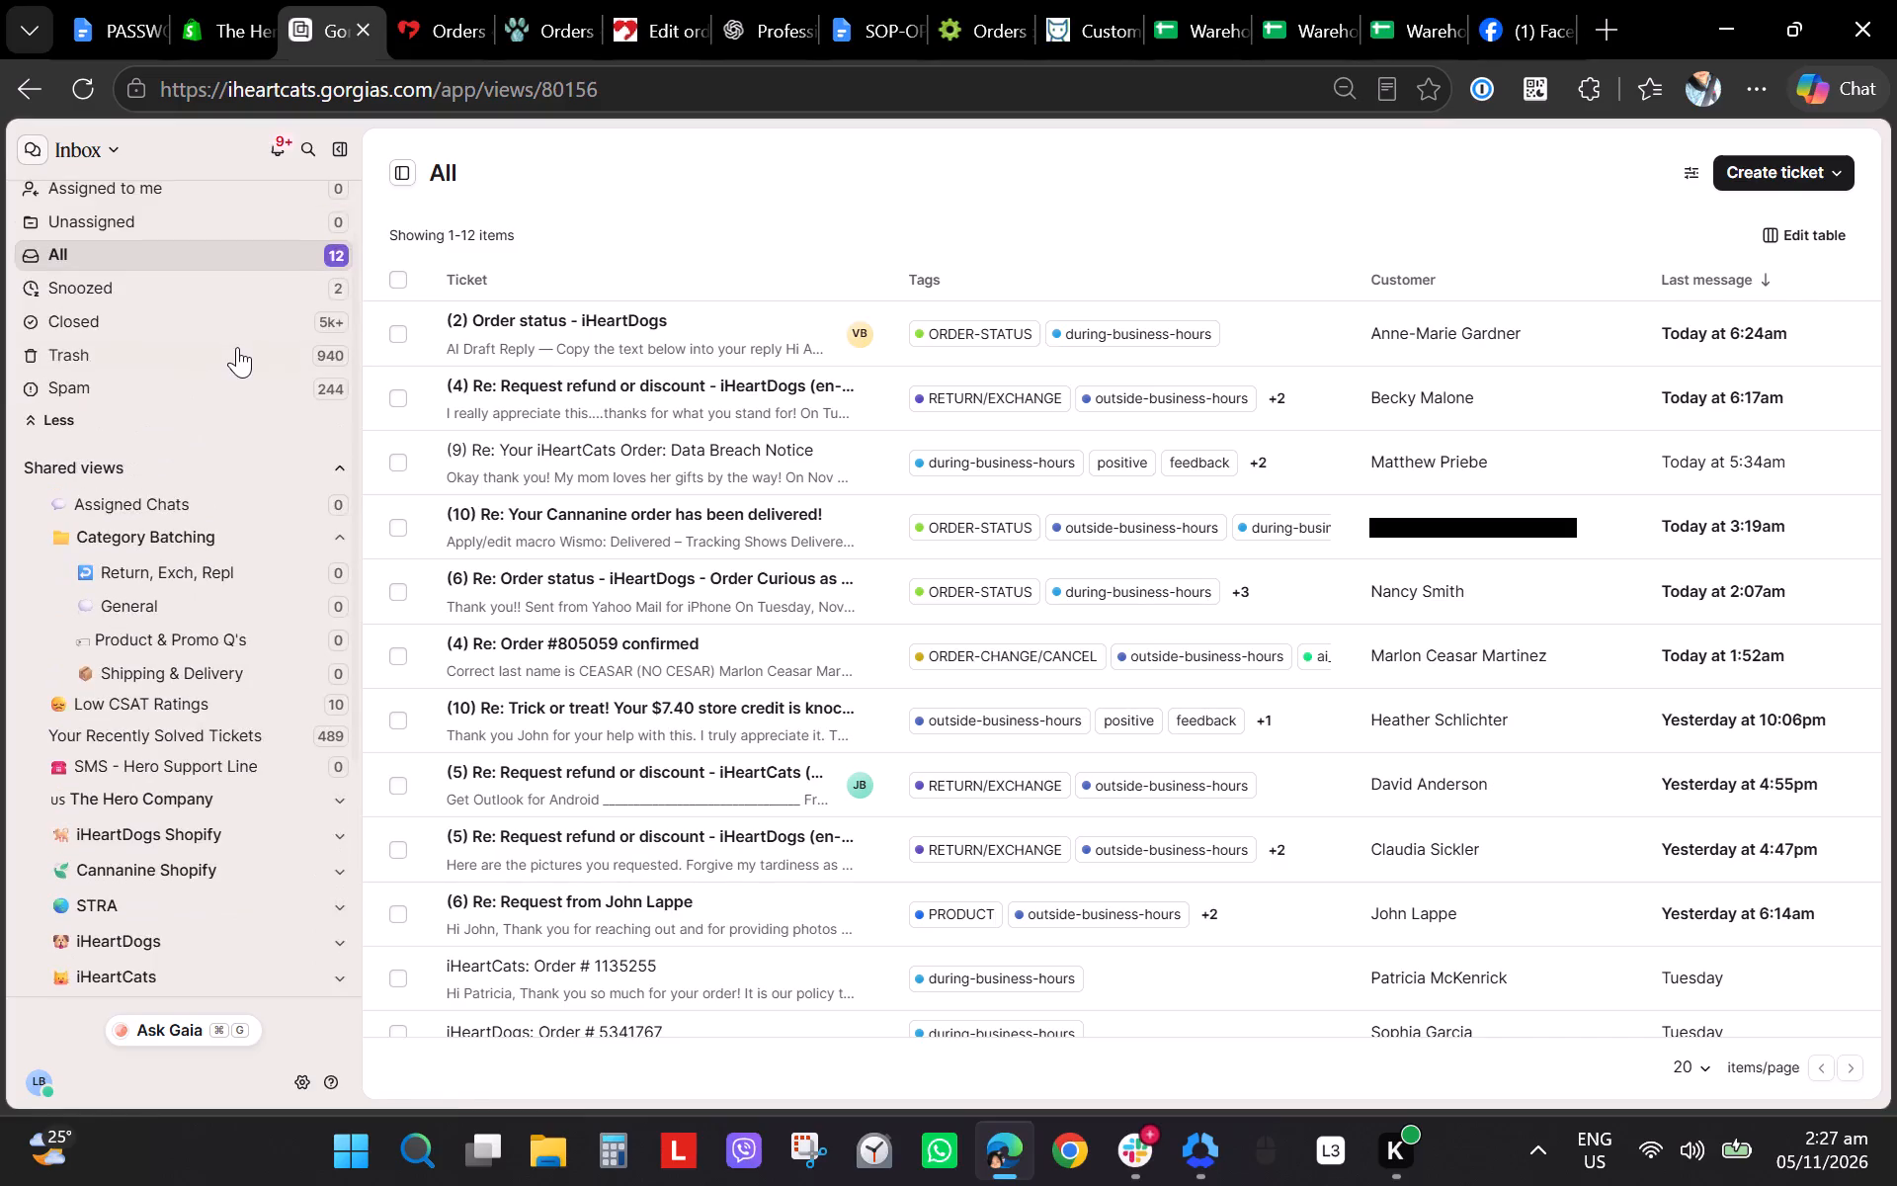
scroll(237, 347, up, 3)
click(528, 447)
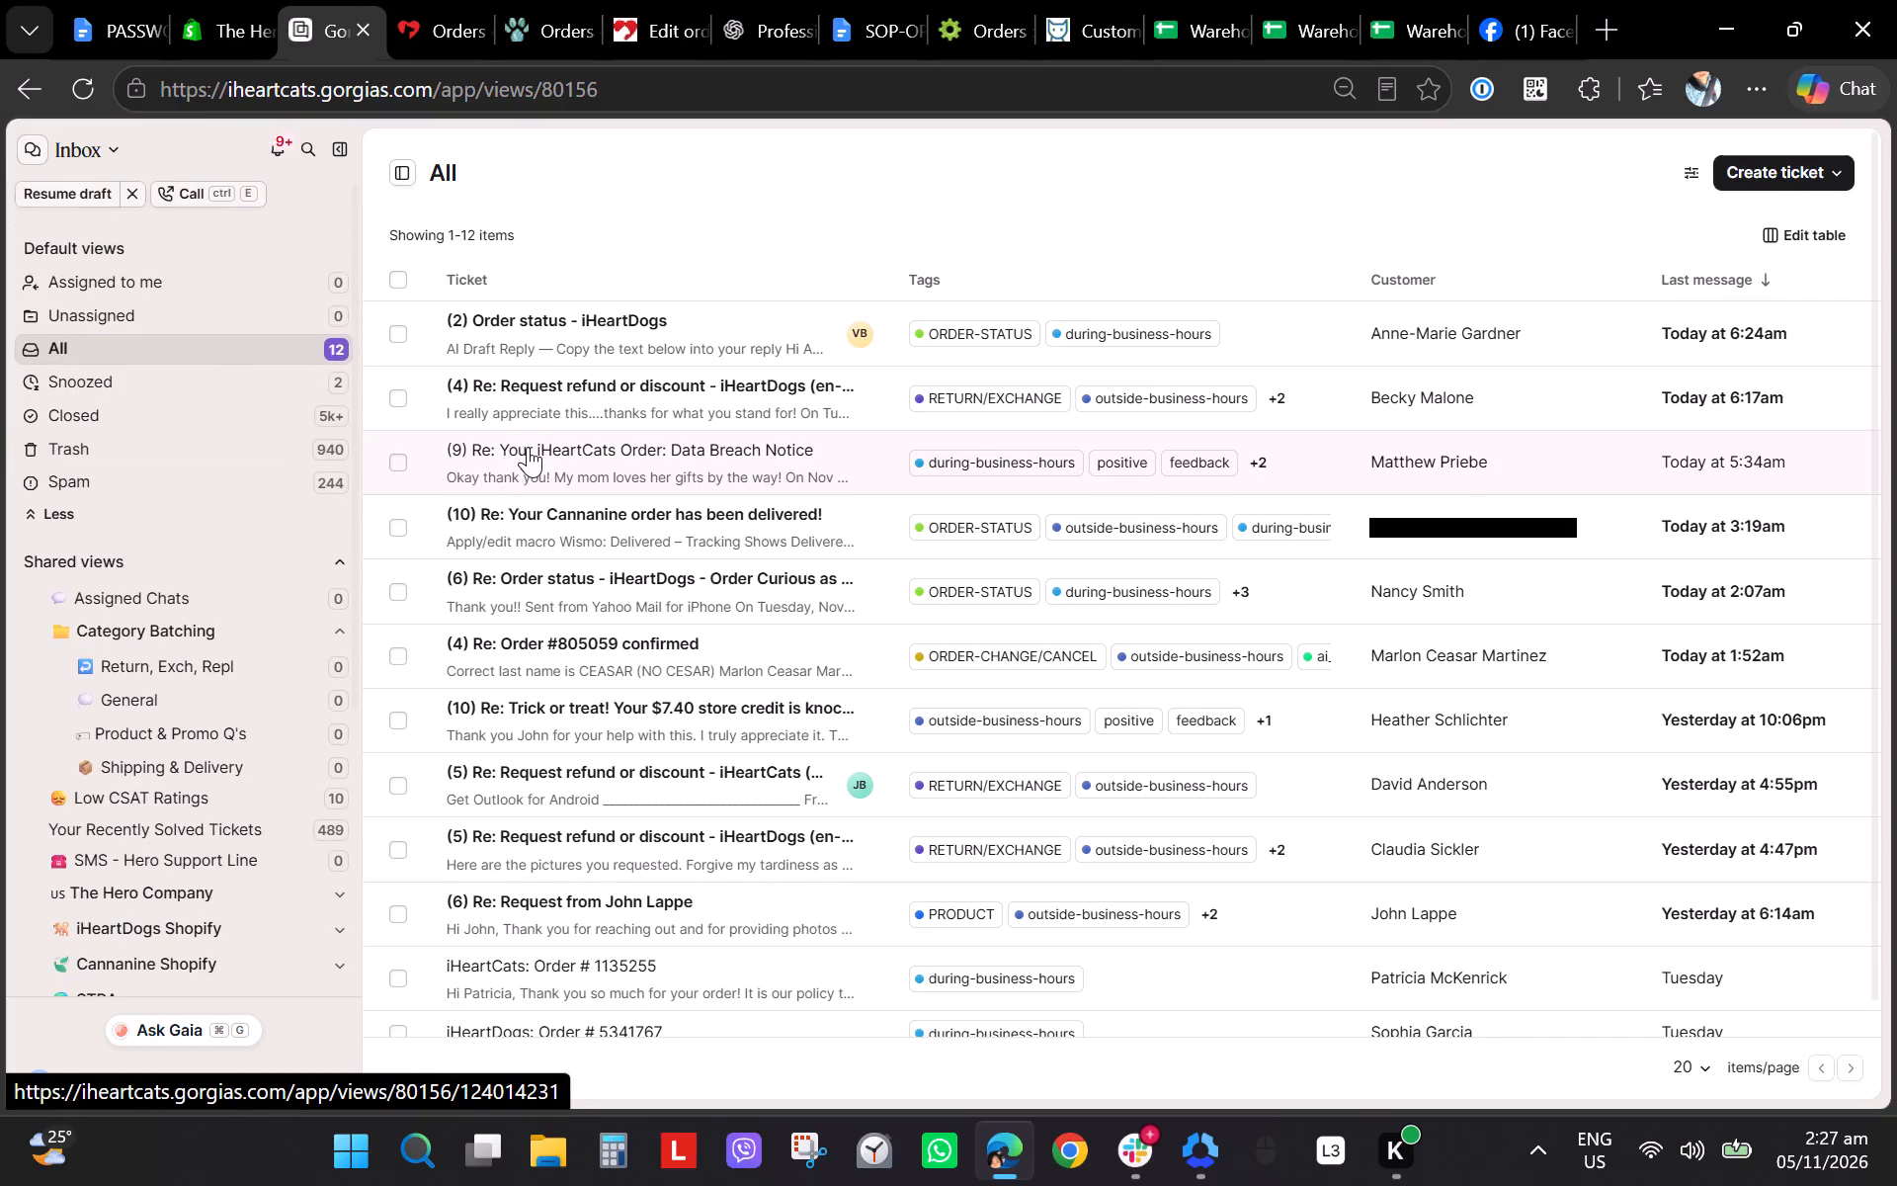
click(279, 335)
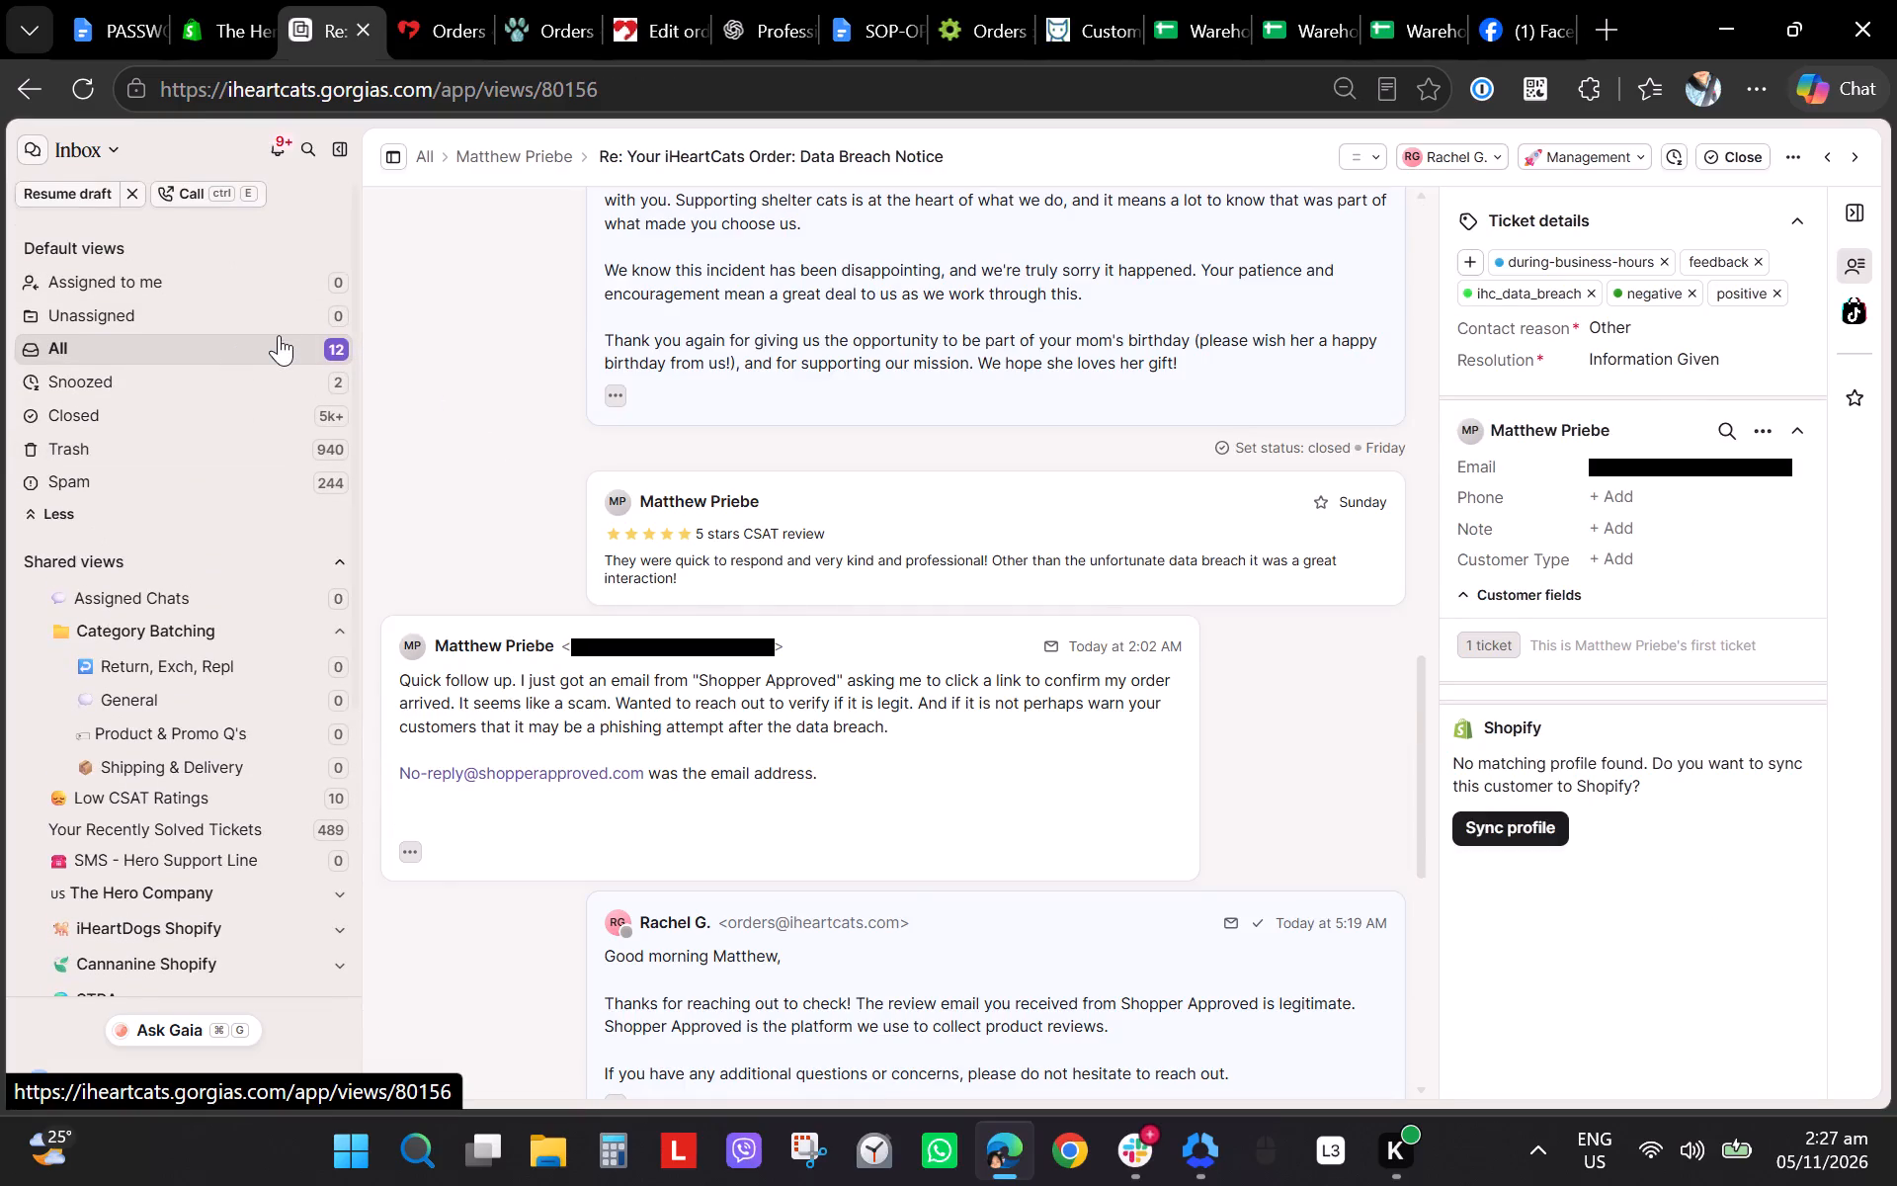
Check the newest "Order status - iHeartDogs" ticket with the AI draft reply, and return to the list of all tickets.
click(633, 331)
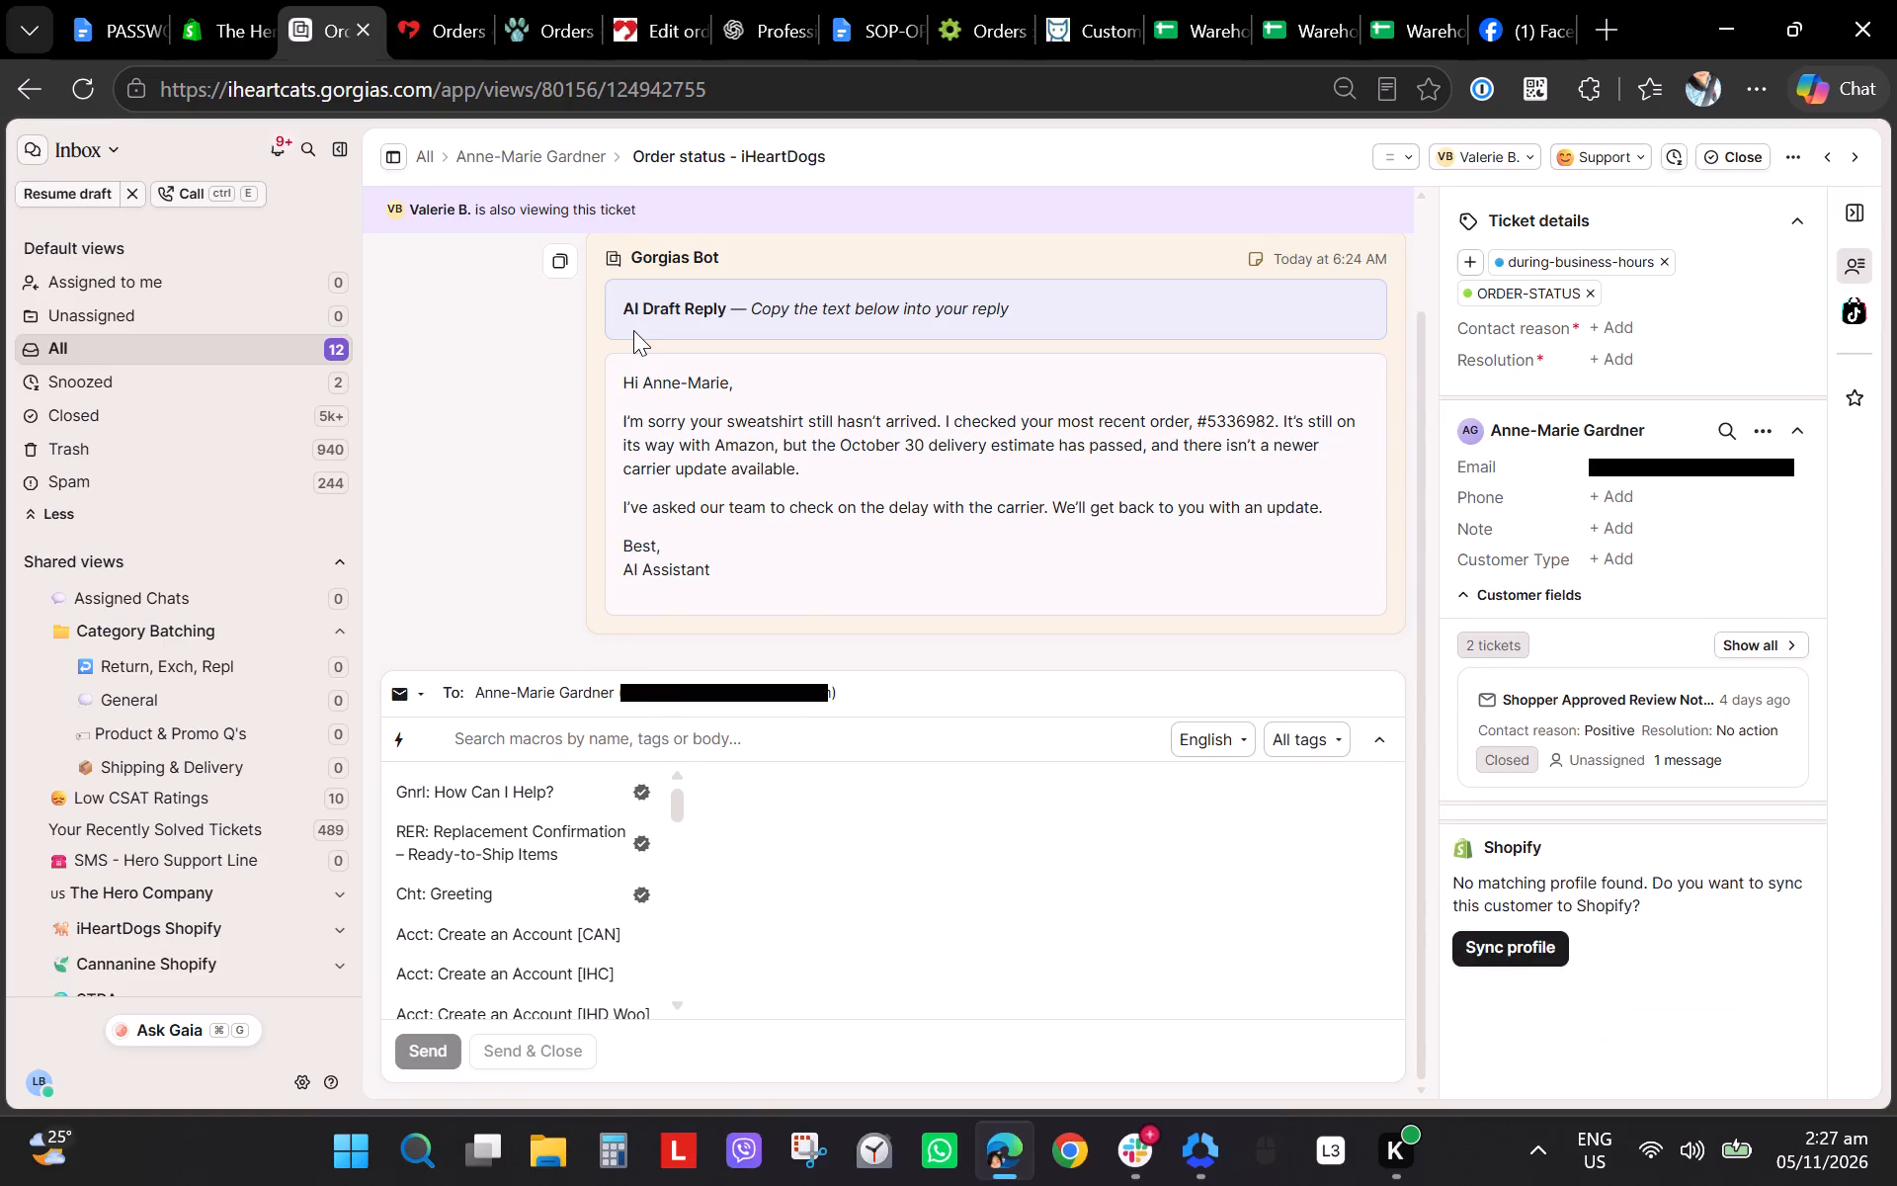
click(295, 356)
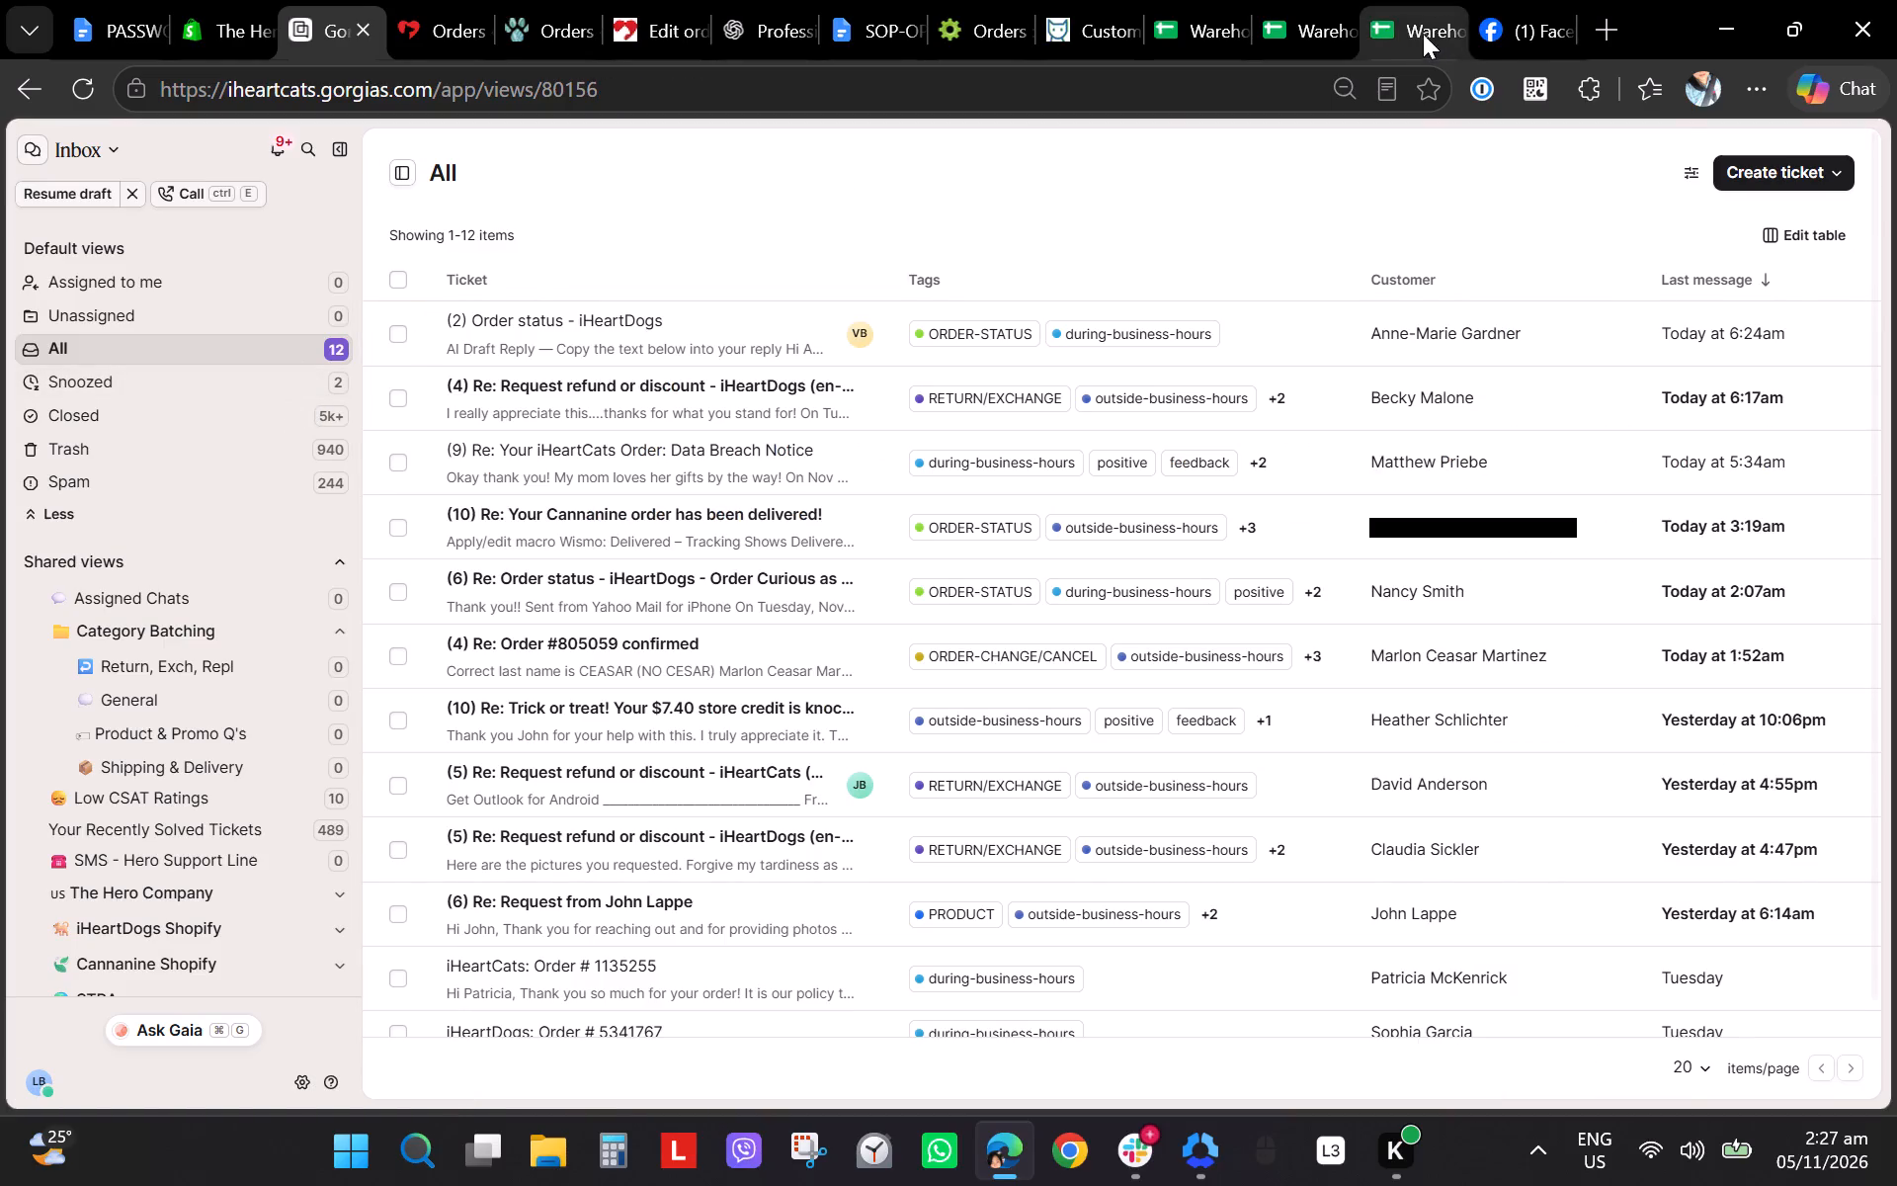
Switch to Facebook and look through the viewers of both of your own stories, and return to the feed.
click(1530, 33)
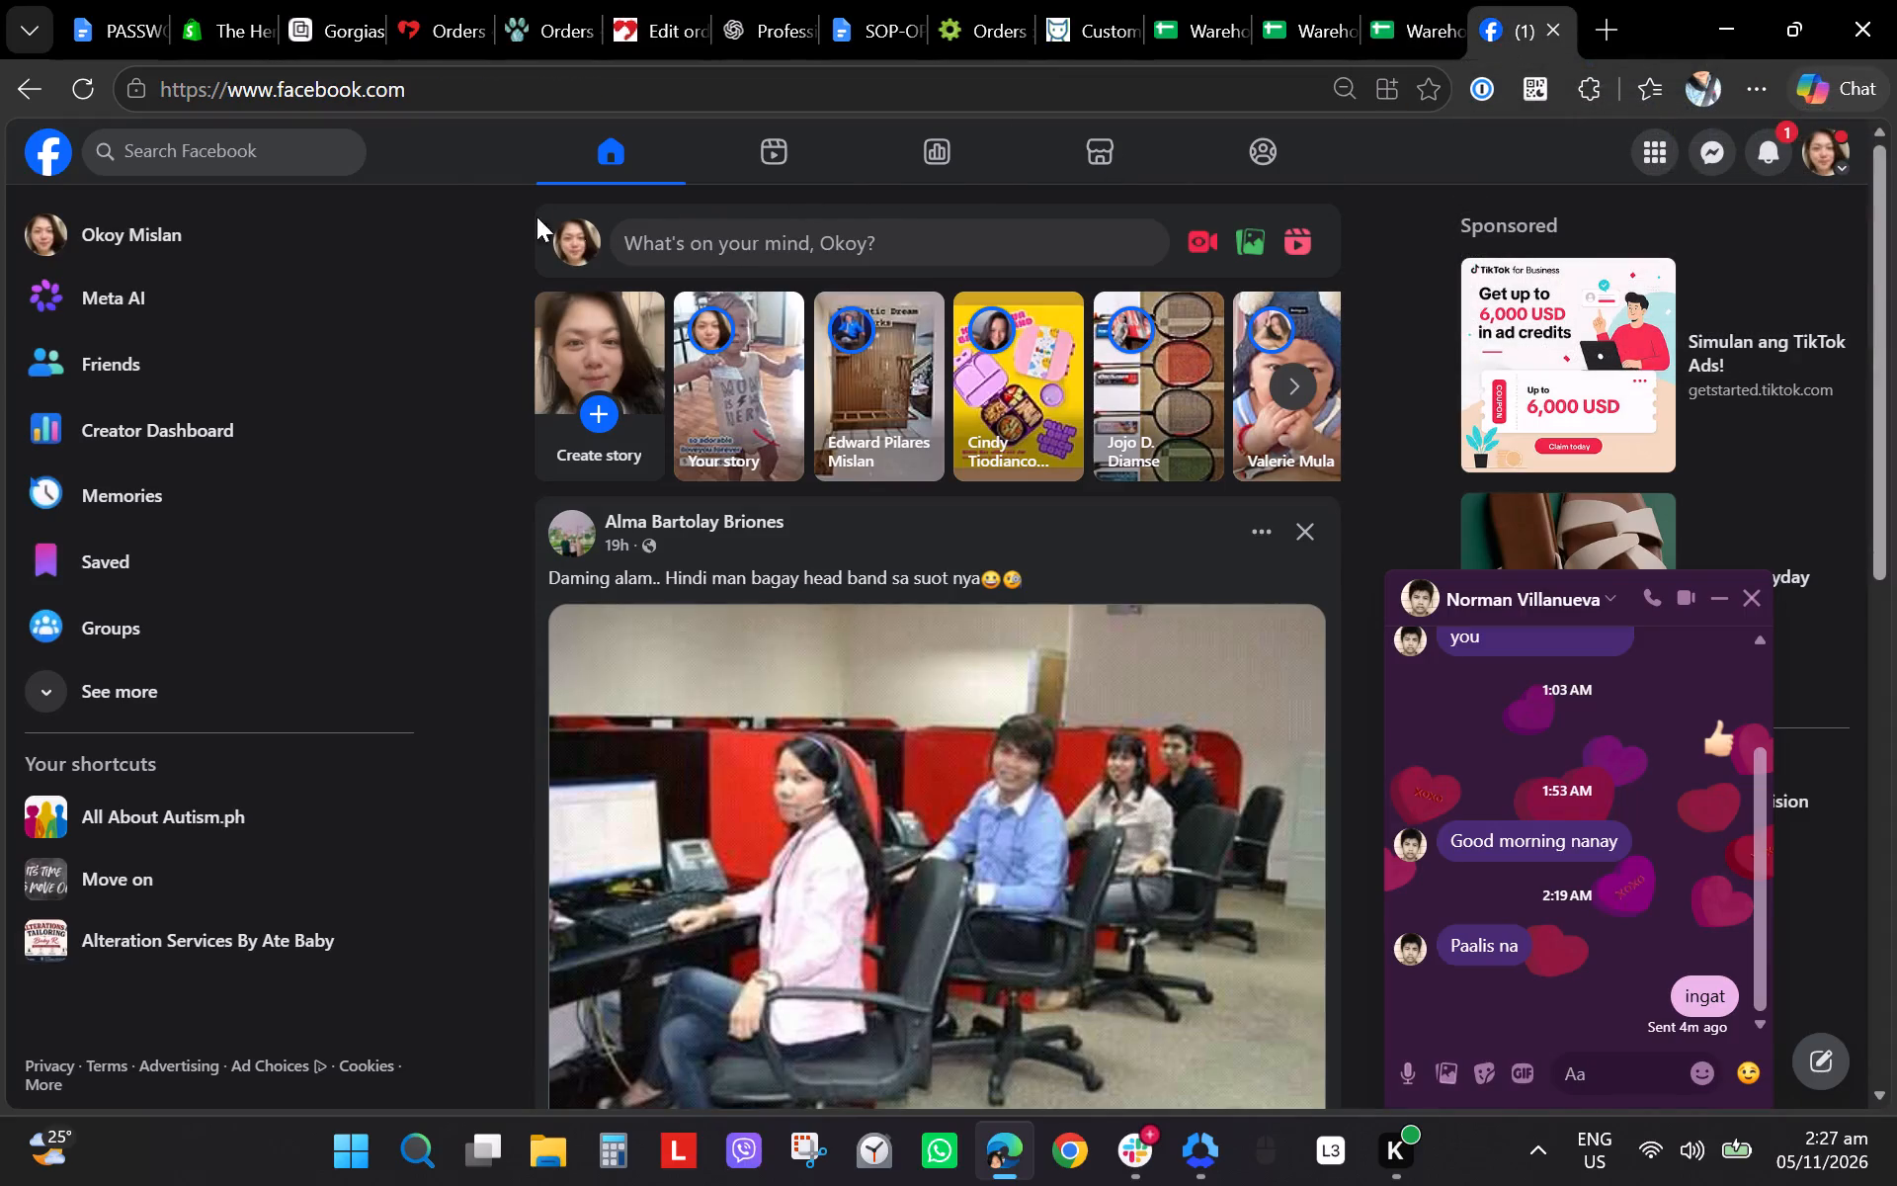
click(713, 448)
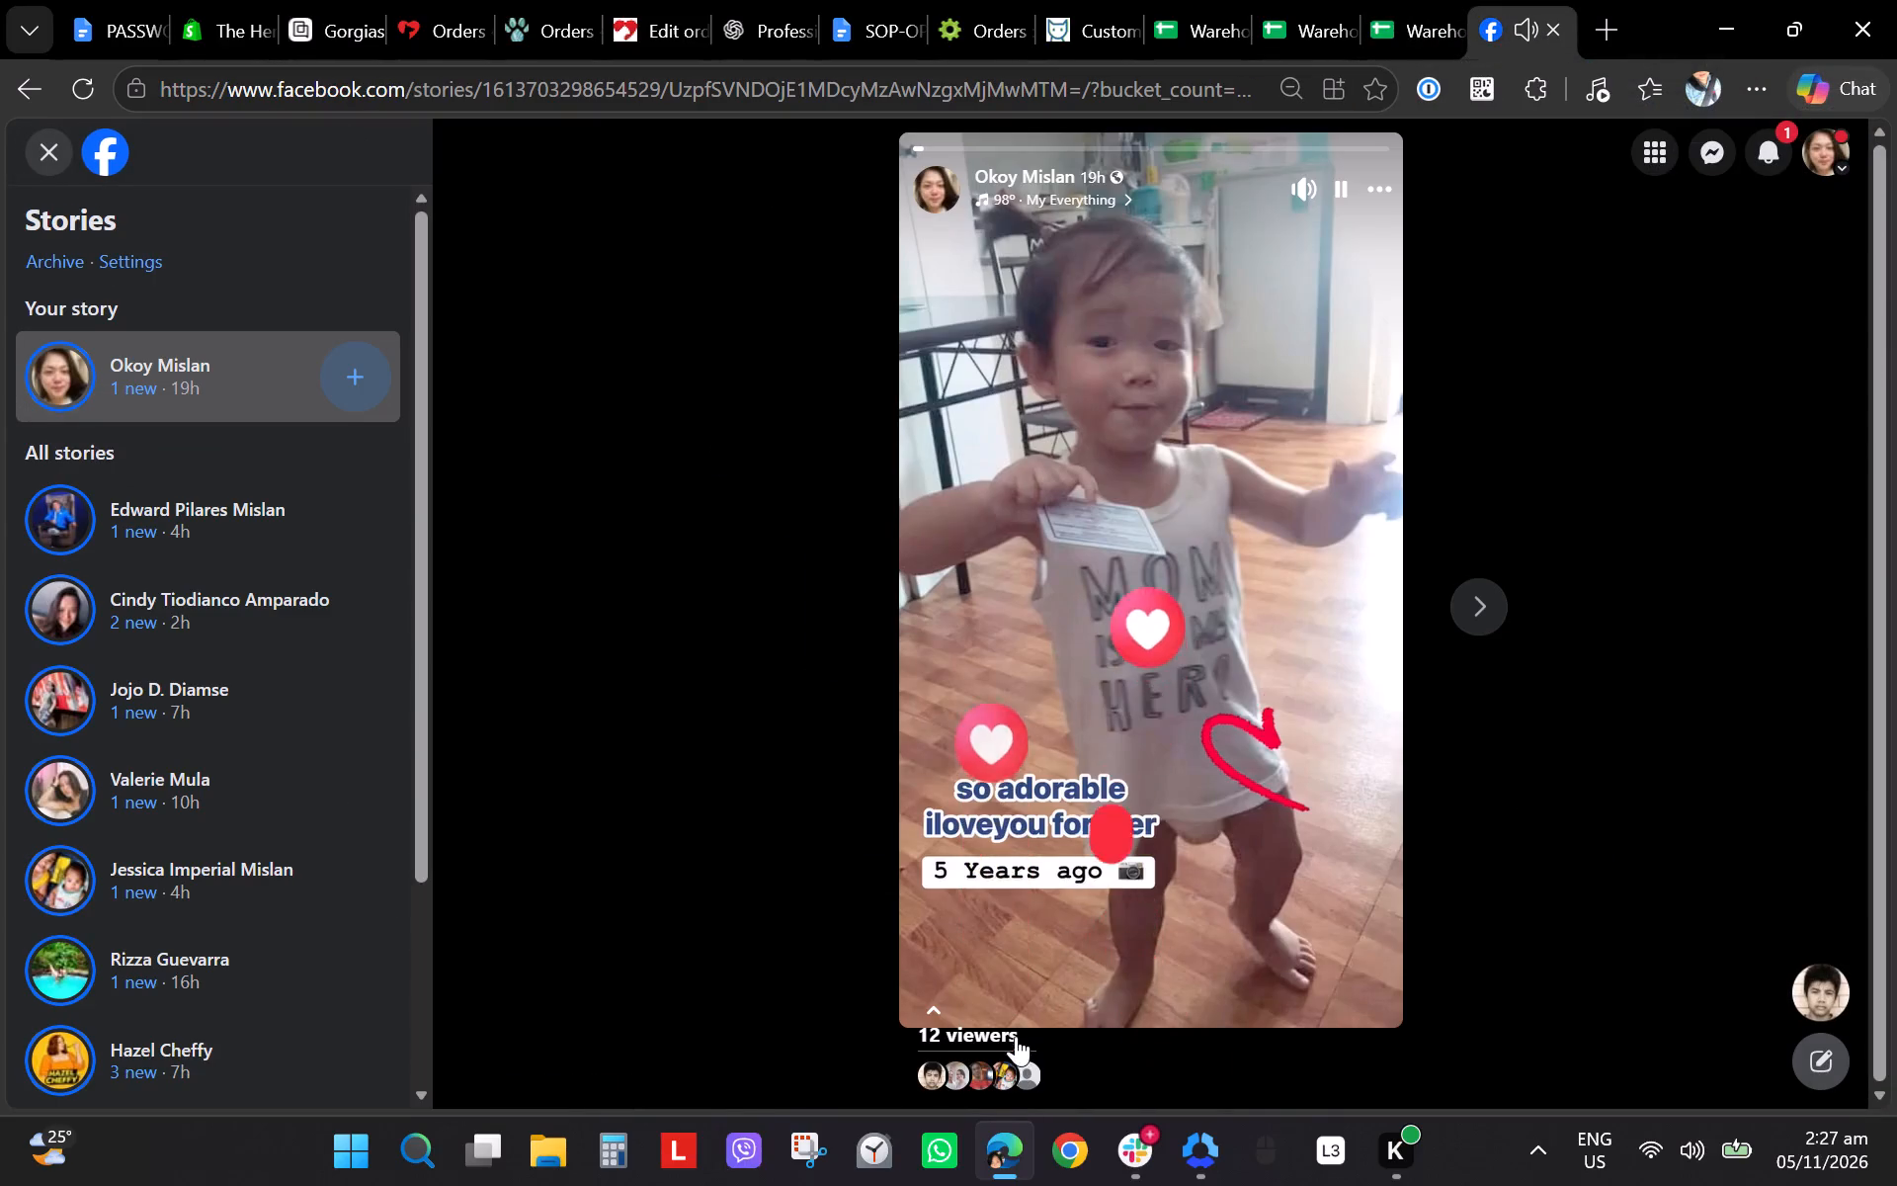
click(1017, 1032)
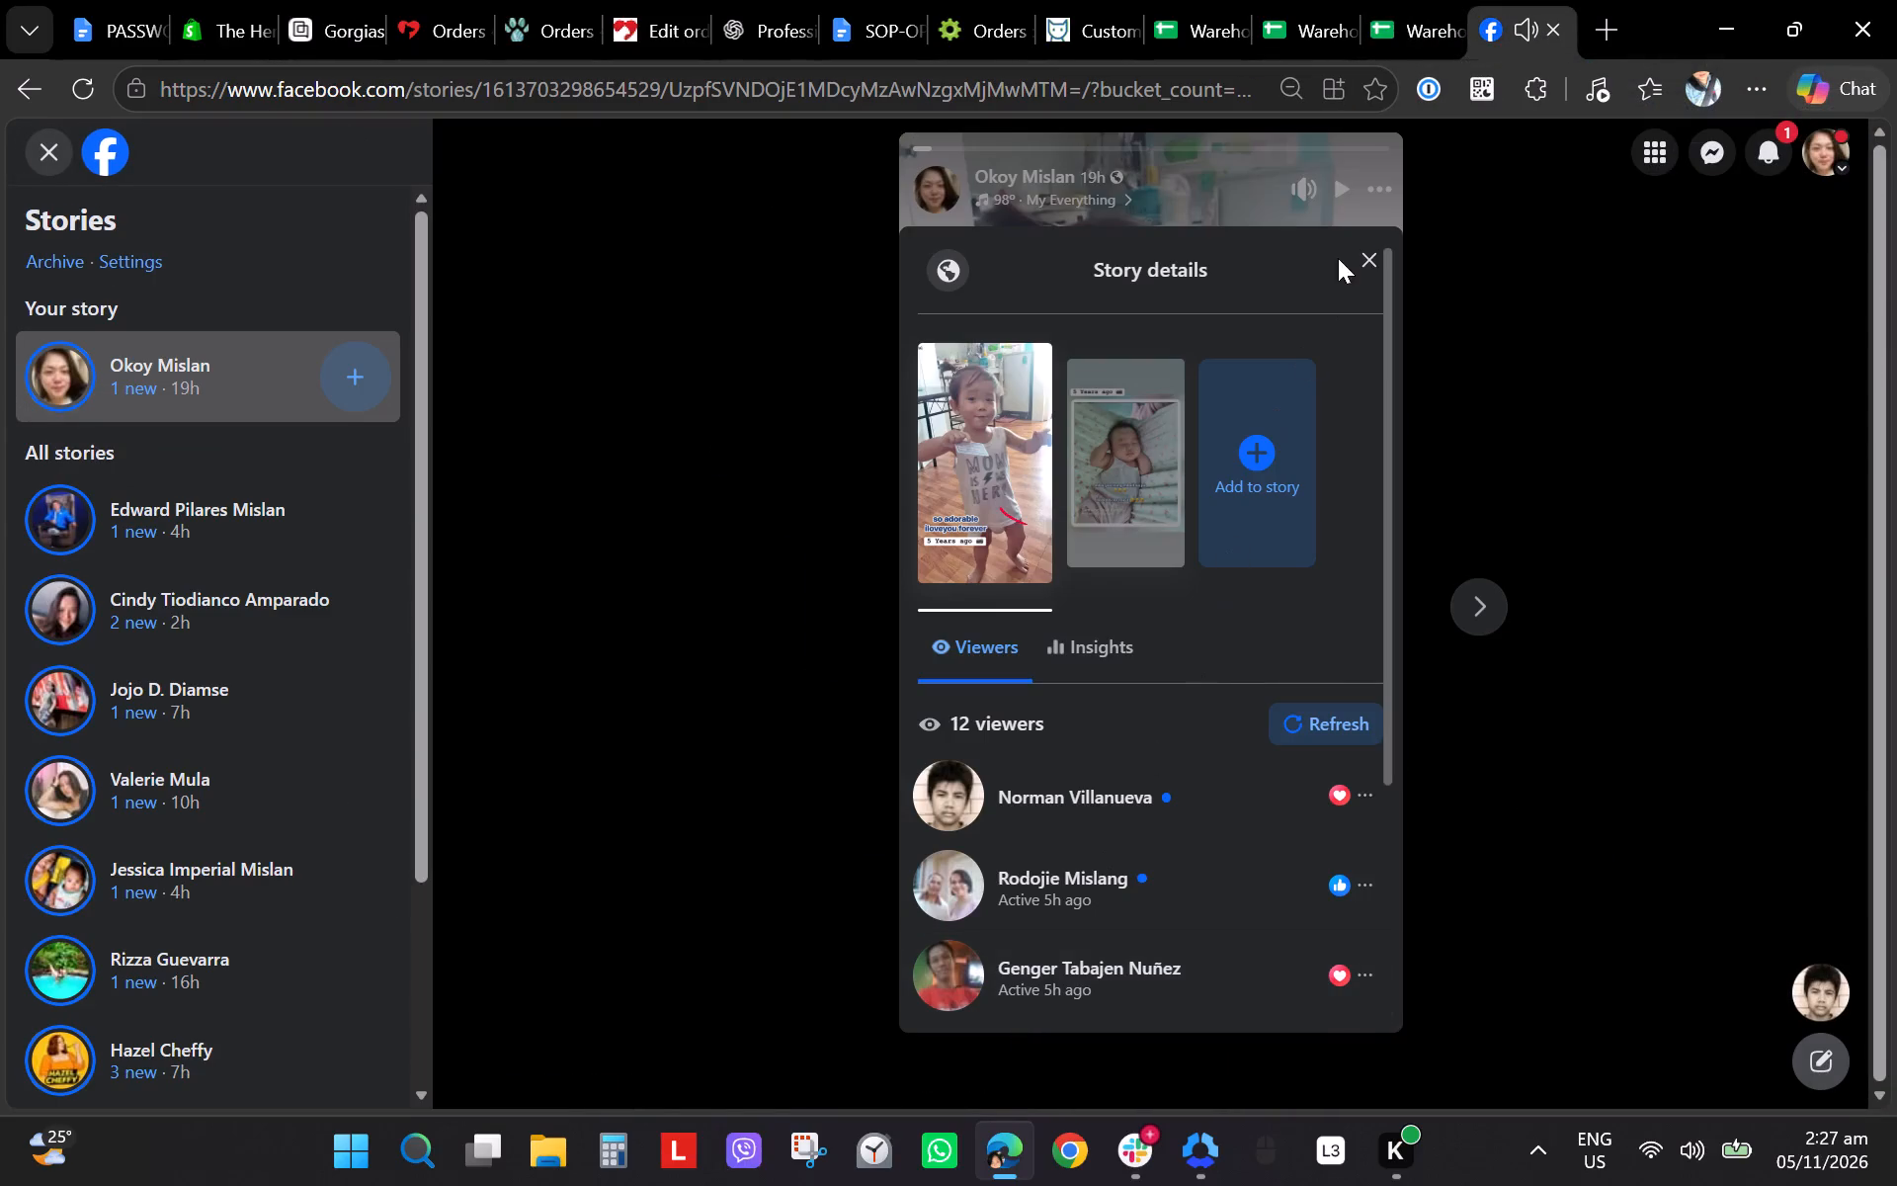
click(1380, 249)
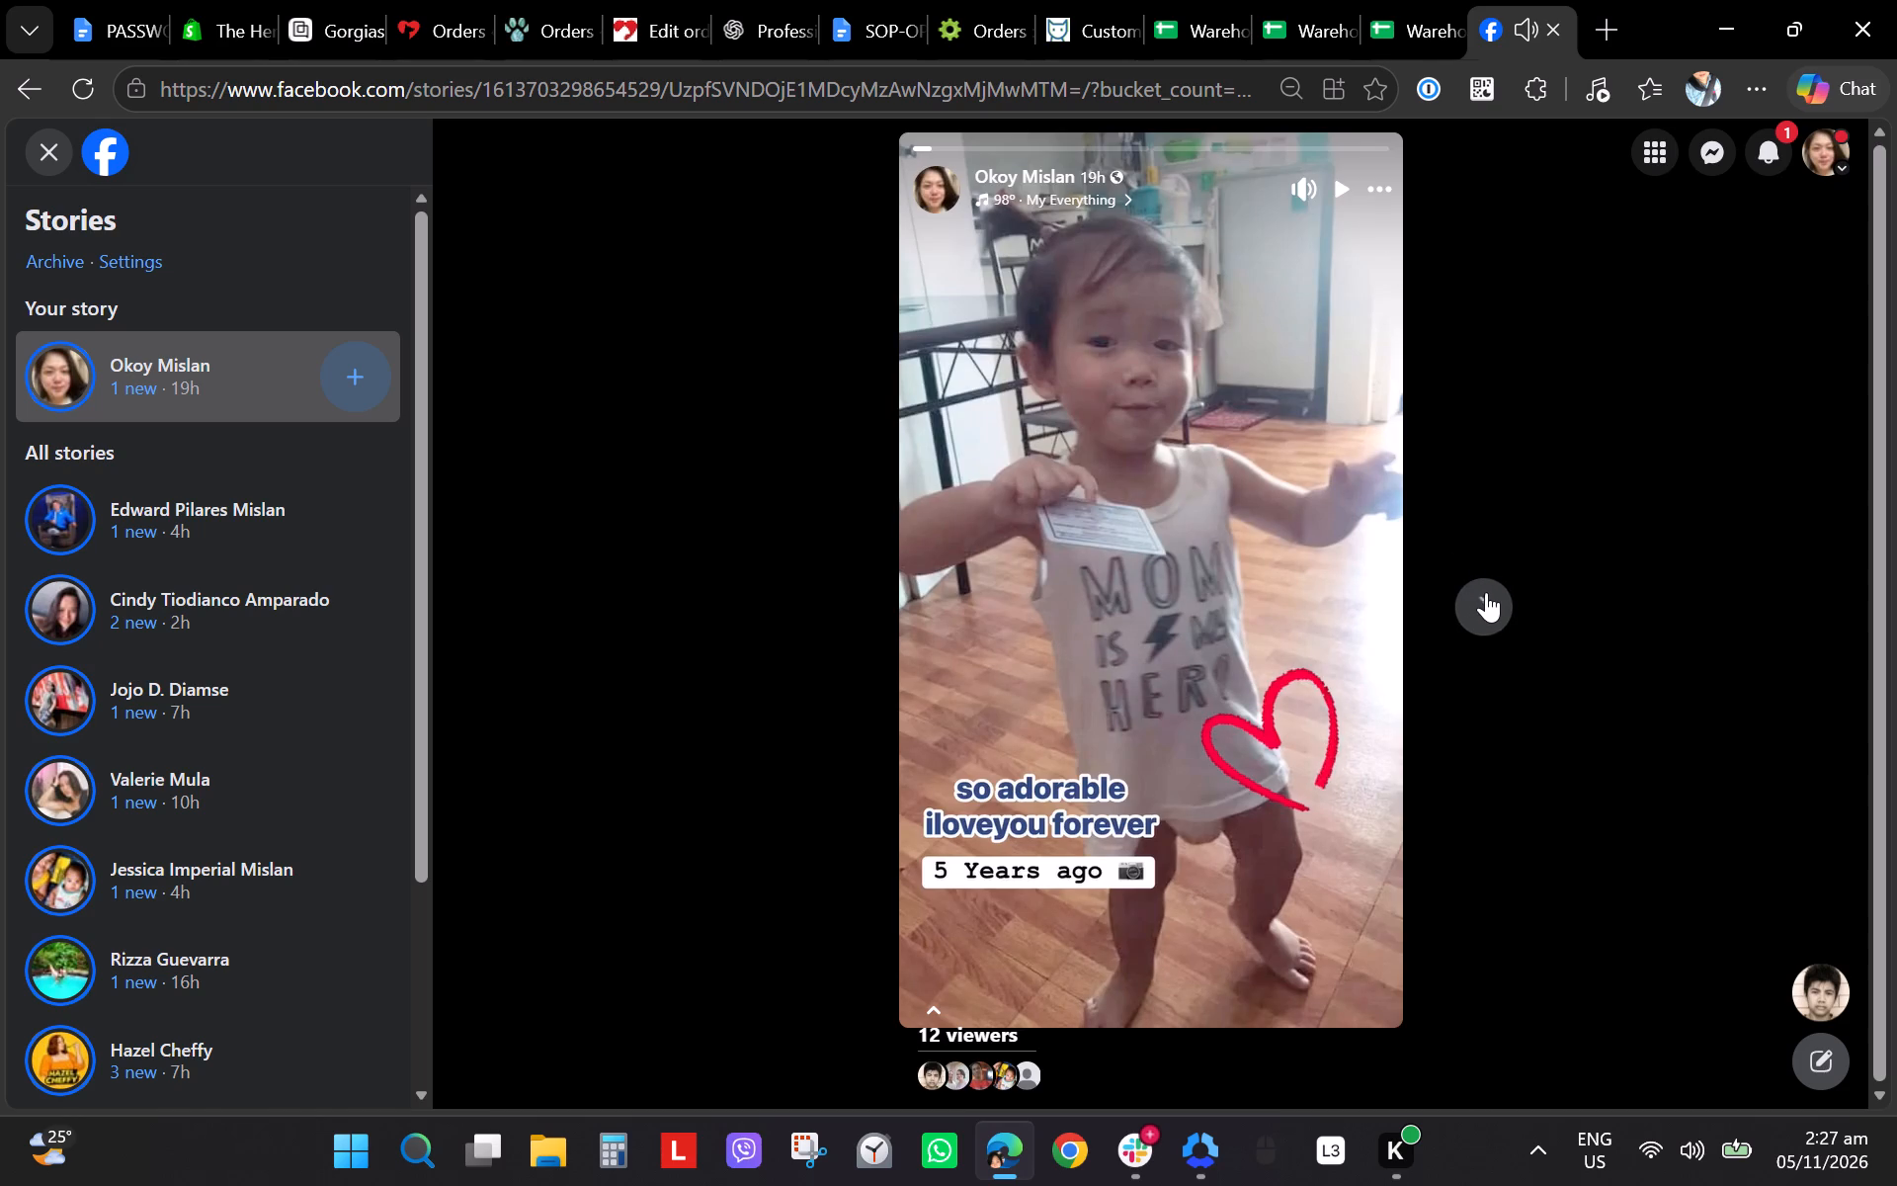
click(1492, 602)
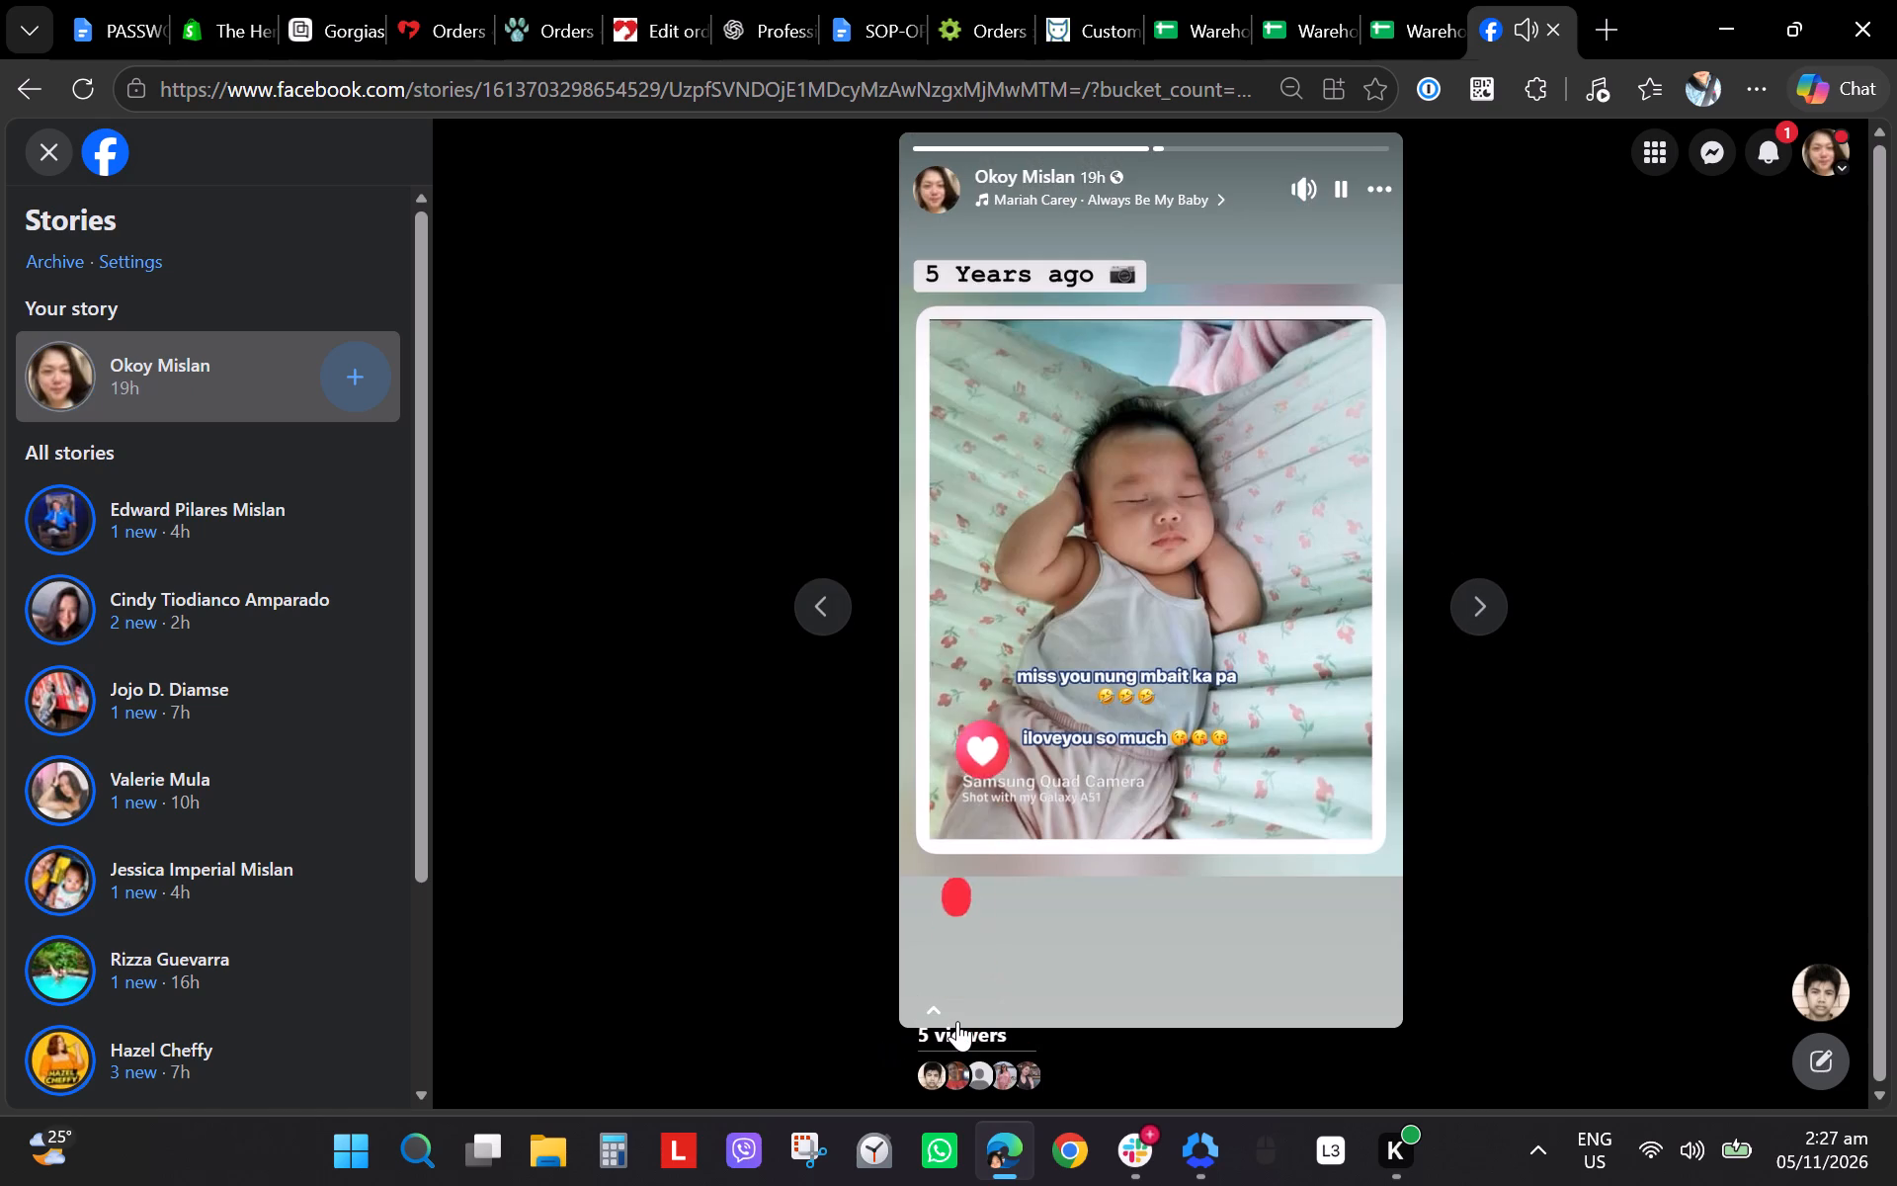
click(959, 1021)
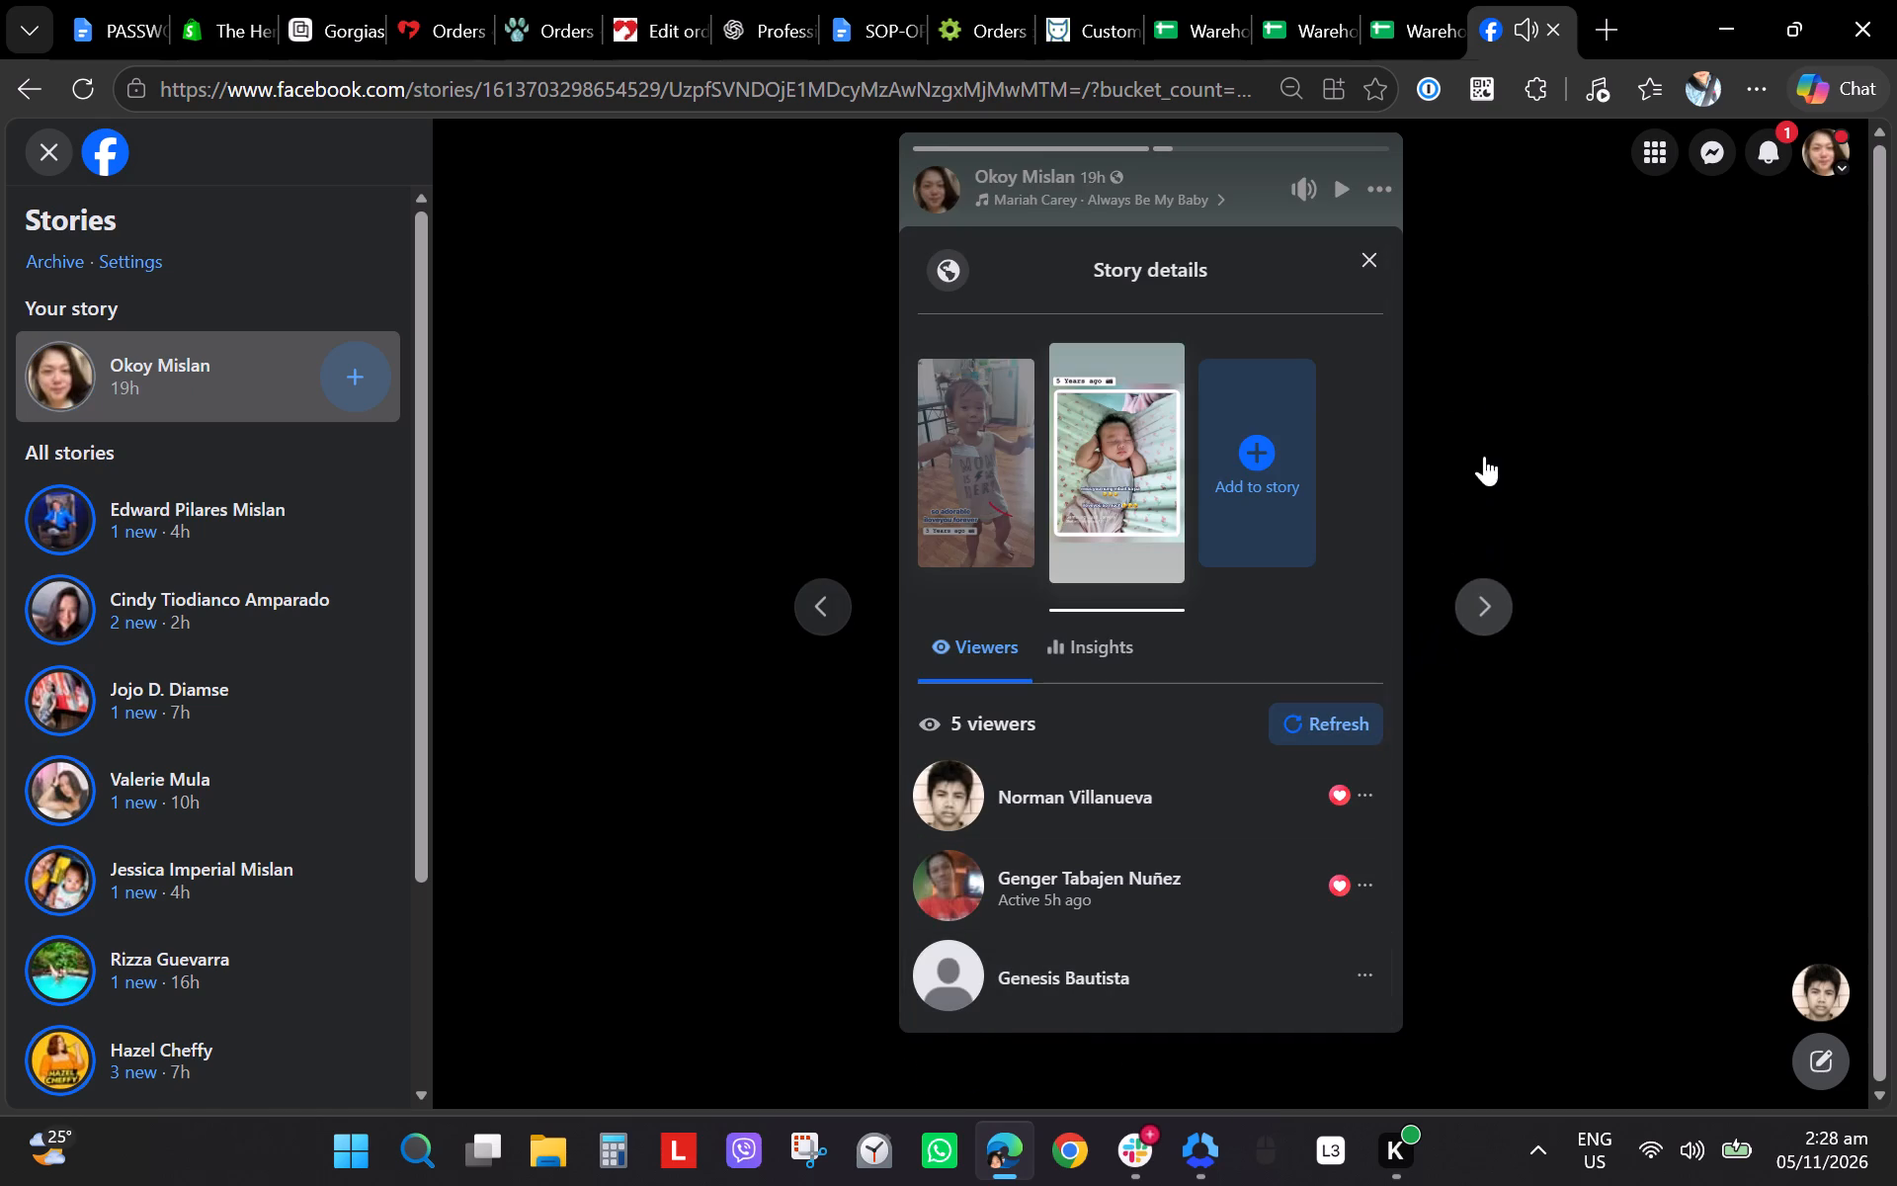
click(1368, 258)
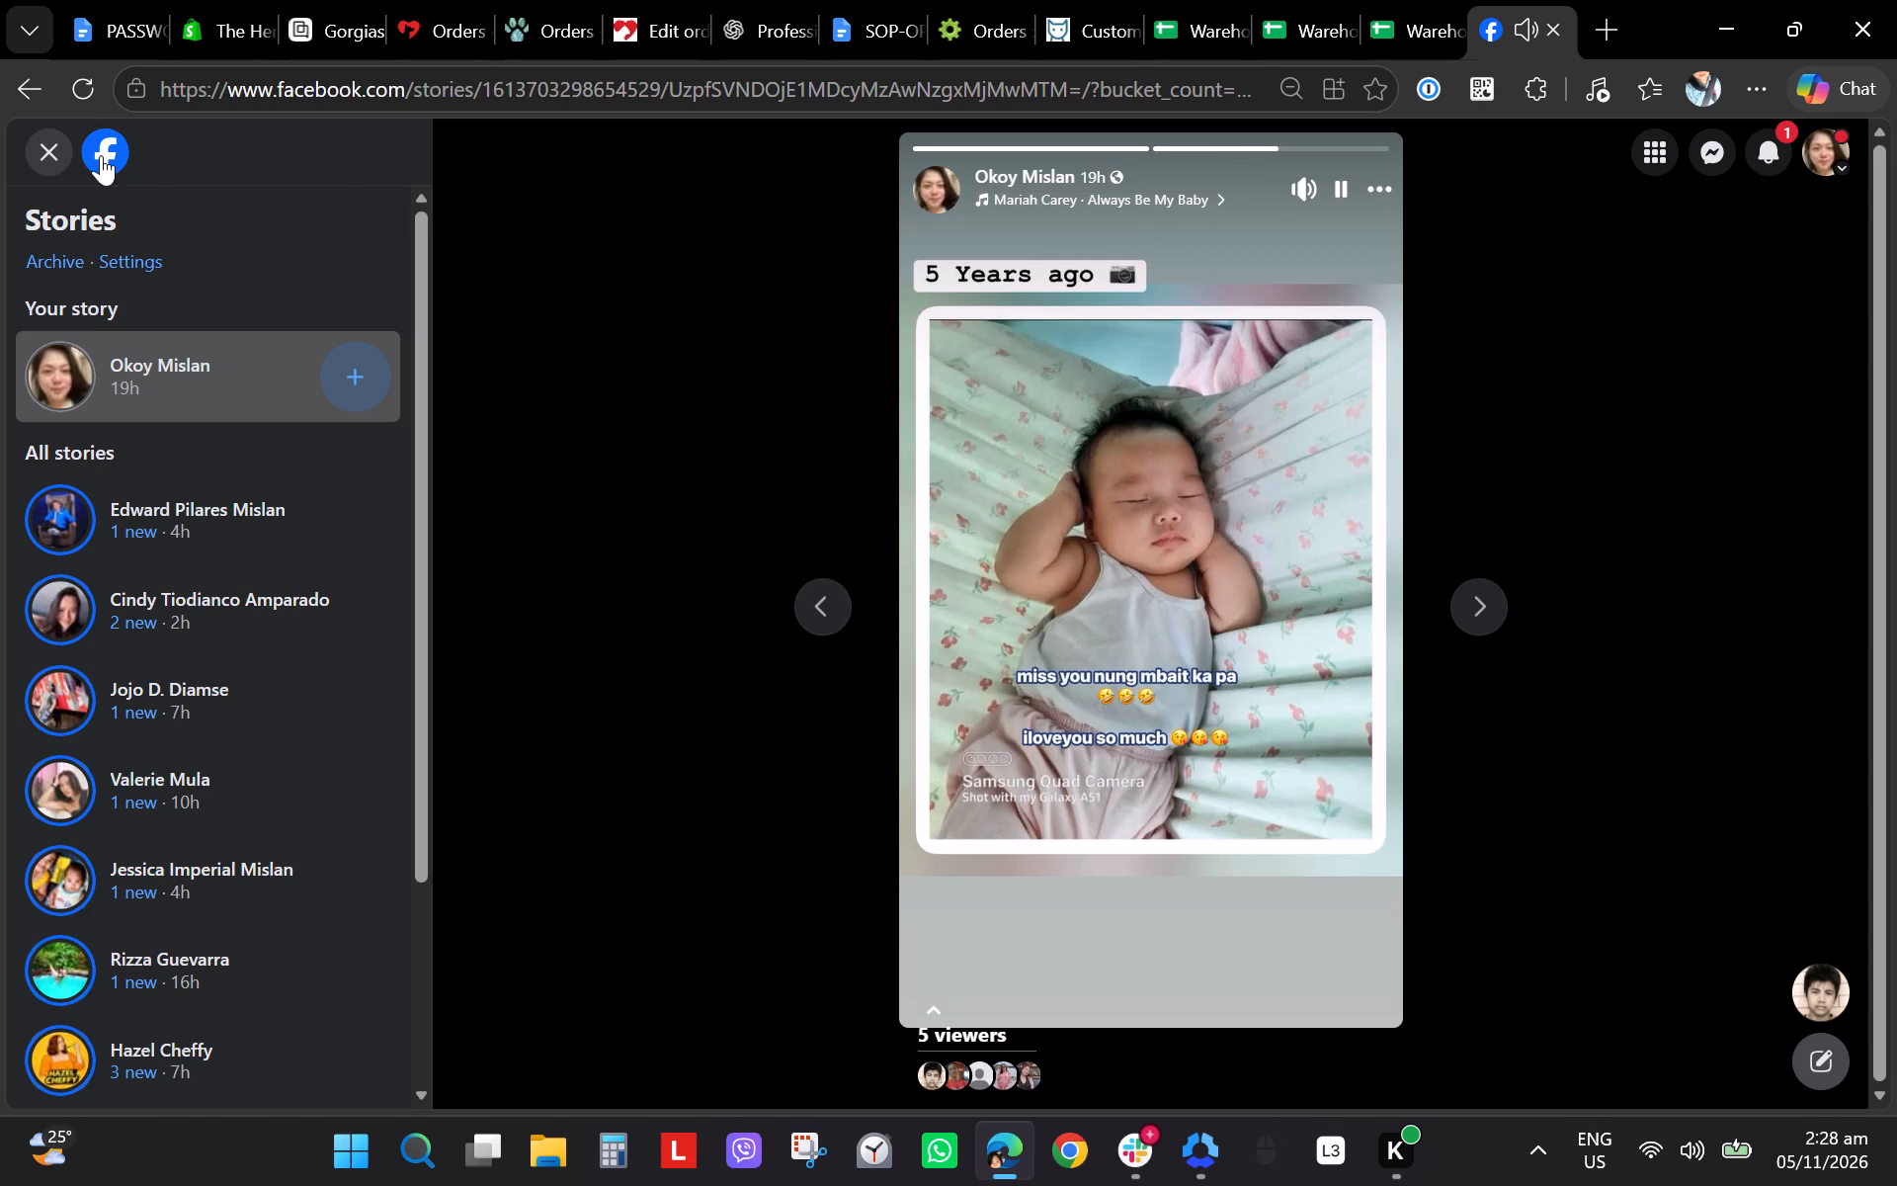
click(44, 141)
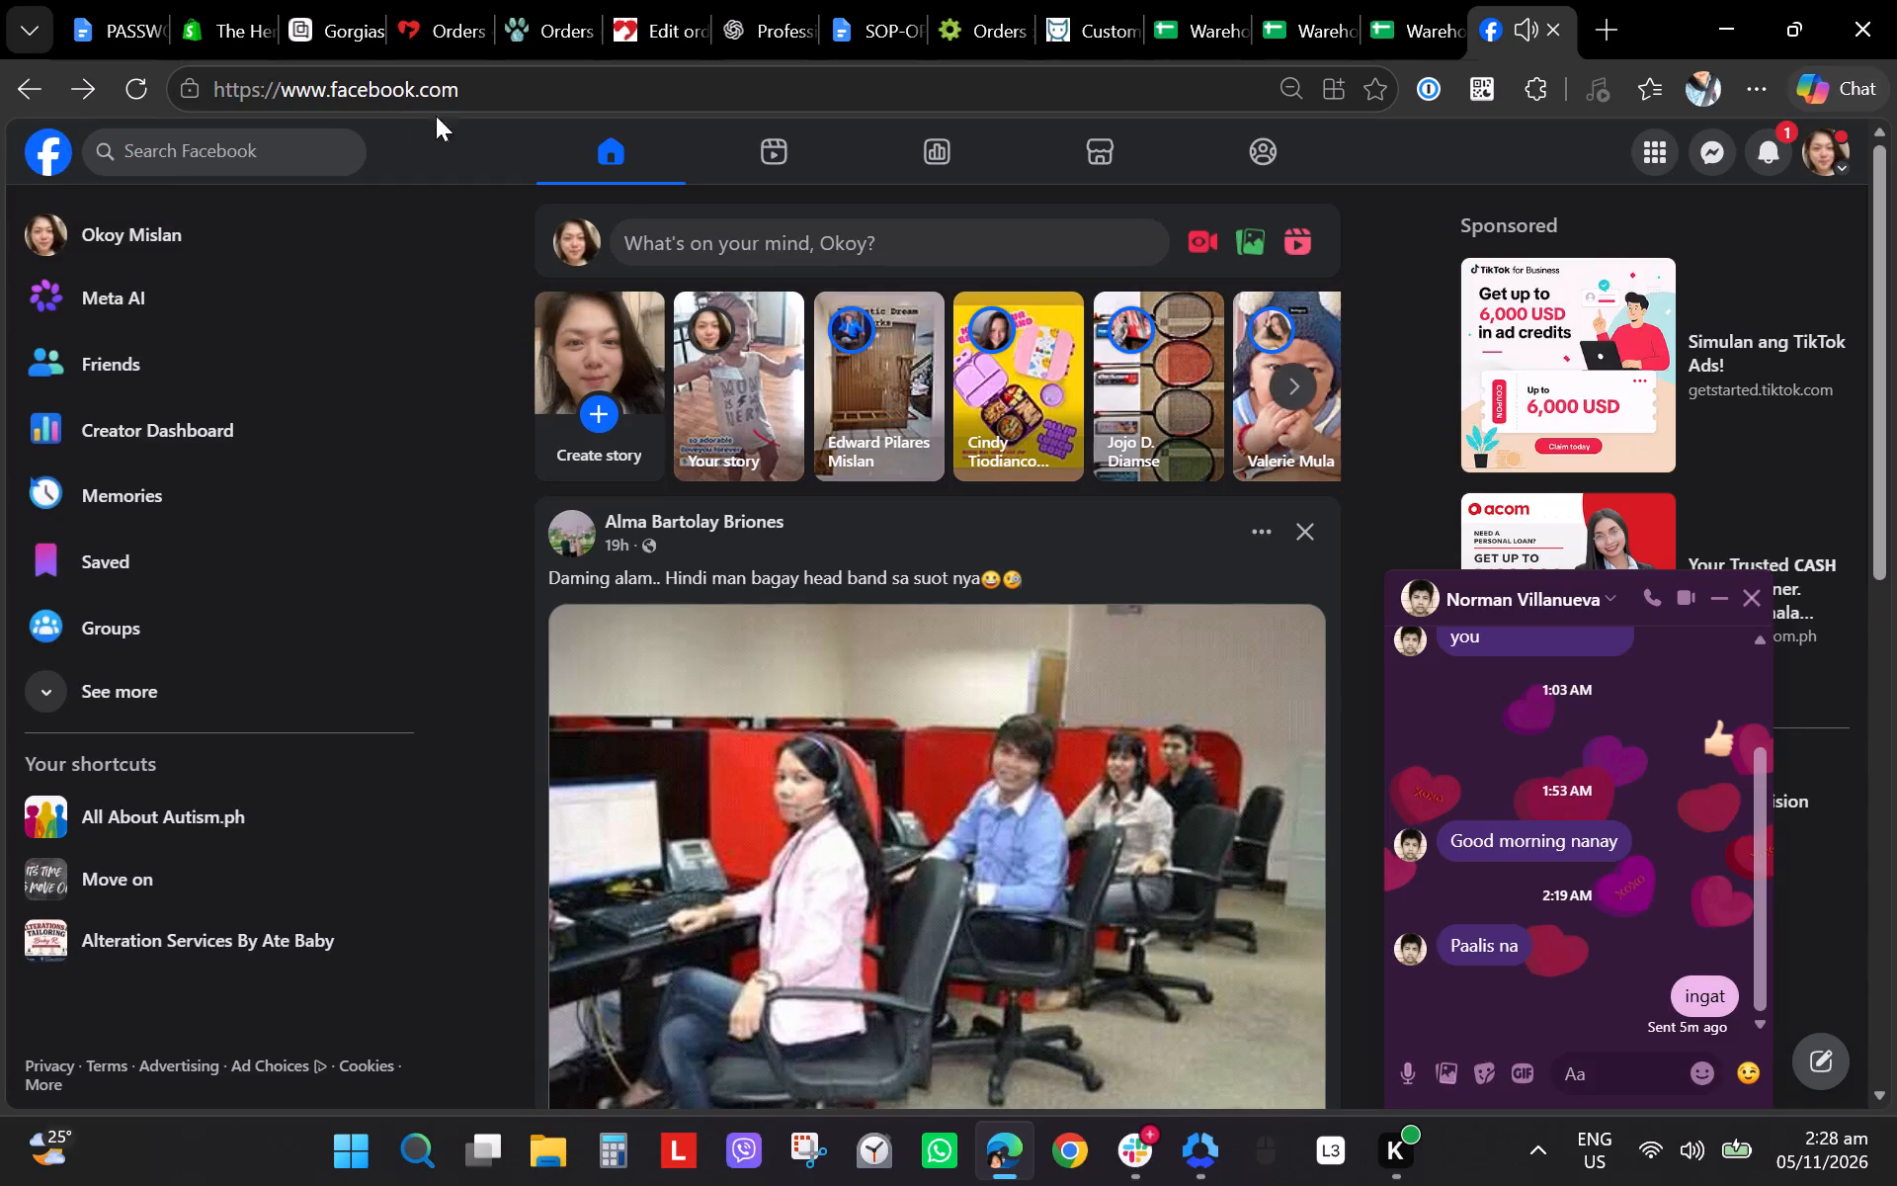
Switch back to Gorgias and open the snoozed "Report an issue - iHeartCats" ticket to review its last follow-up message.
click(342, 39)
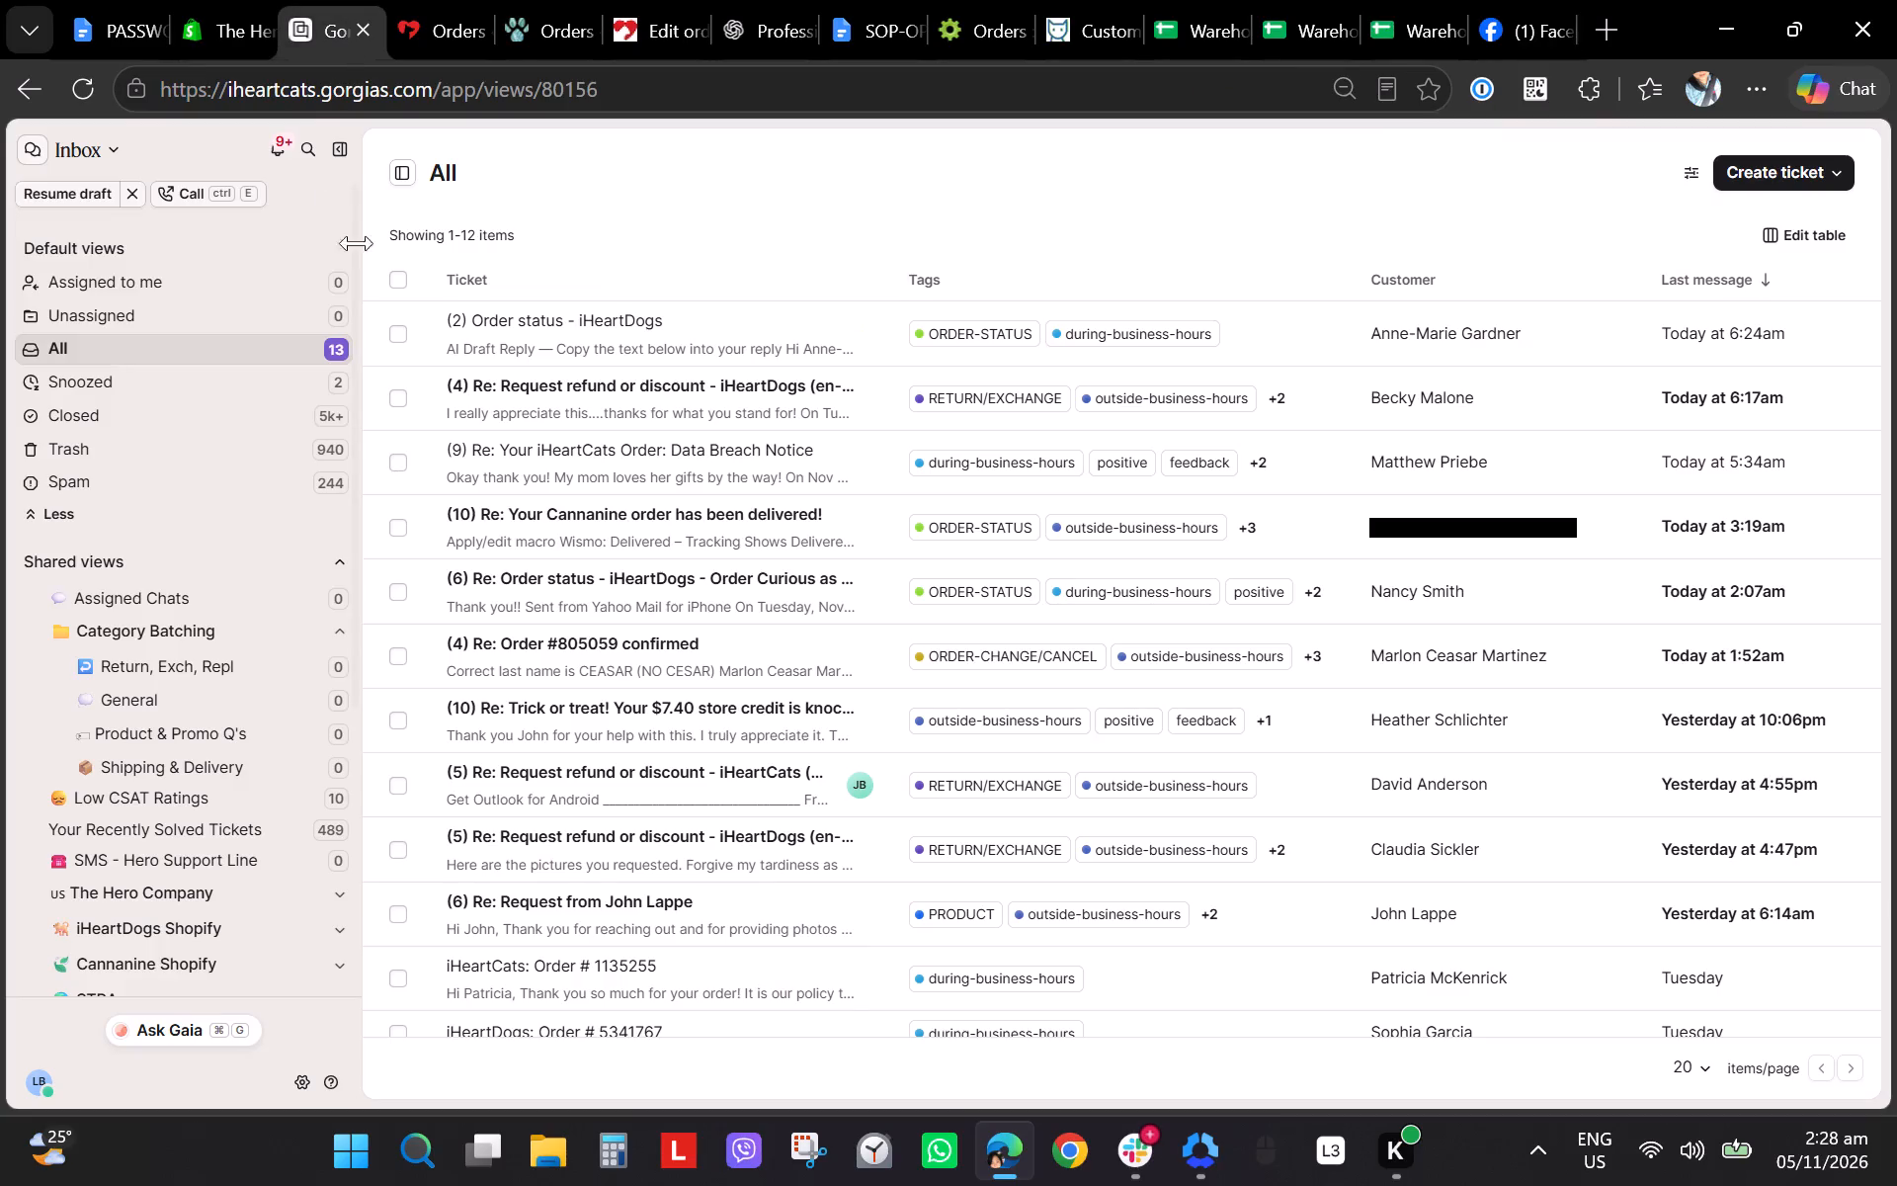
click(284, 377)
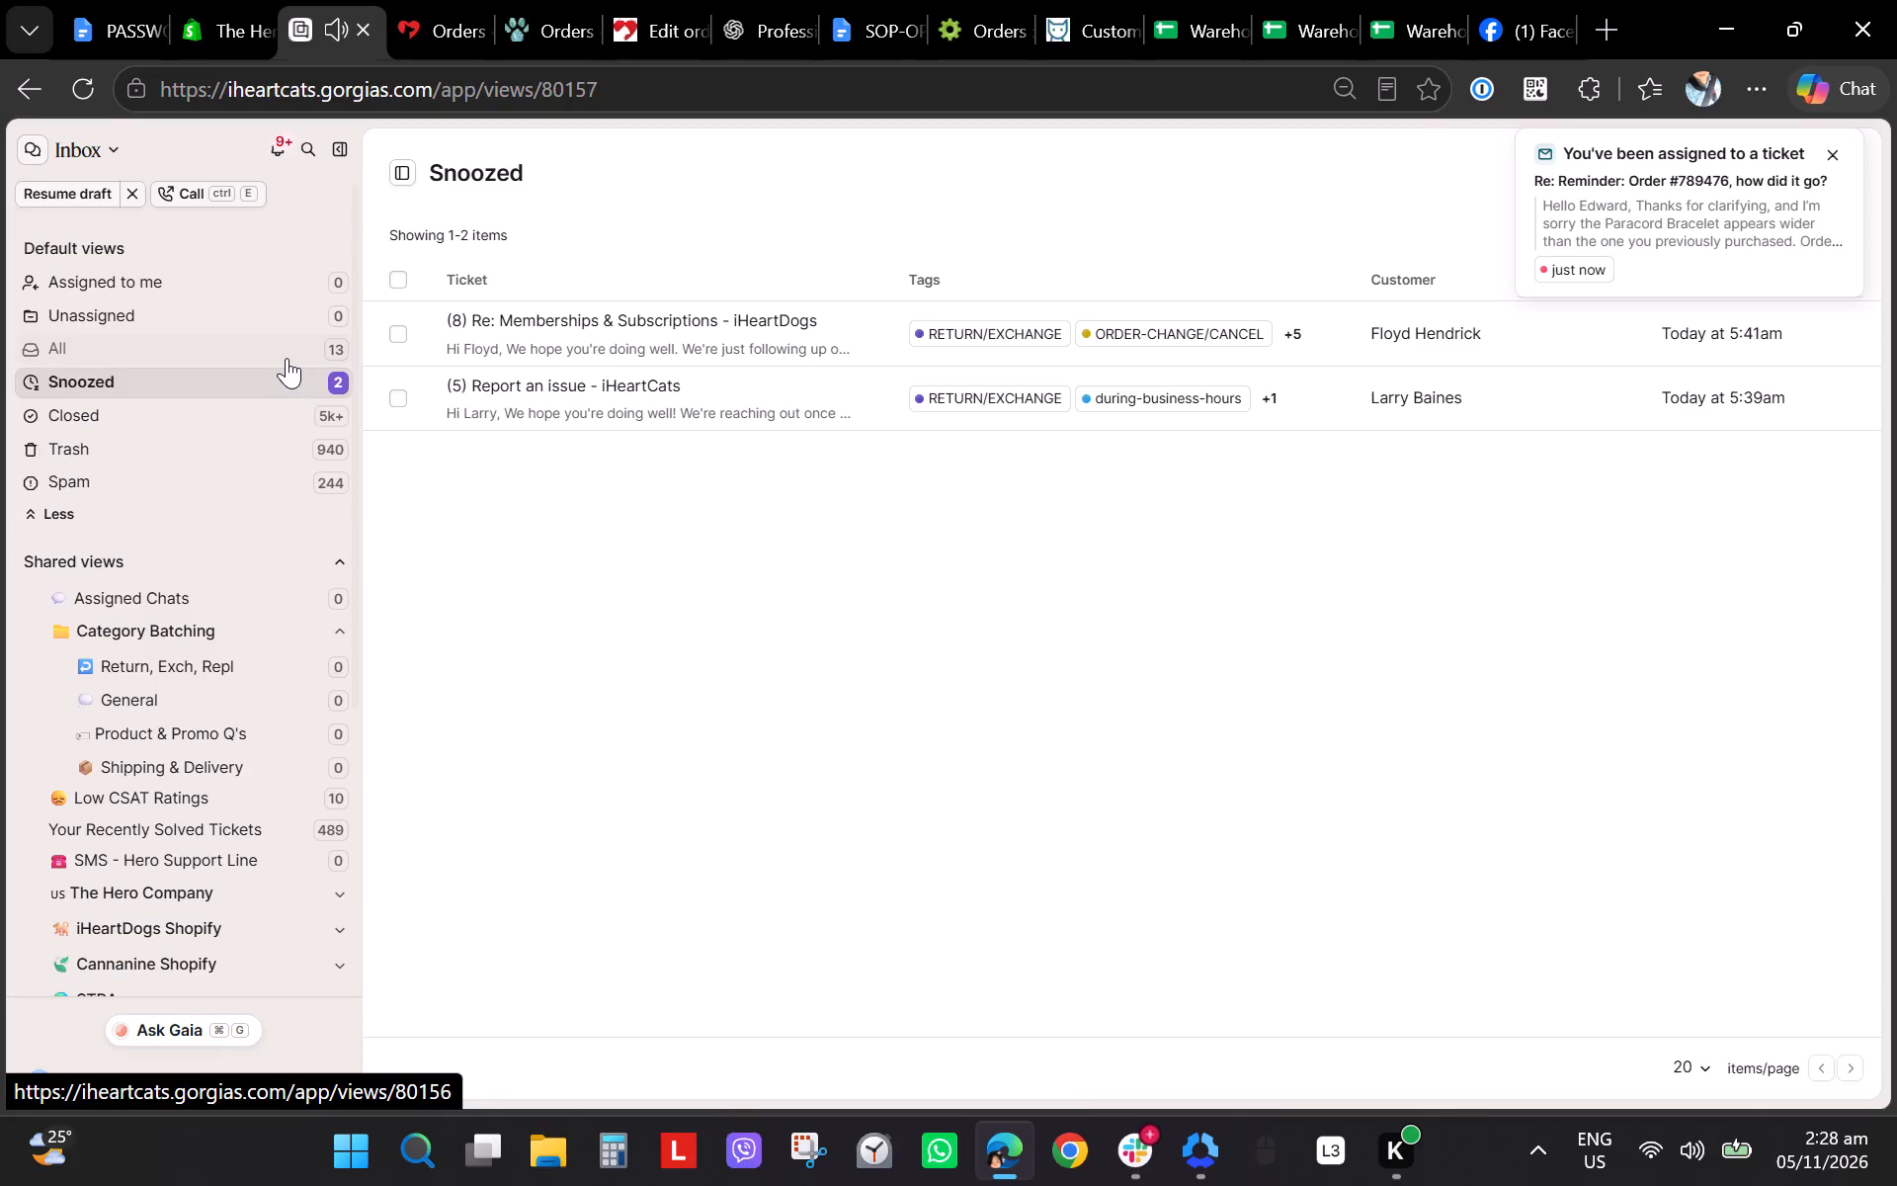
click(559, 371)
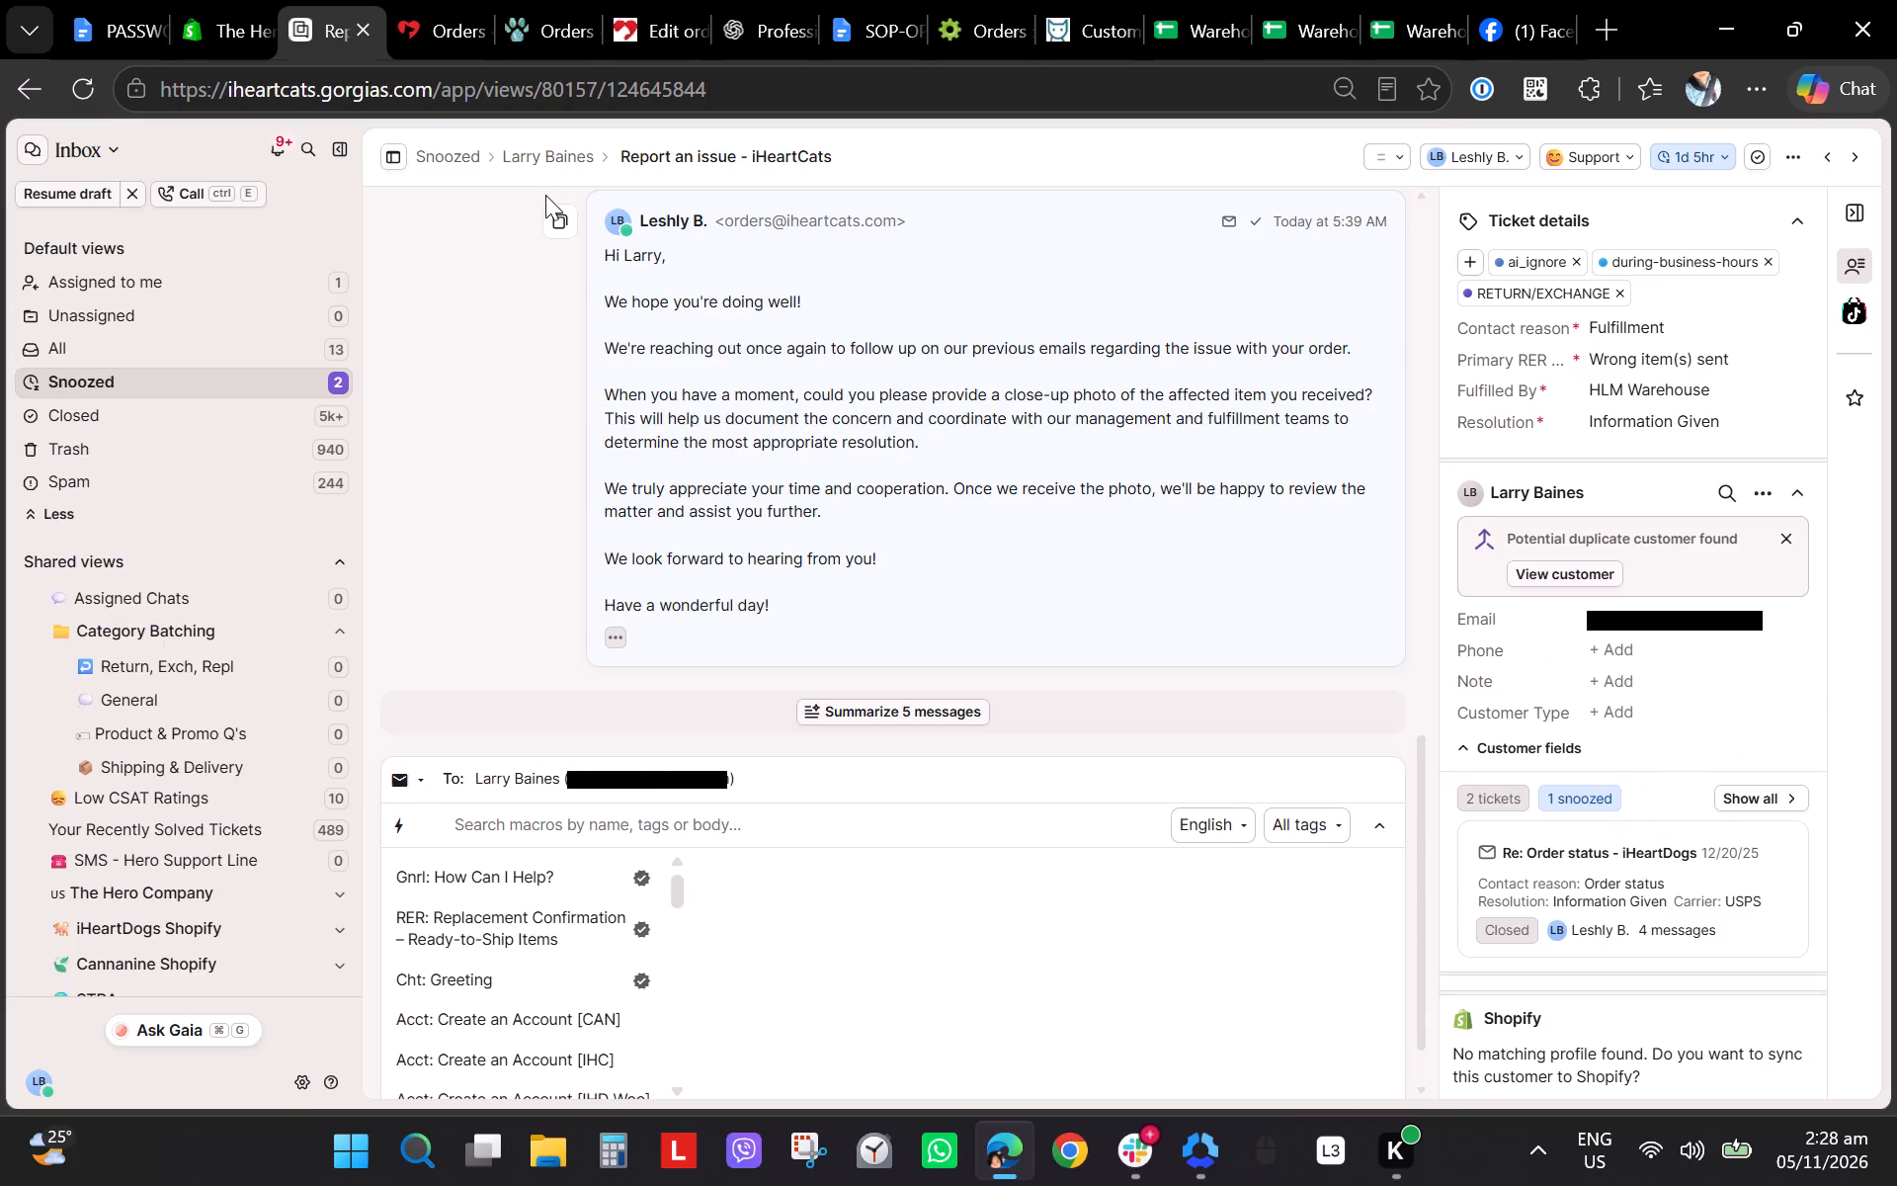
click(305, 294)
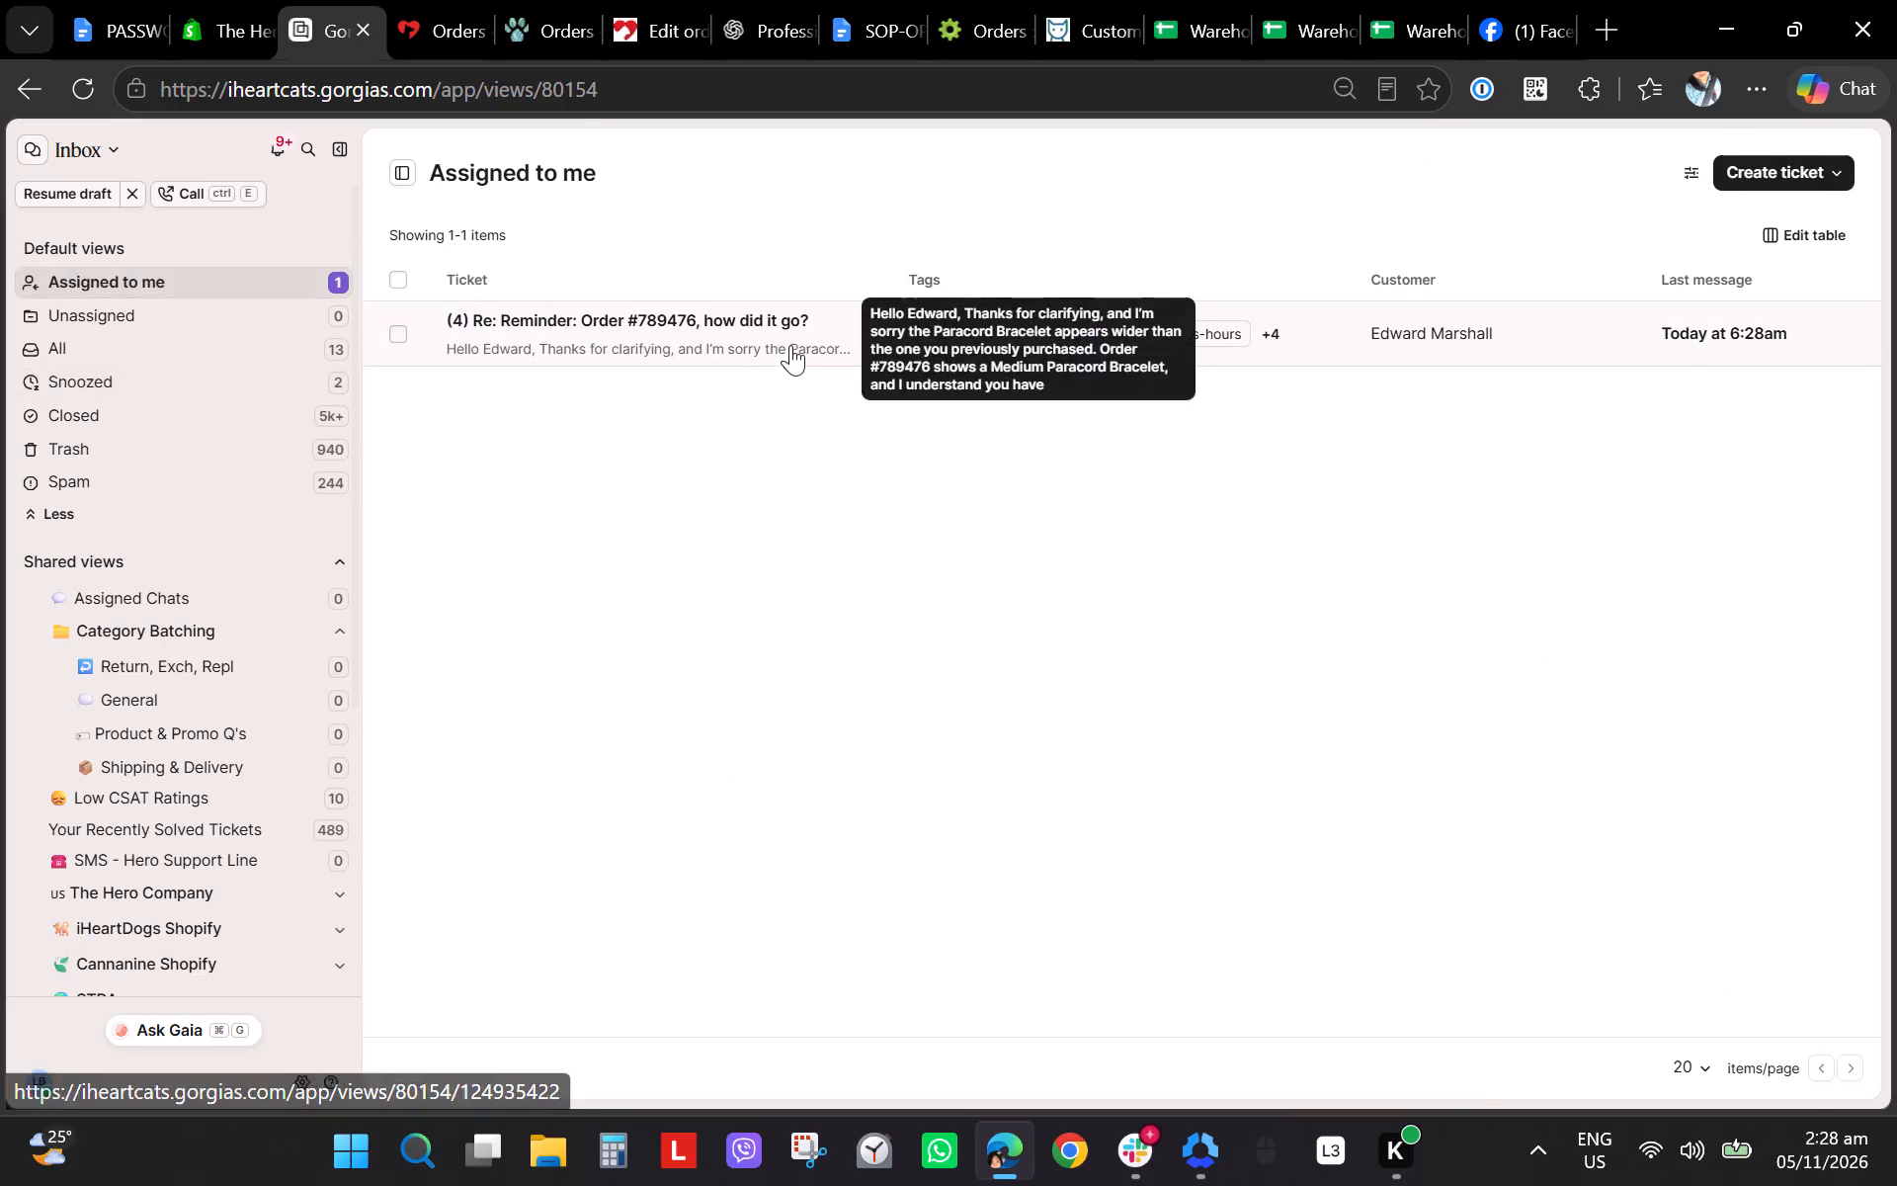
click(793, 326)
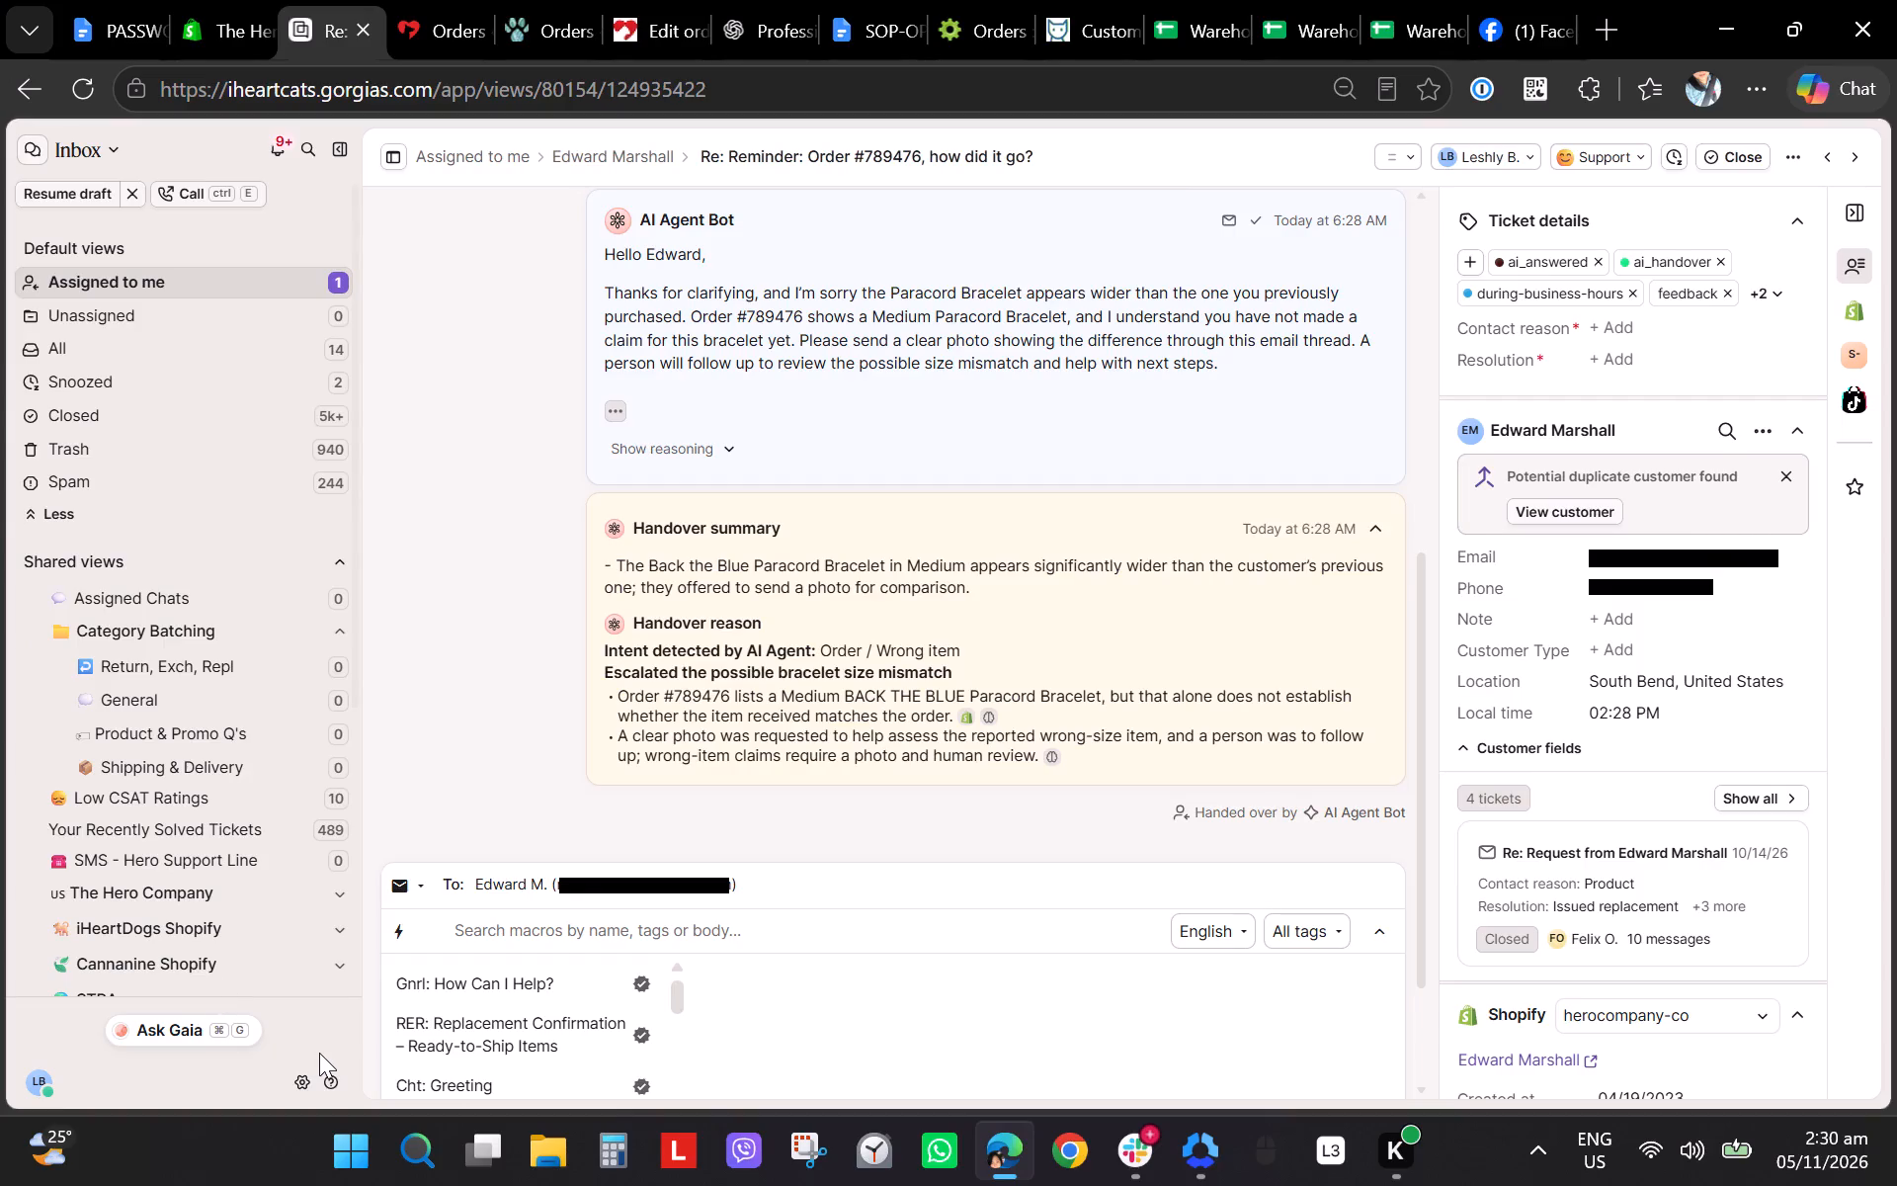
scroll(763, 470, up, 3)
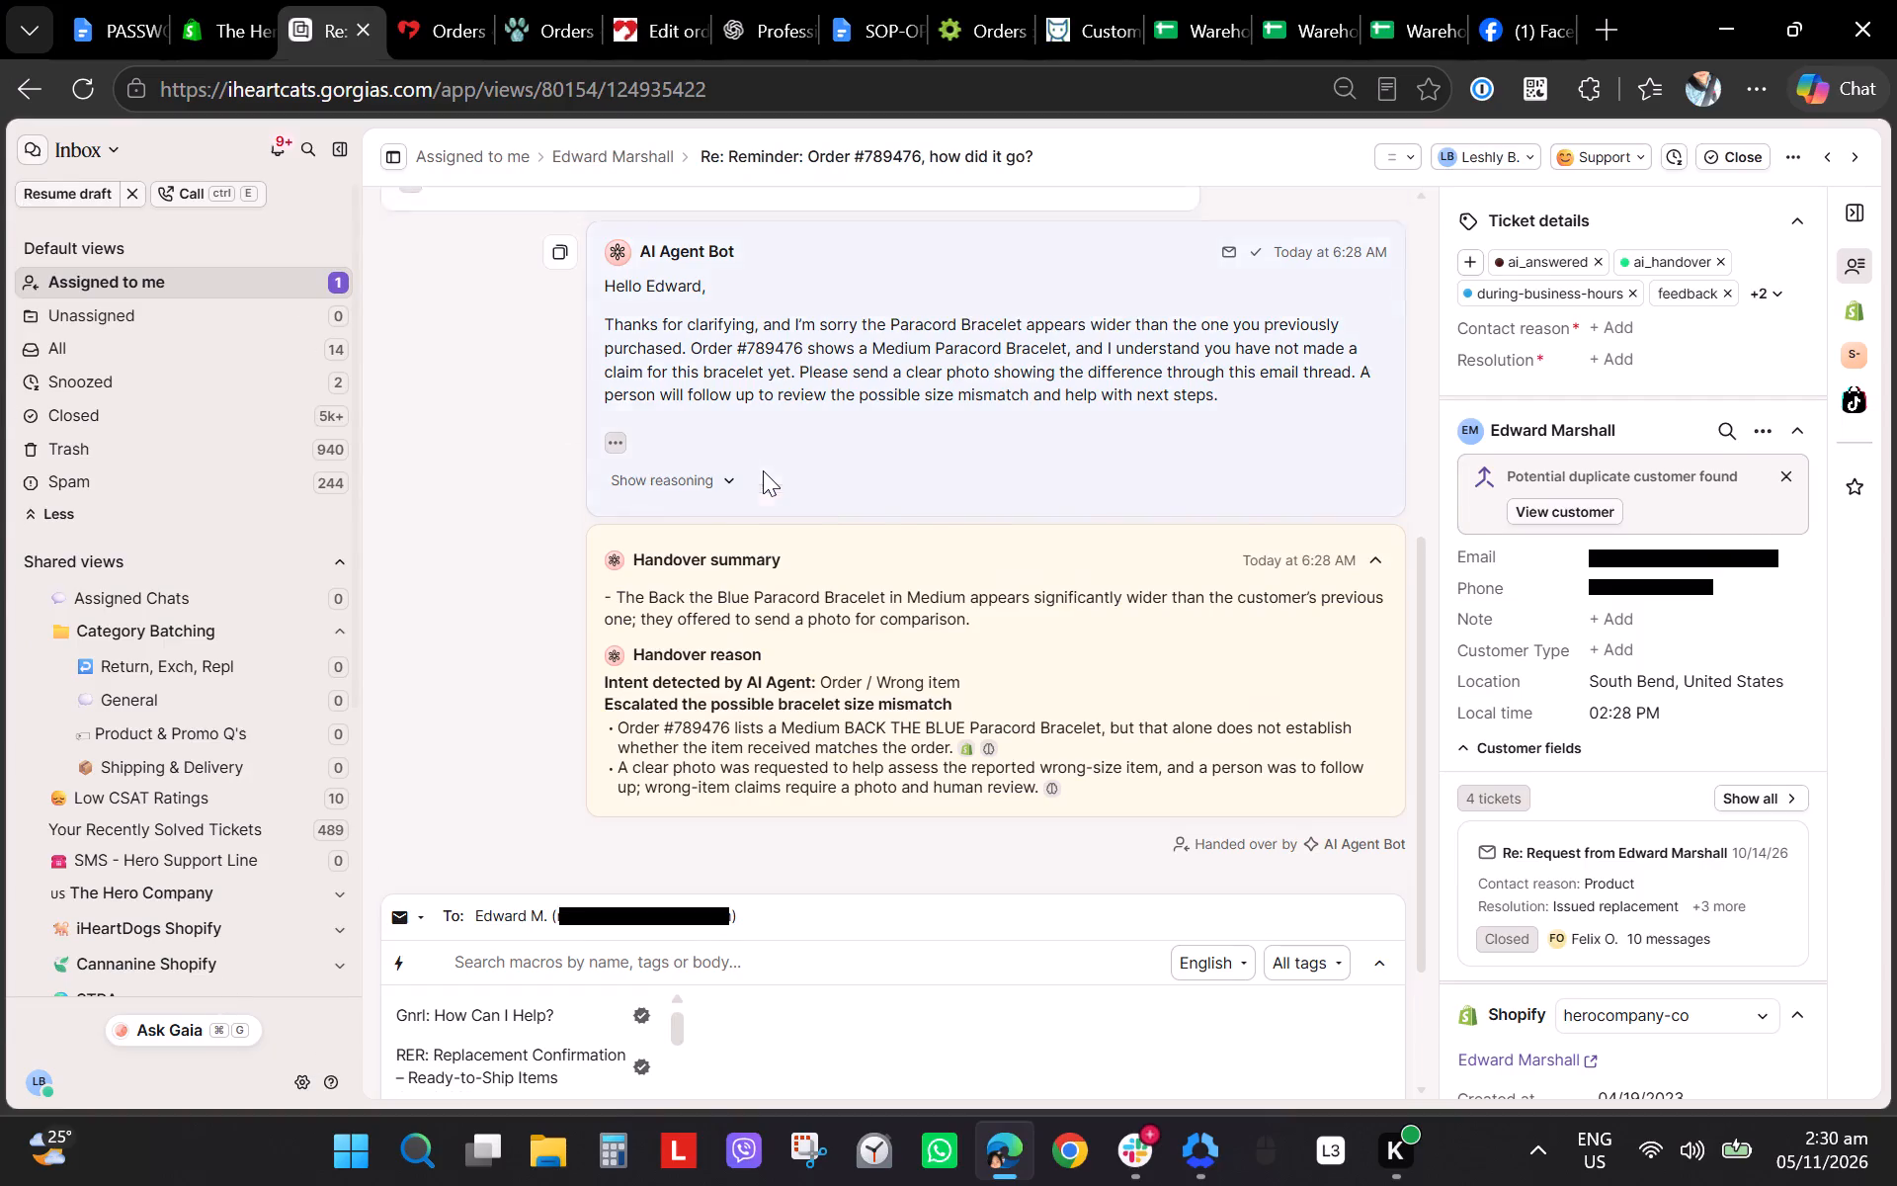
scroll(763, 470, up, 1)
scroll(695, 569, up, 3)
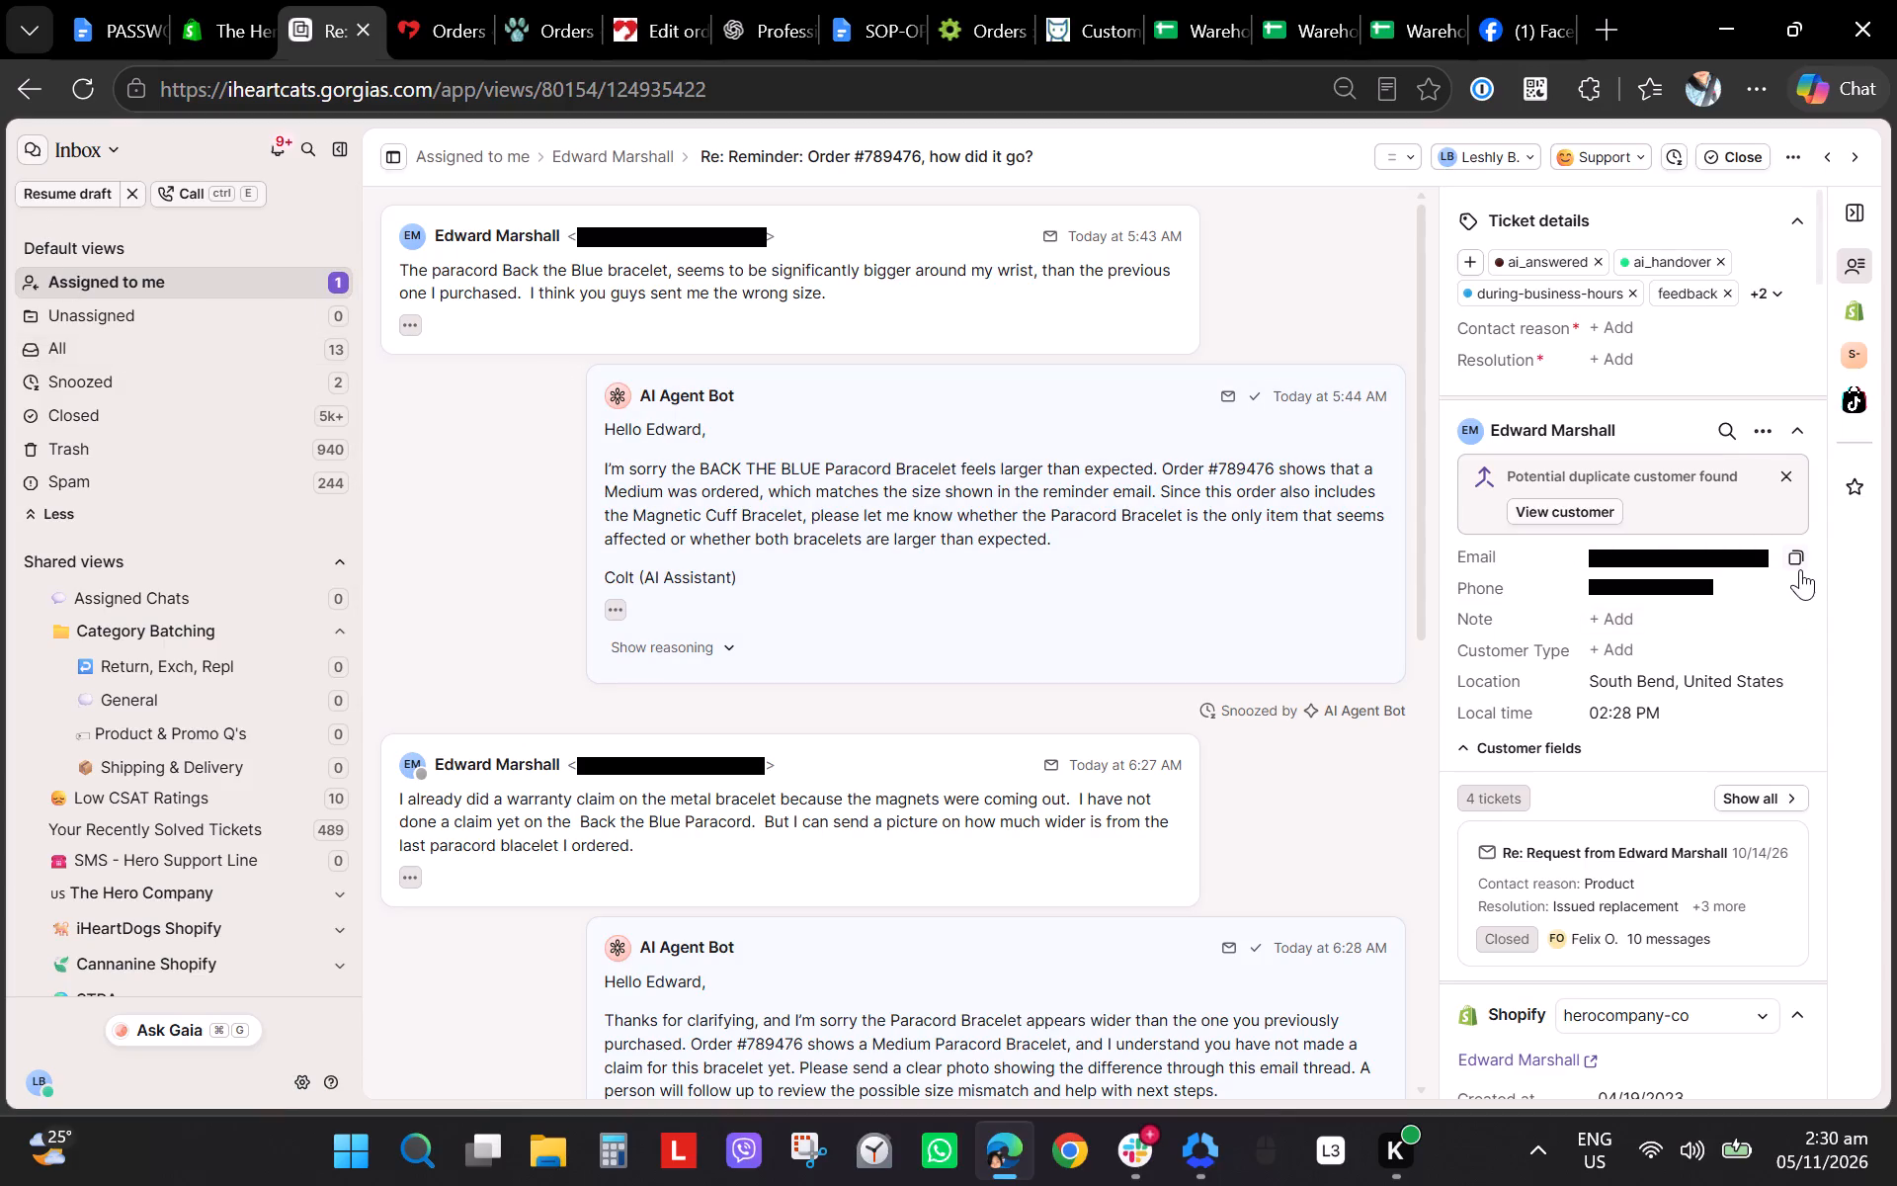
click(1800, 557)
scroll(913, 721, down, 4)
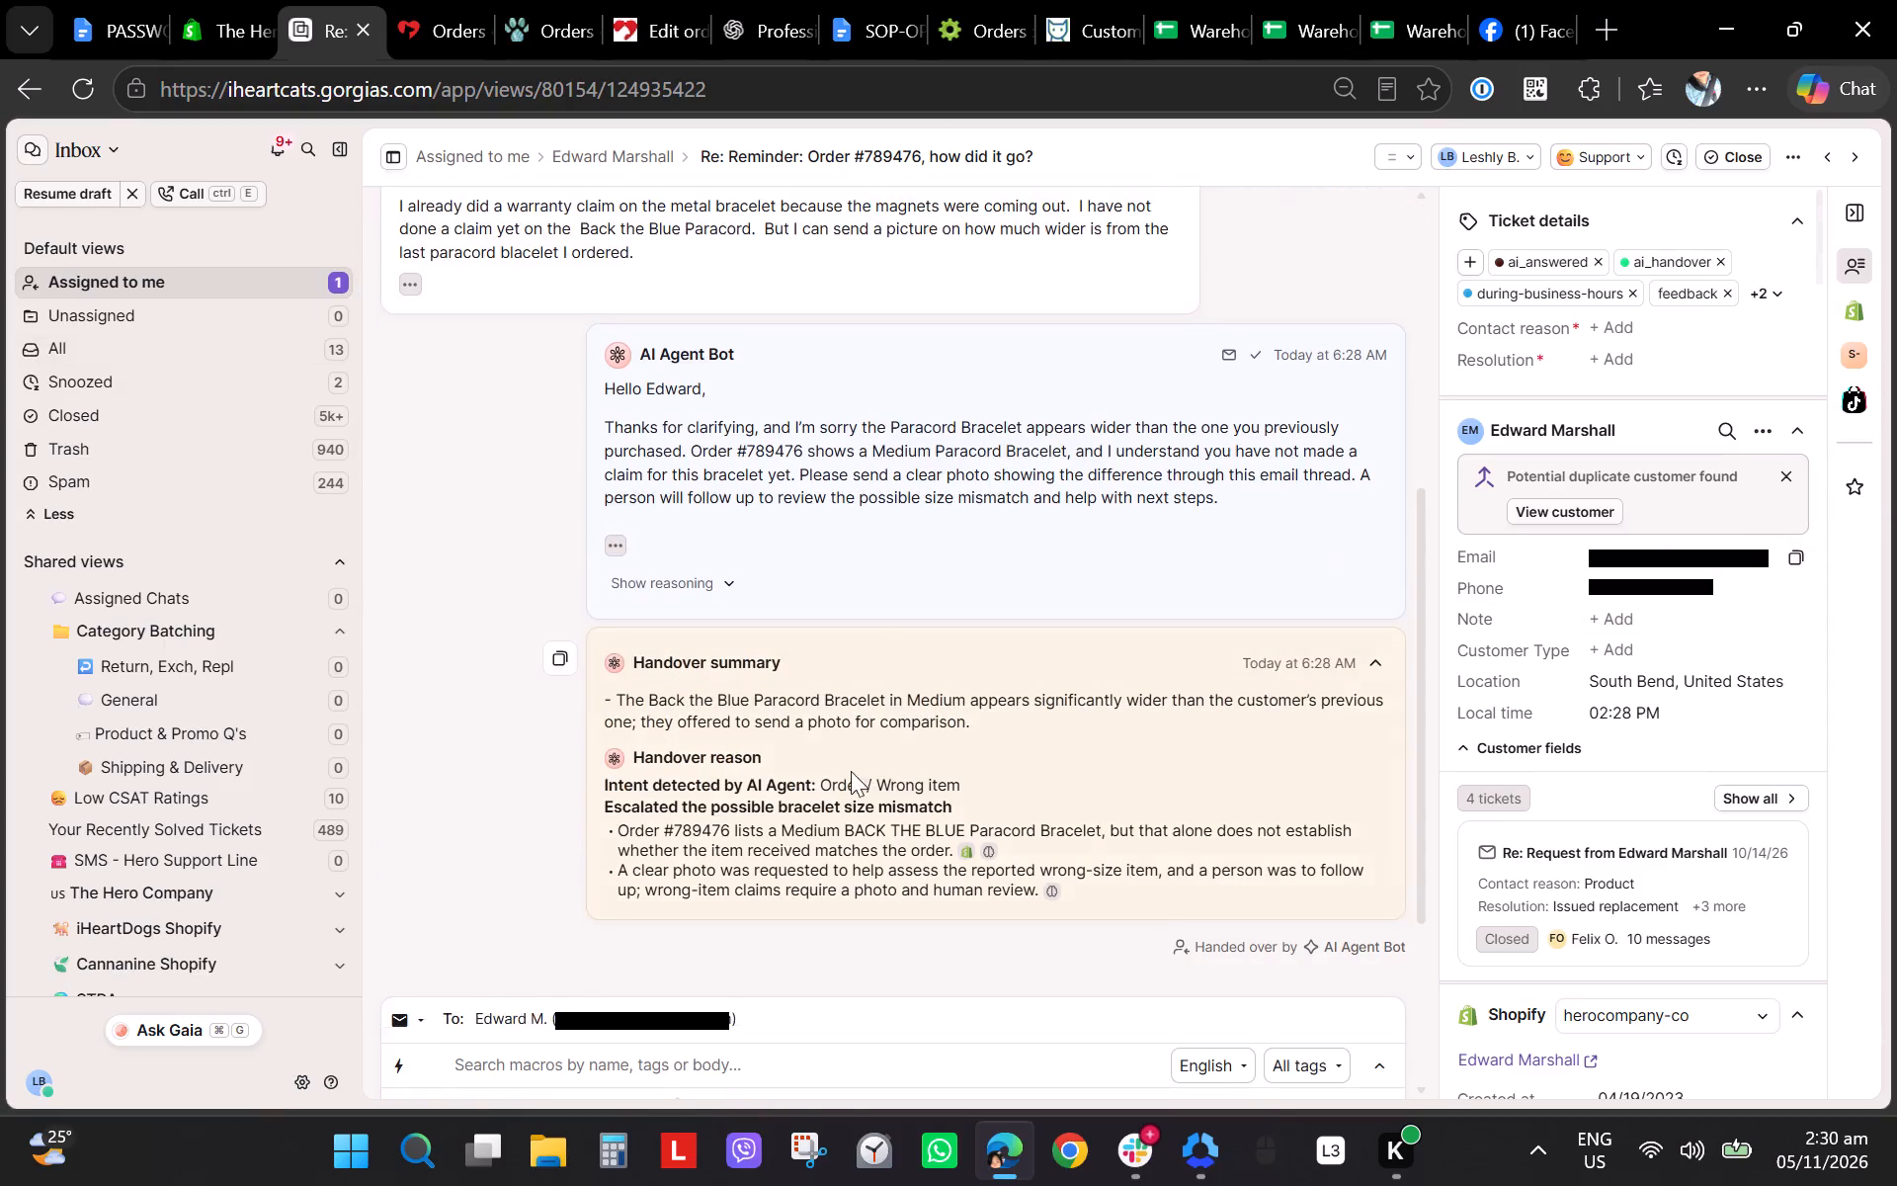
scroll(827, 789, down, 3)
click(683, 707)
click(670, 679)
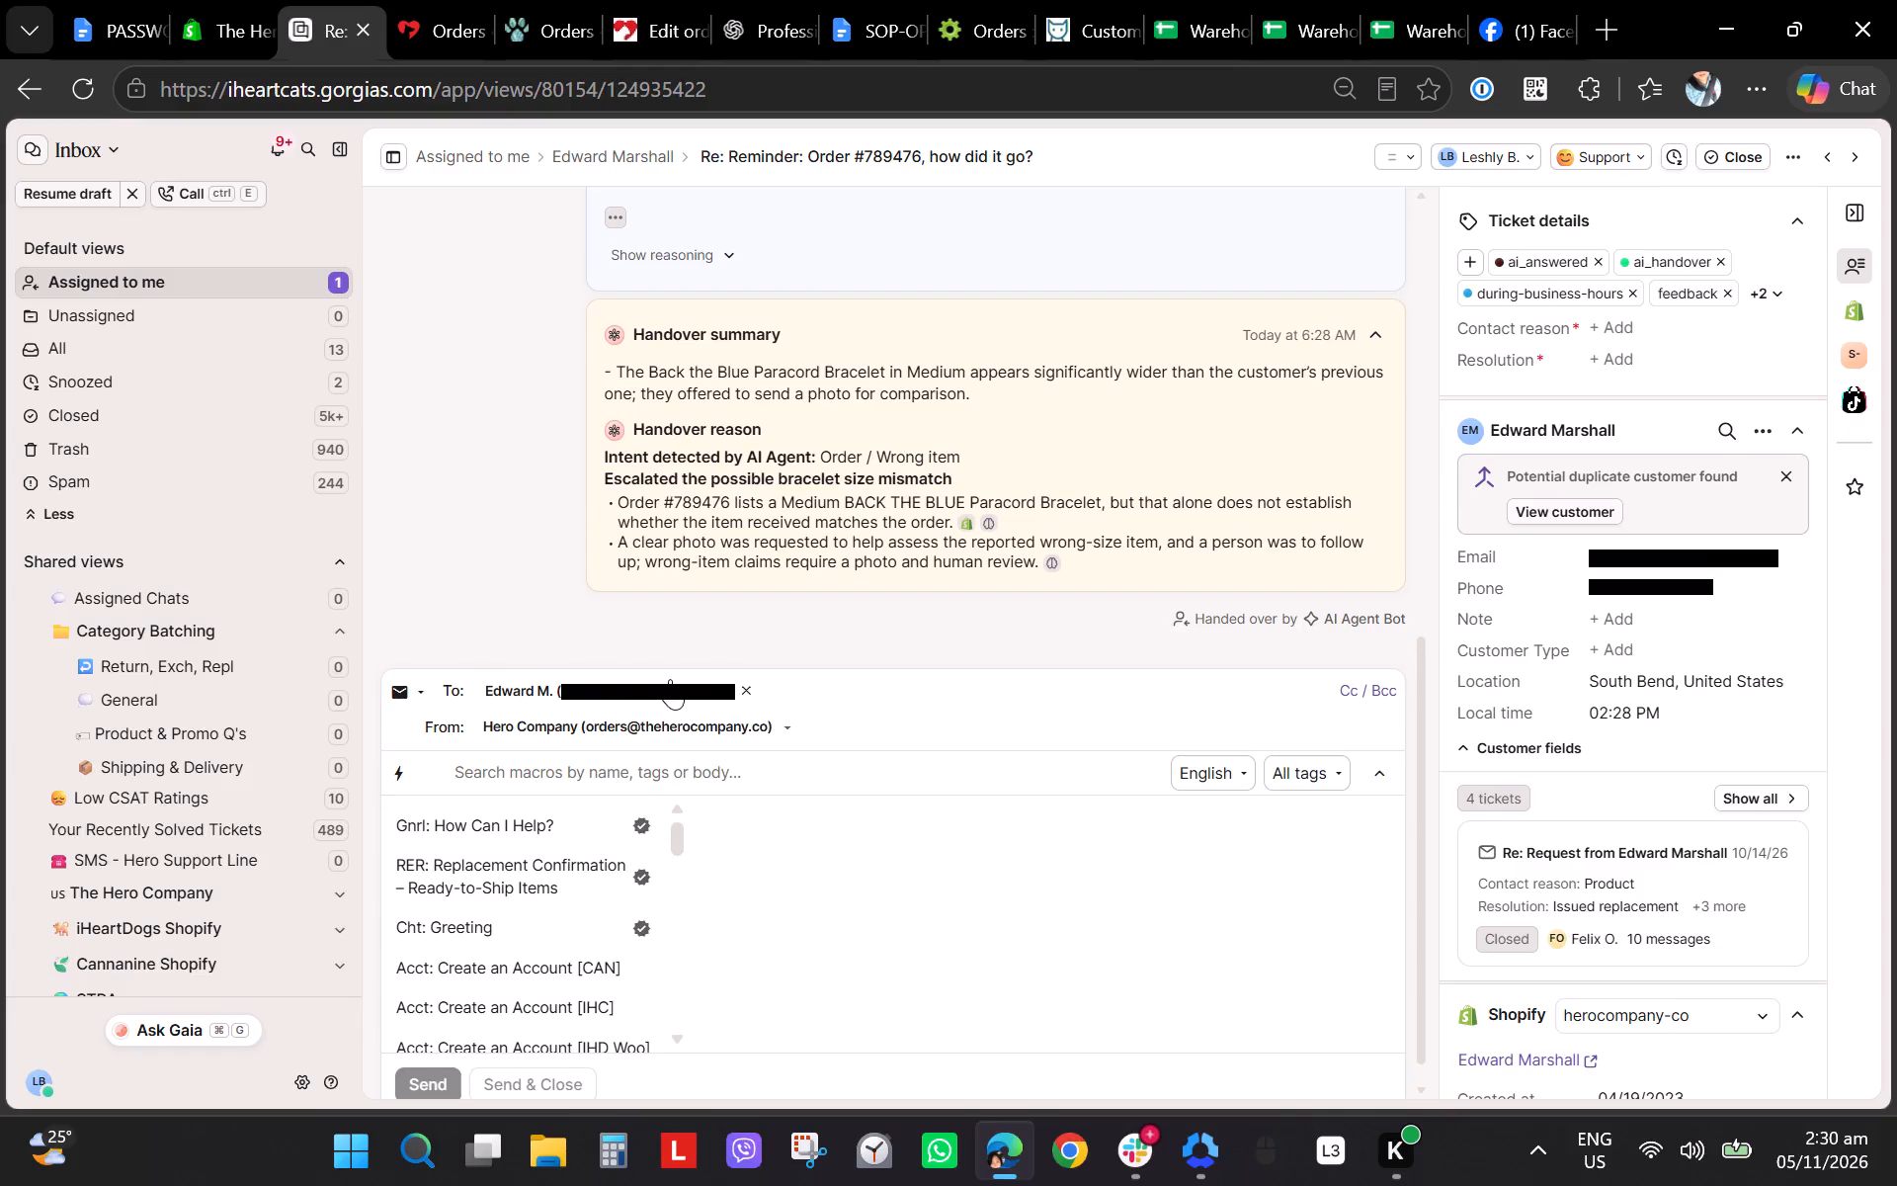
Switch to the Hero Company Shopify admin and search its orders by the ticket customer's copied email address.
click(243, 30)
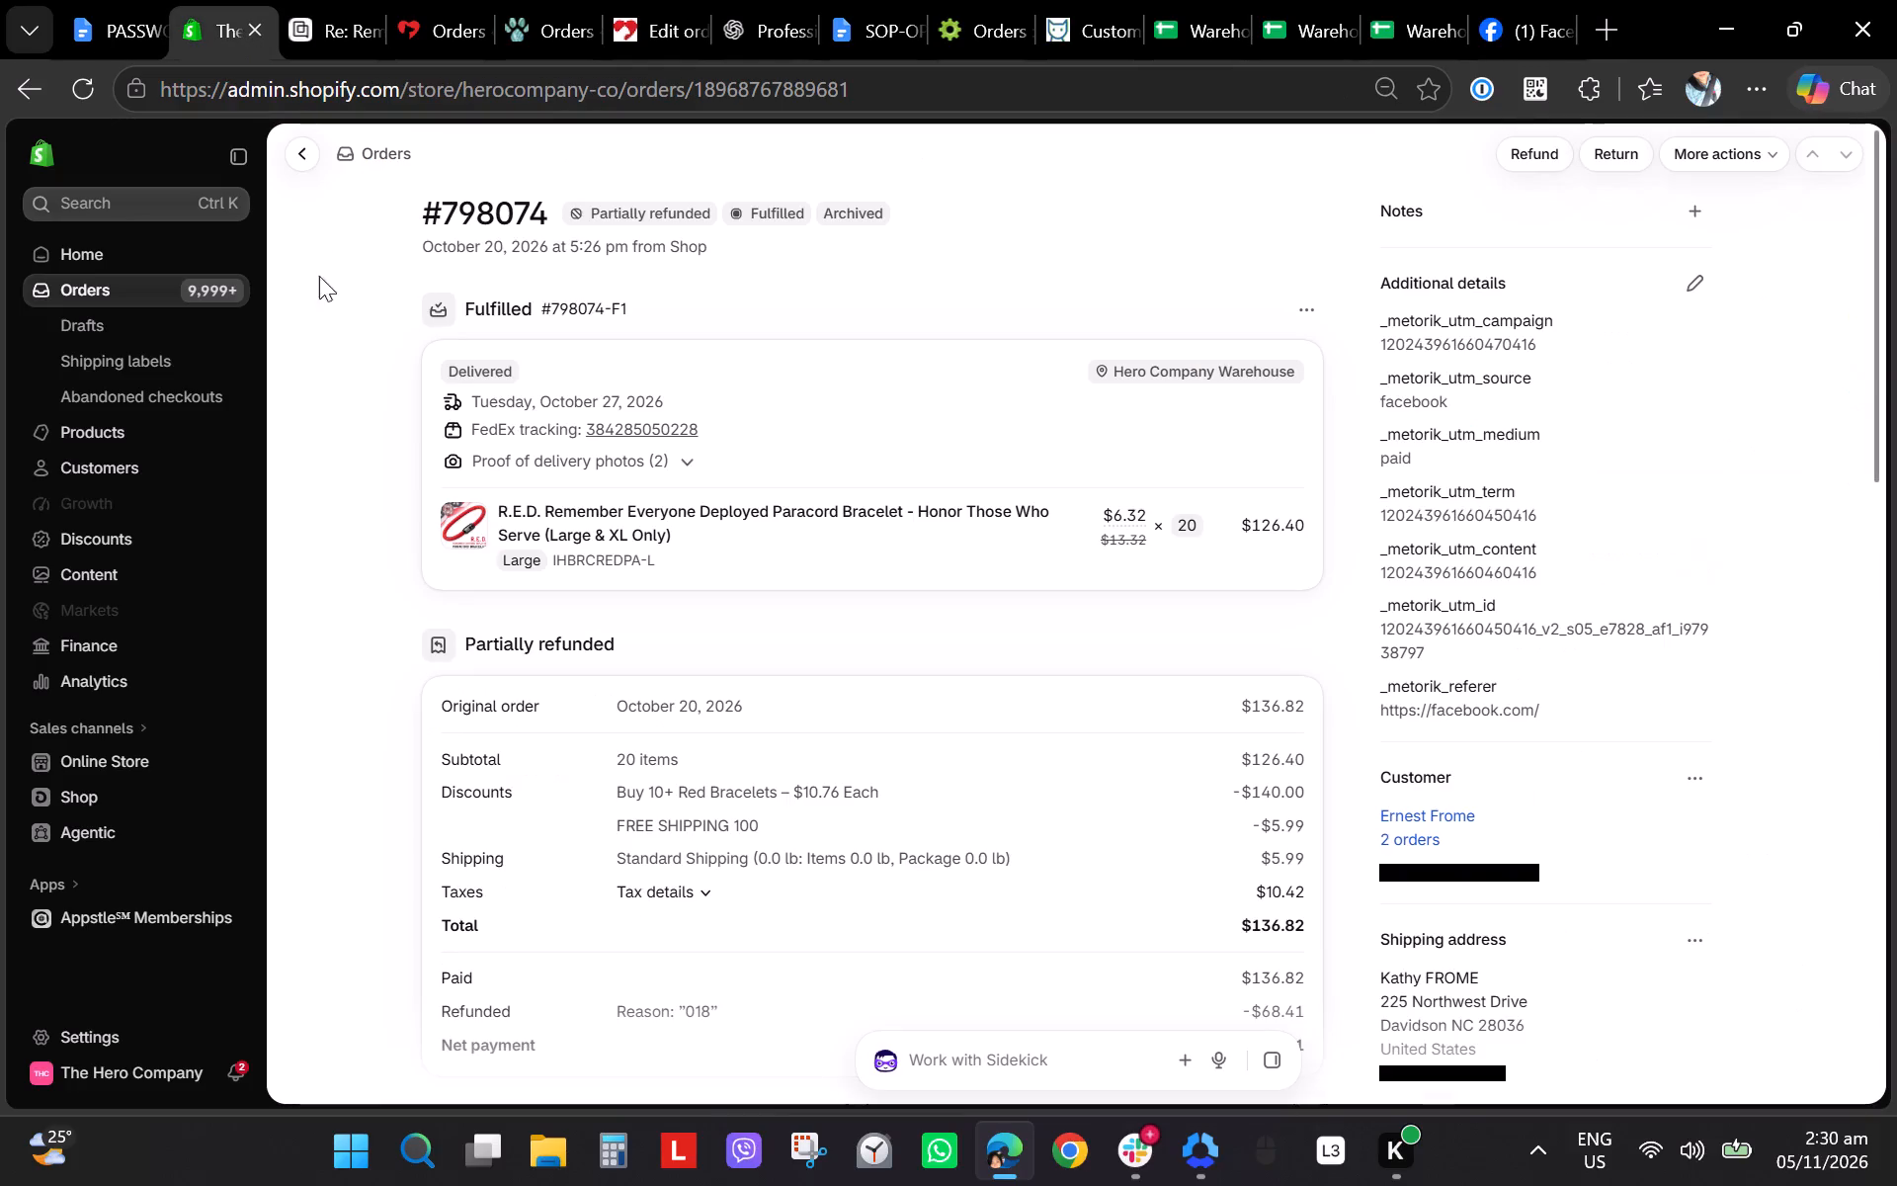
click(121, 296)
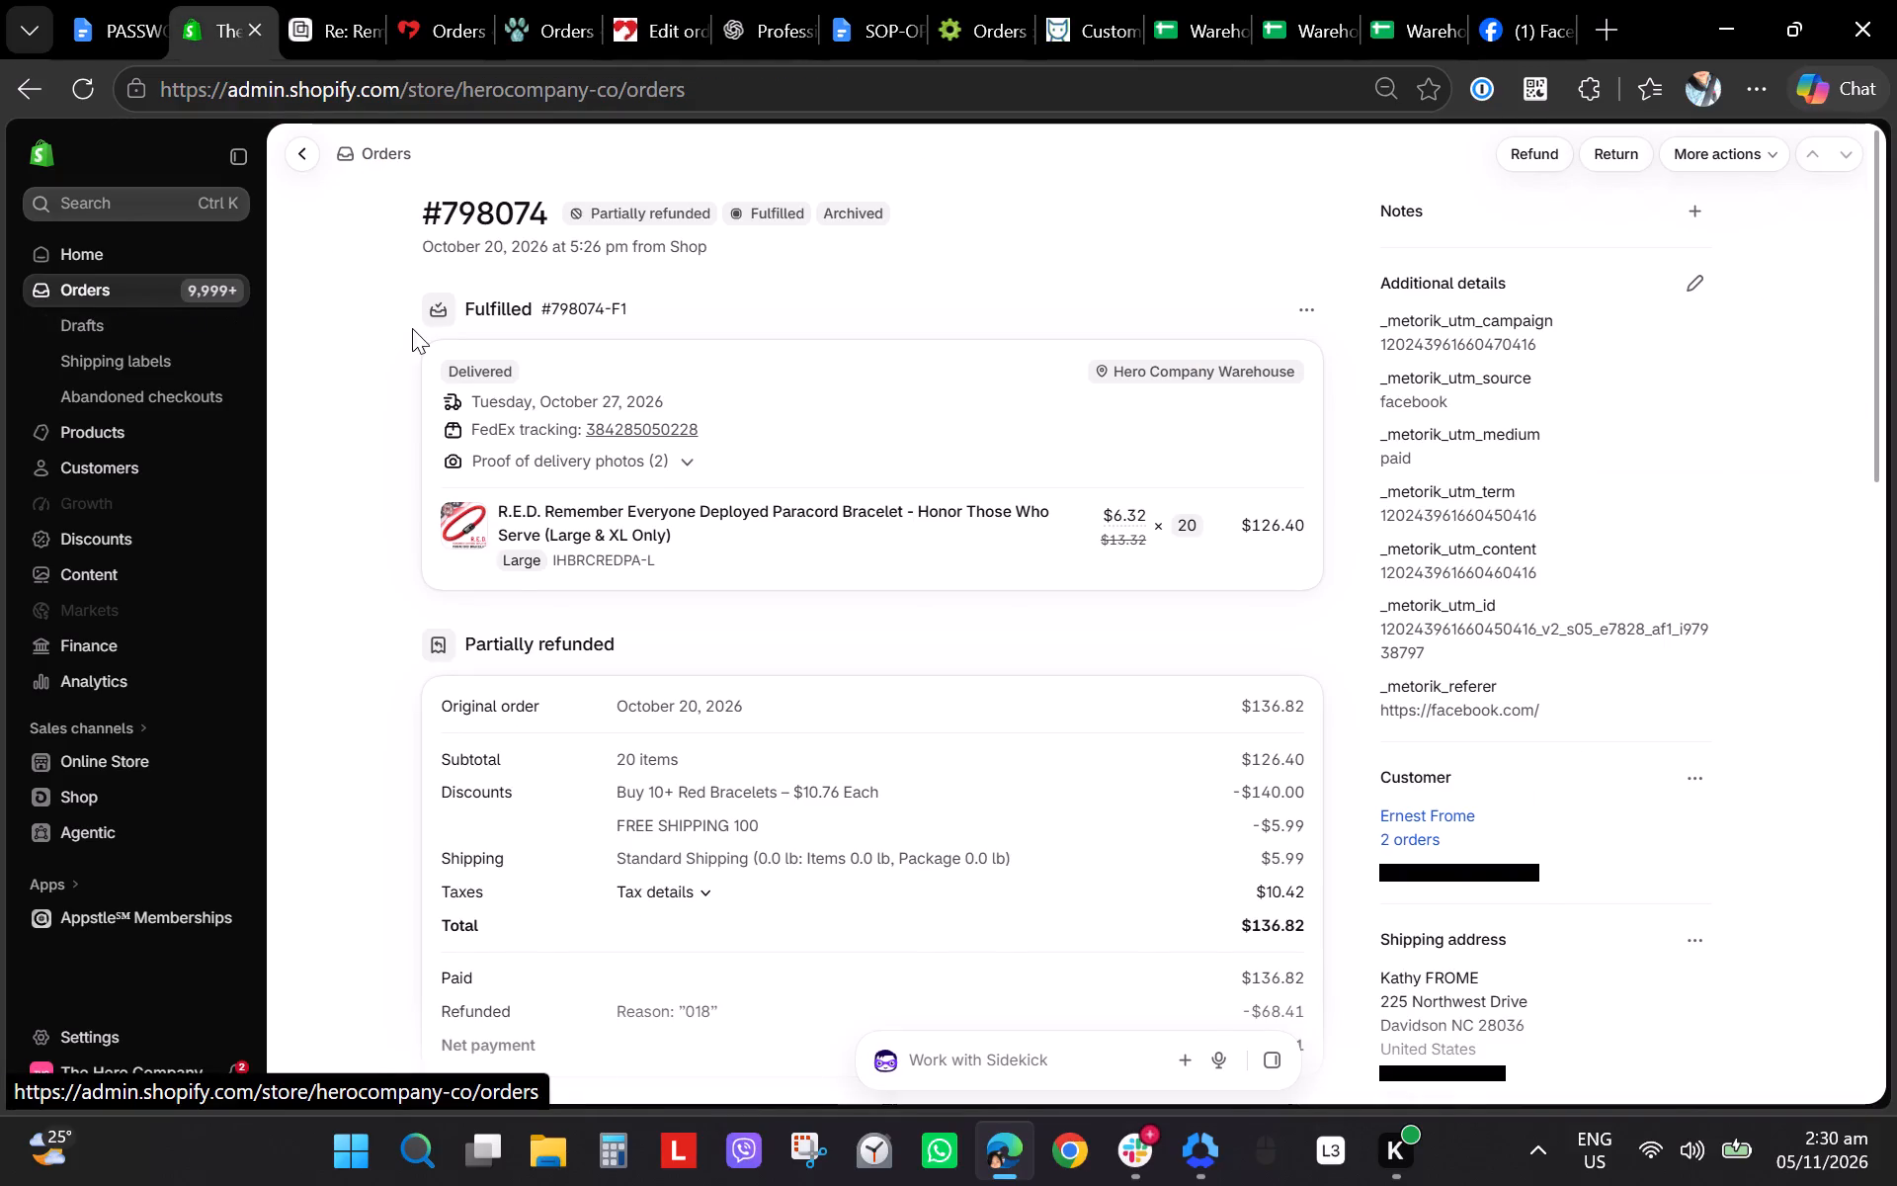
click(461, 364)
key(ctrl+v)
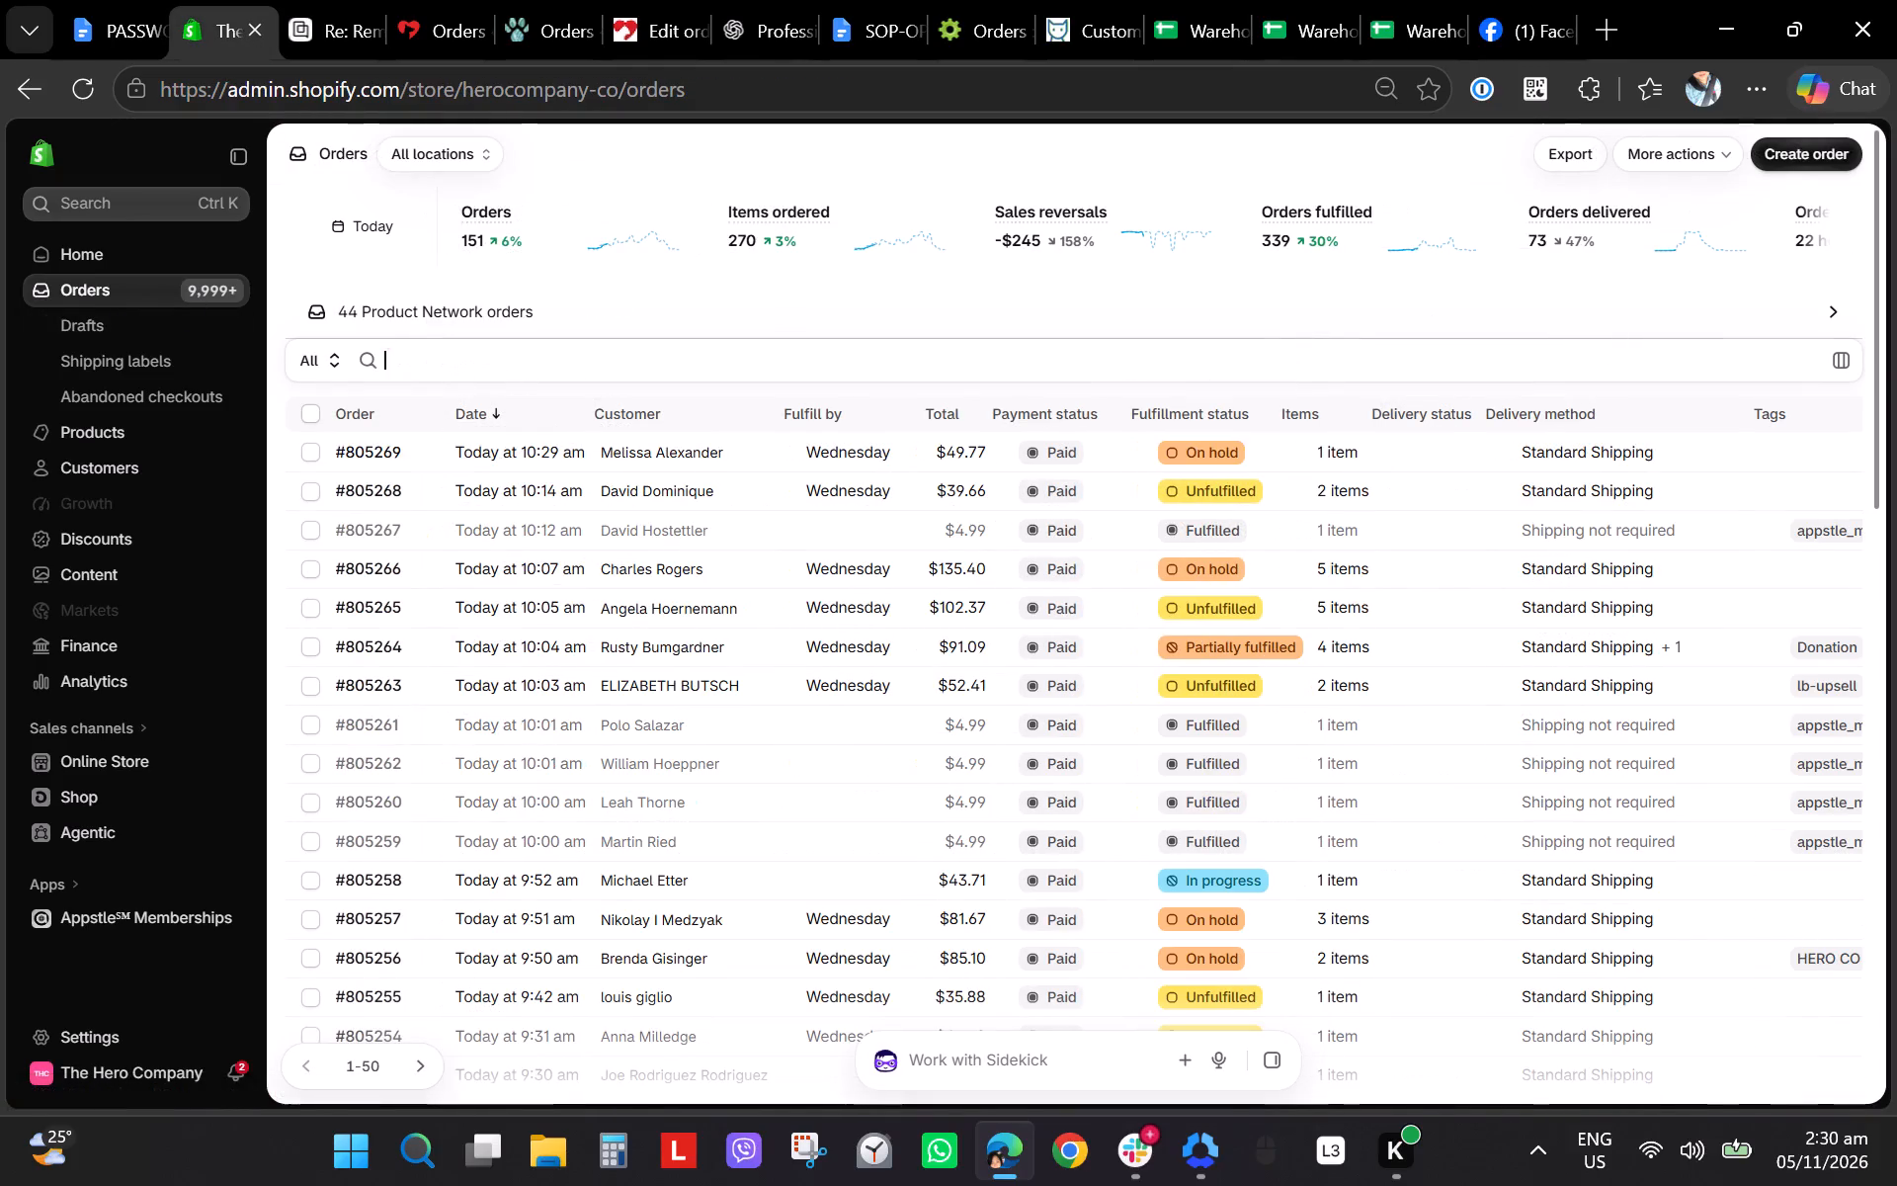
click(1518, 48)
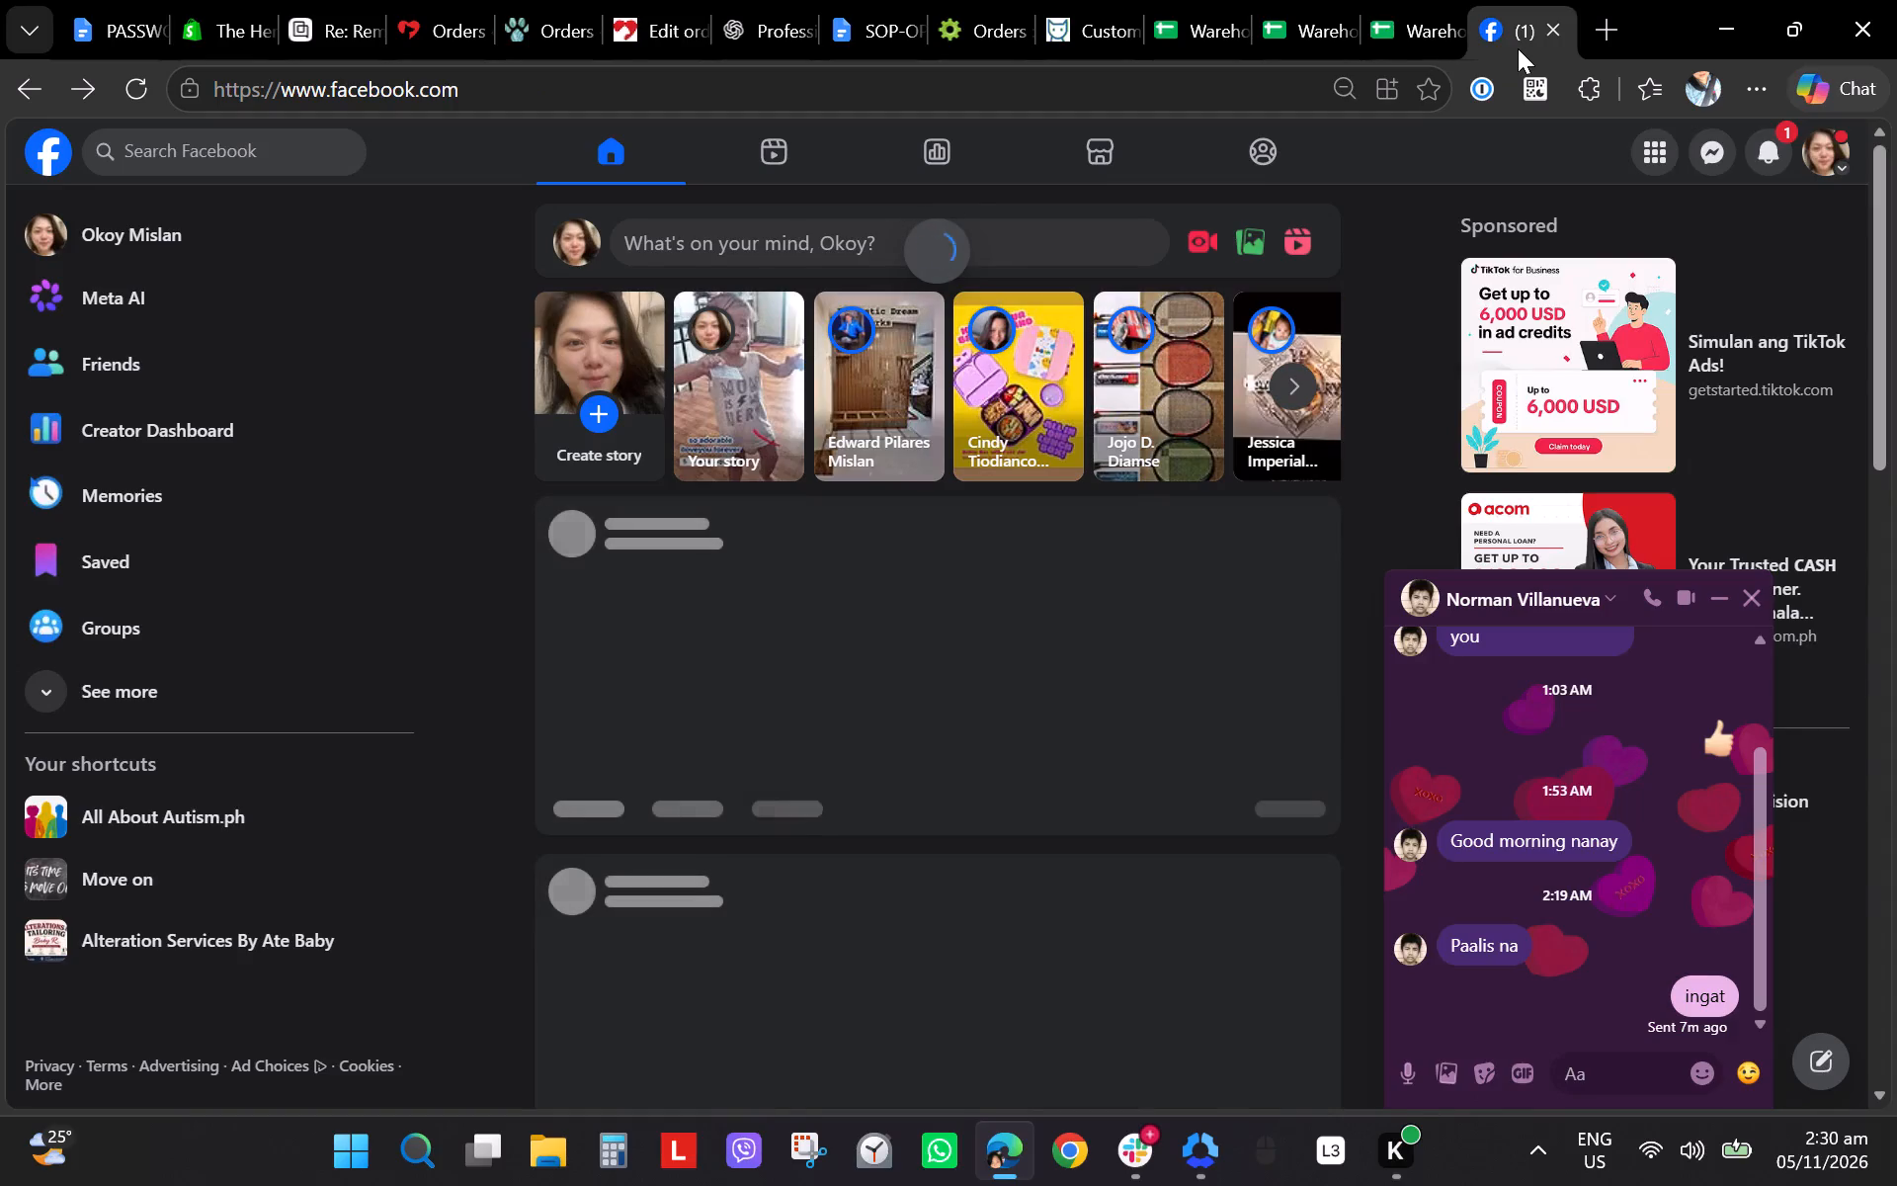
click(329, 24)
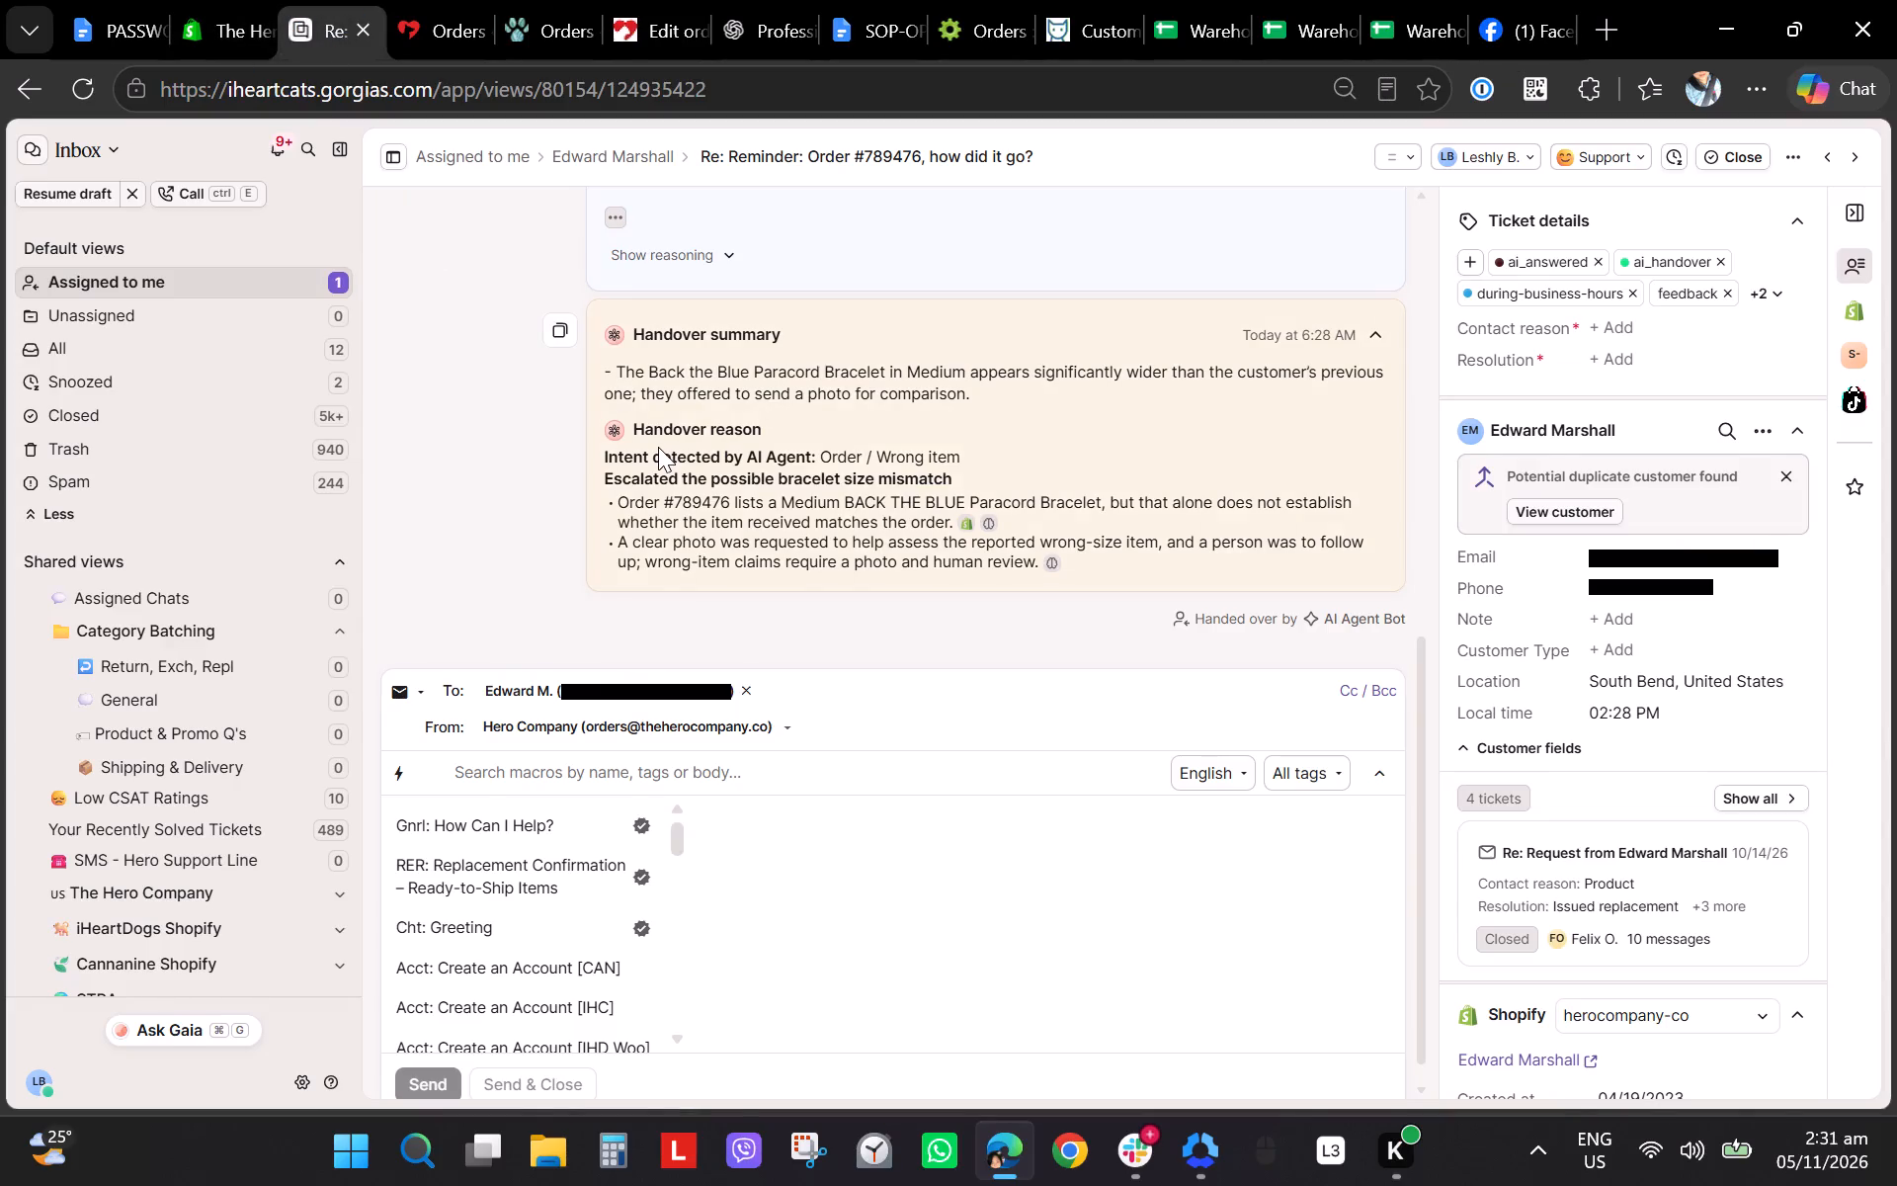
scroll(658, 447, up, 3)
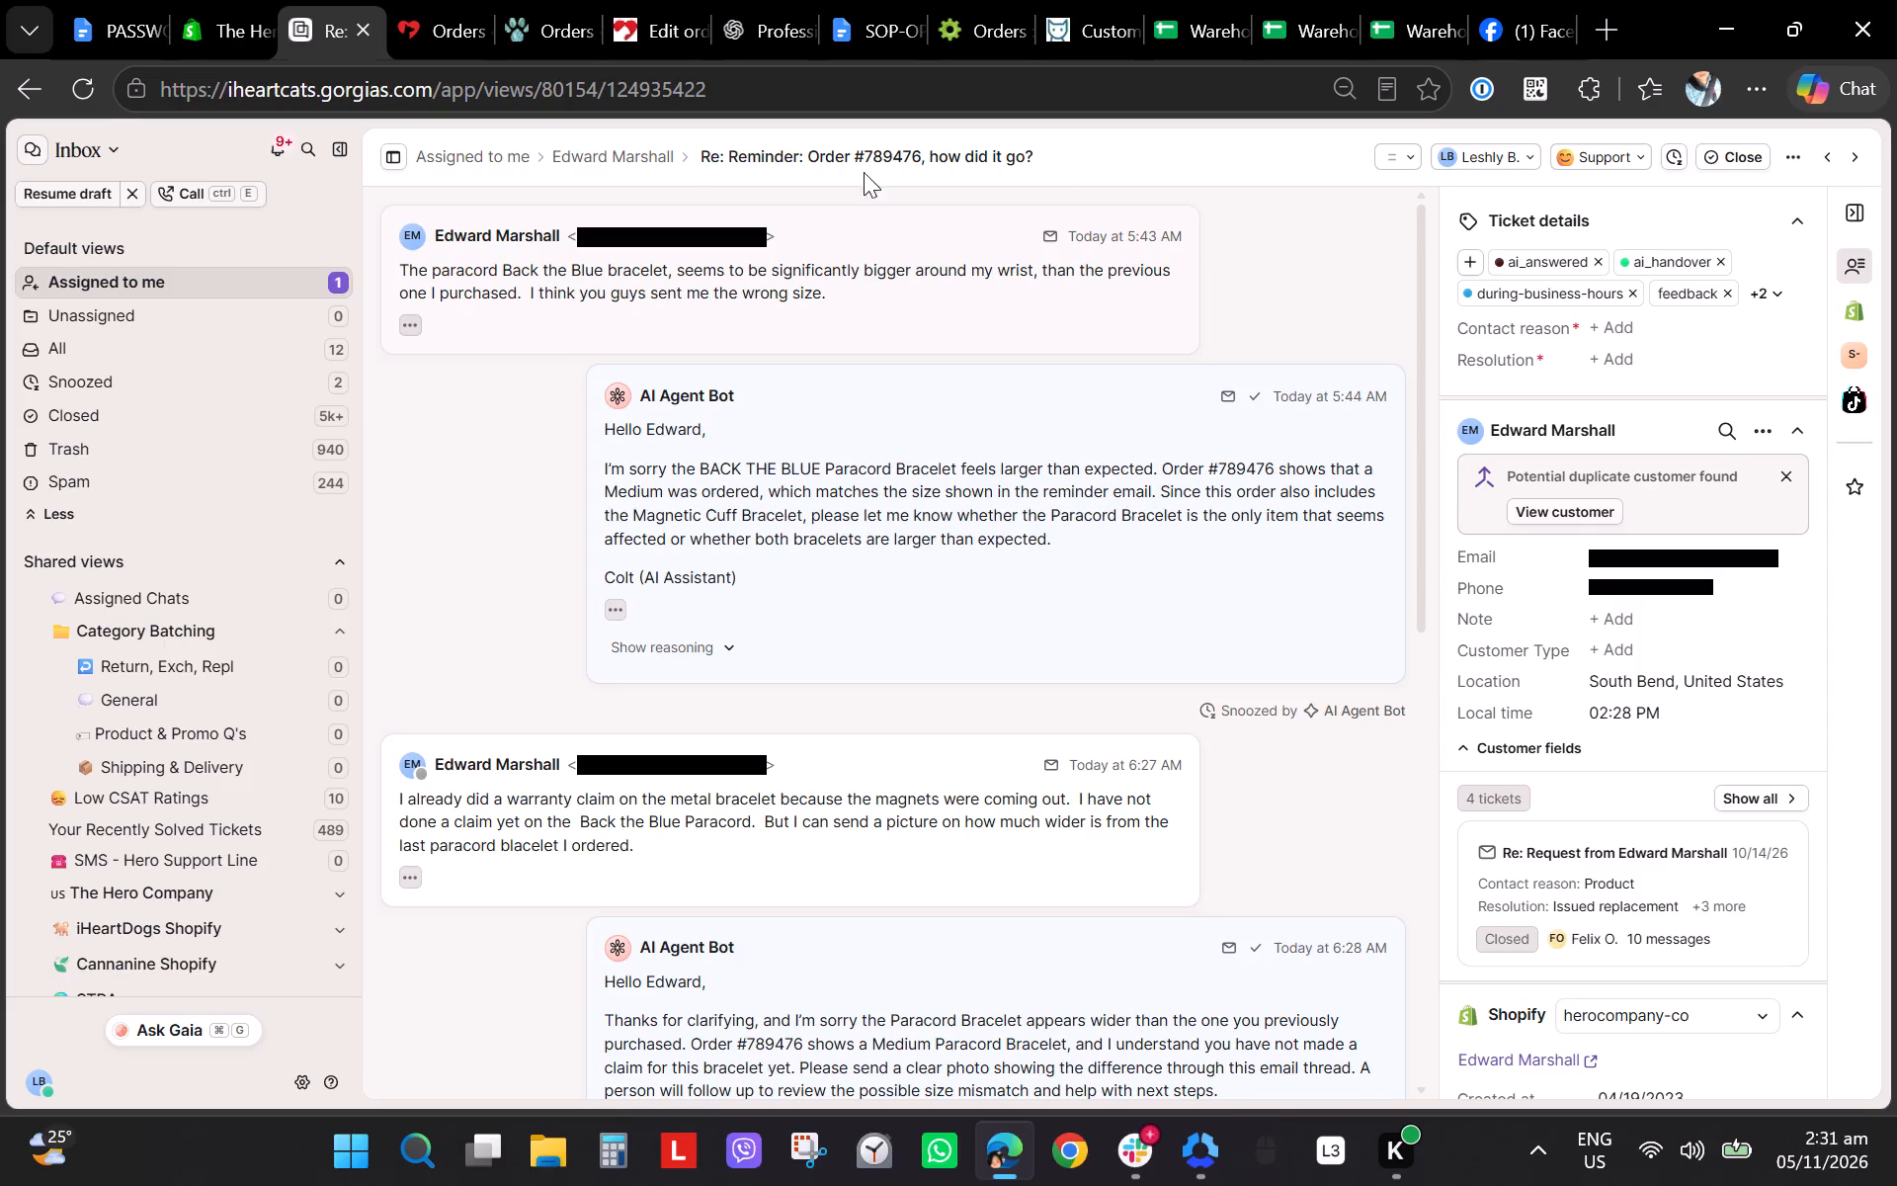
Set the ticket's contact reason to Product and its primary RER reason to "Didn't fit / too big".
click(1635, 326)
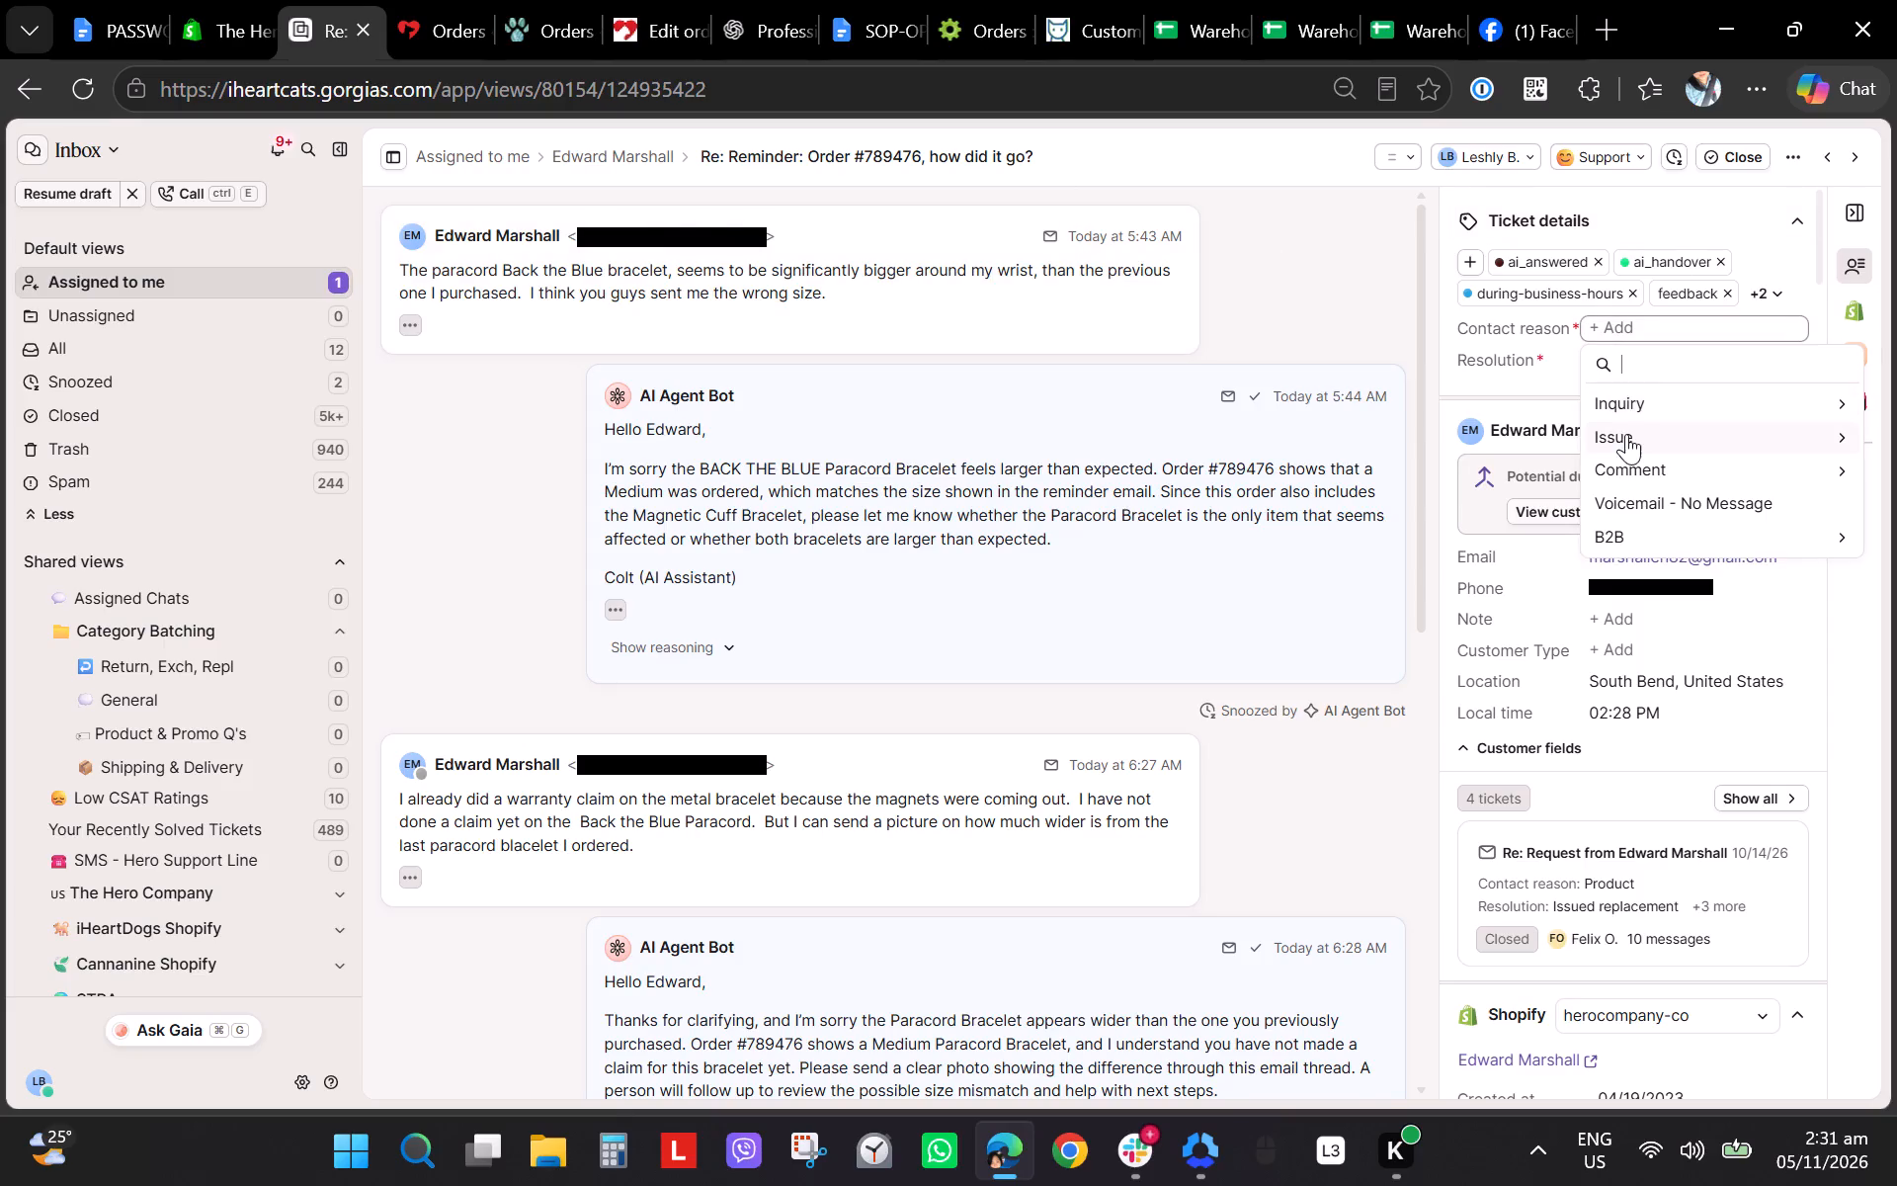
click(1626, 436)
click(1626, 474)
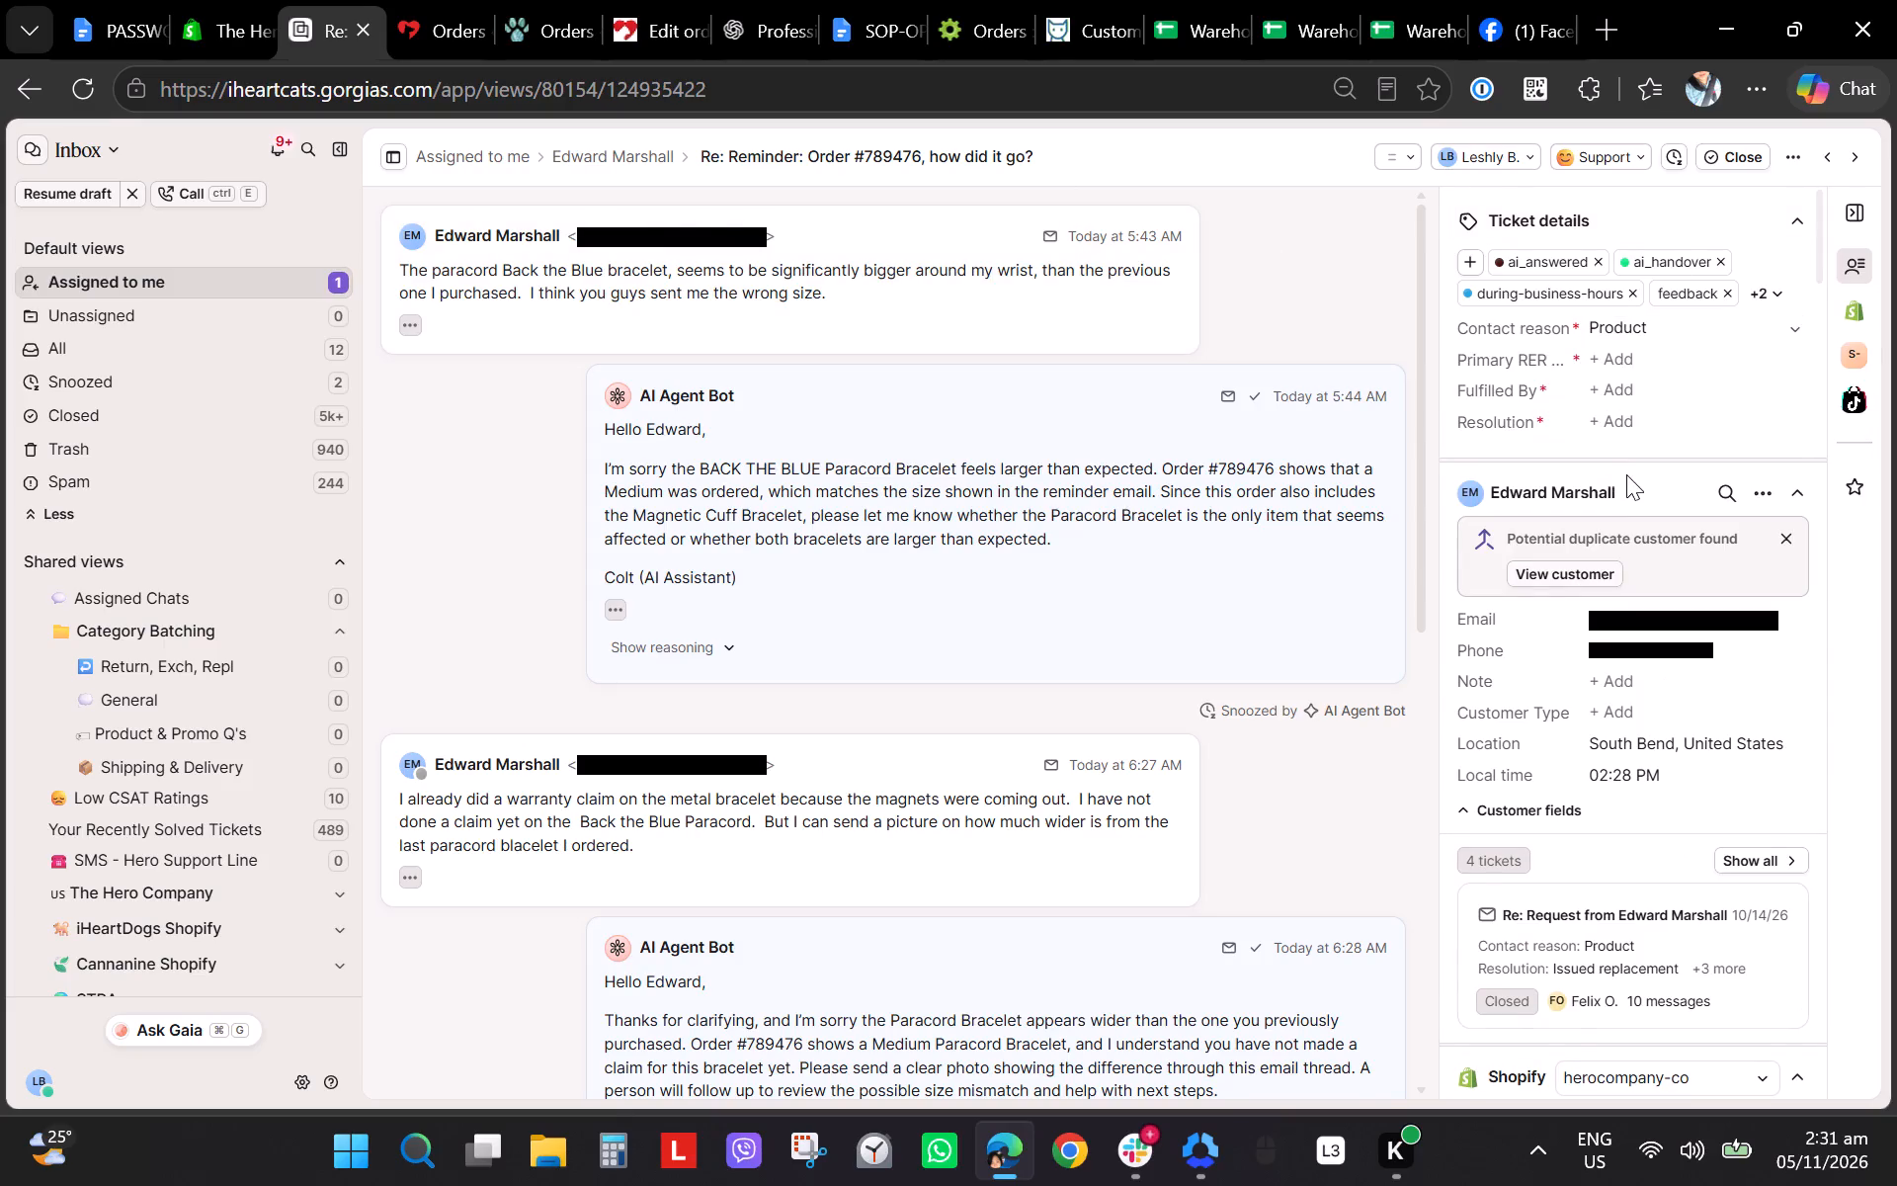
click(1648, 354)
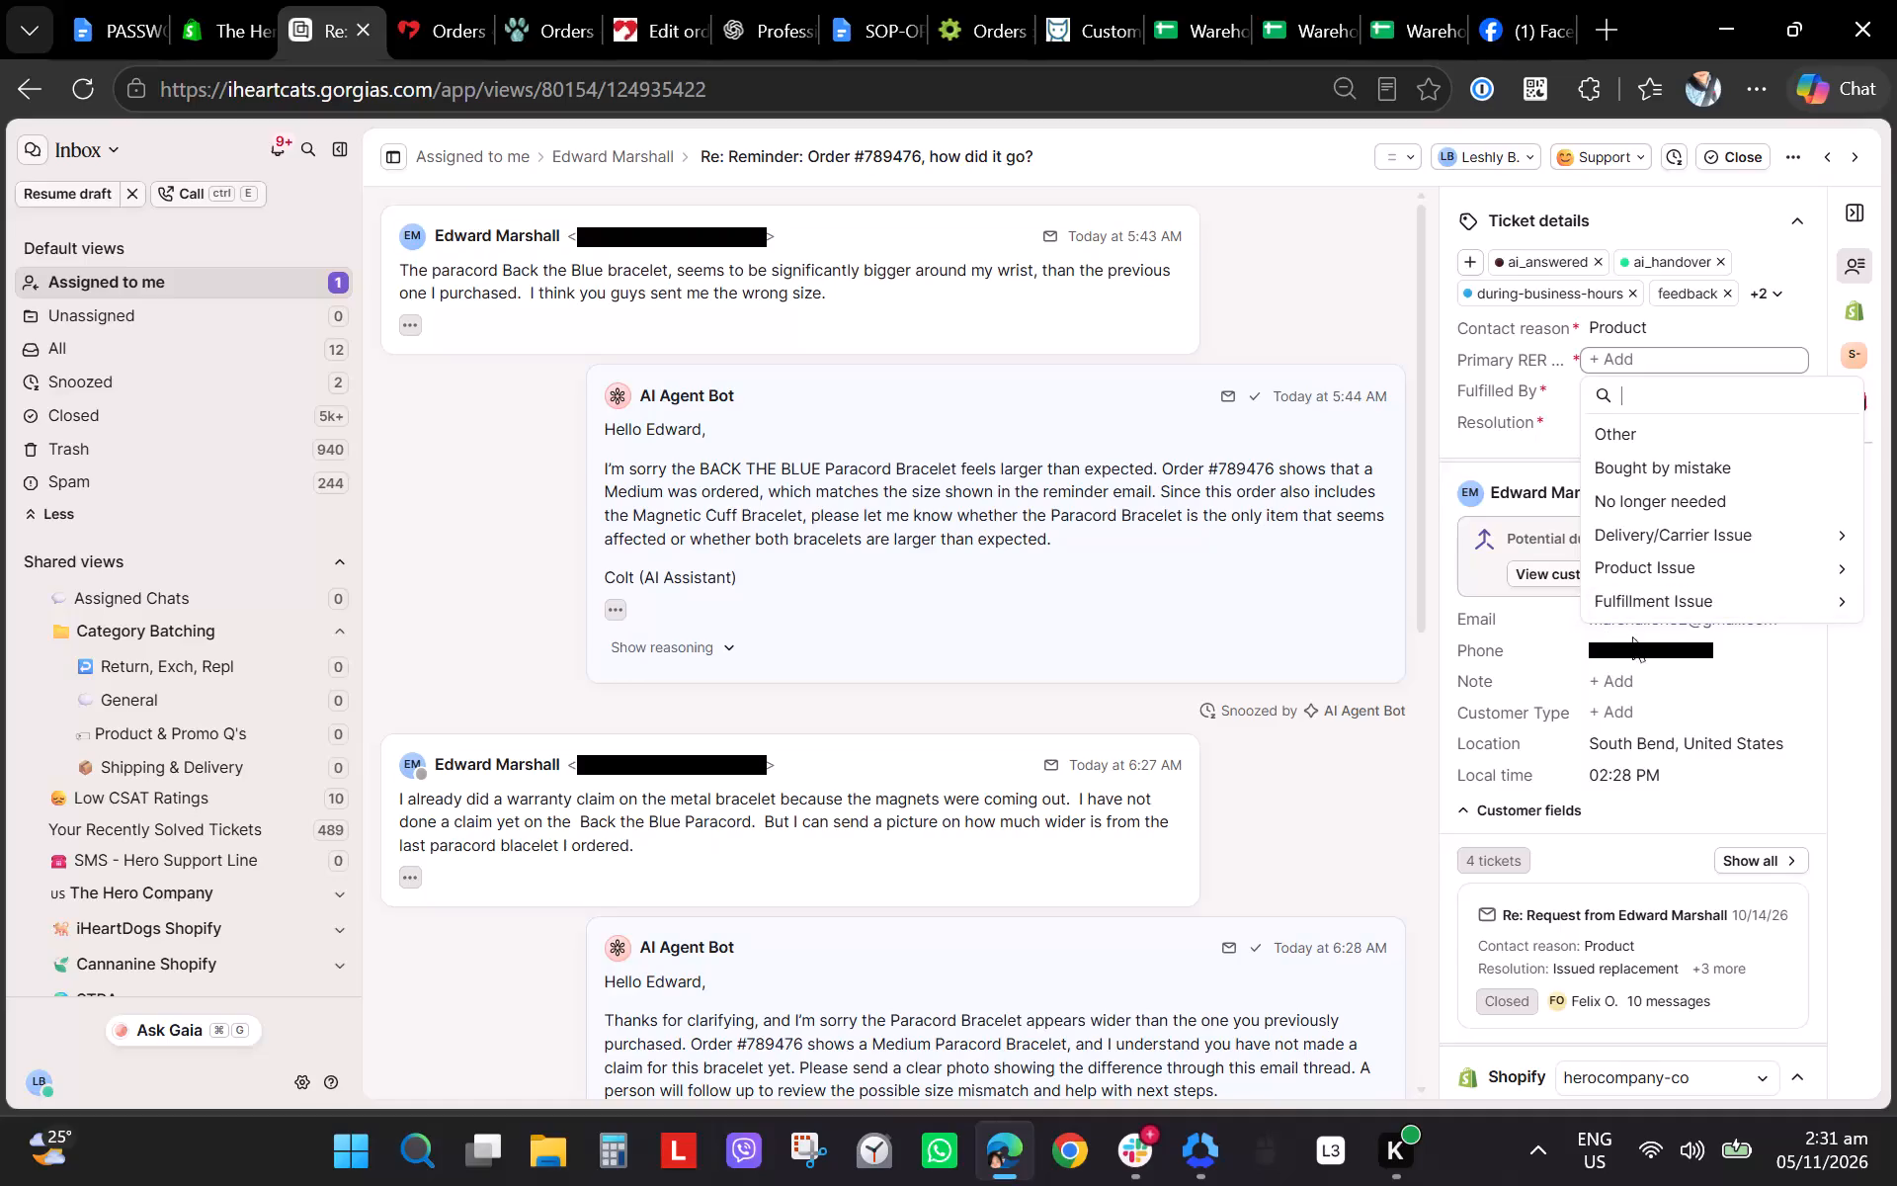
click(1651, 572)
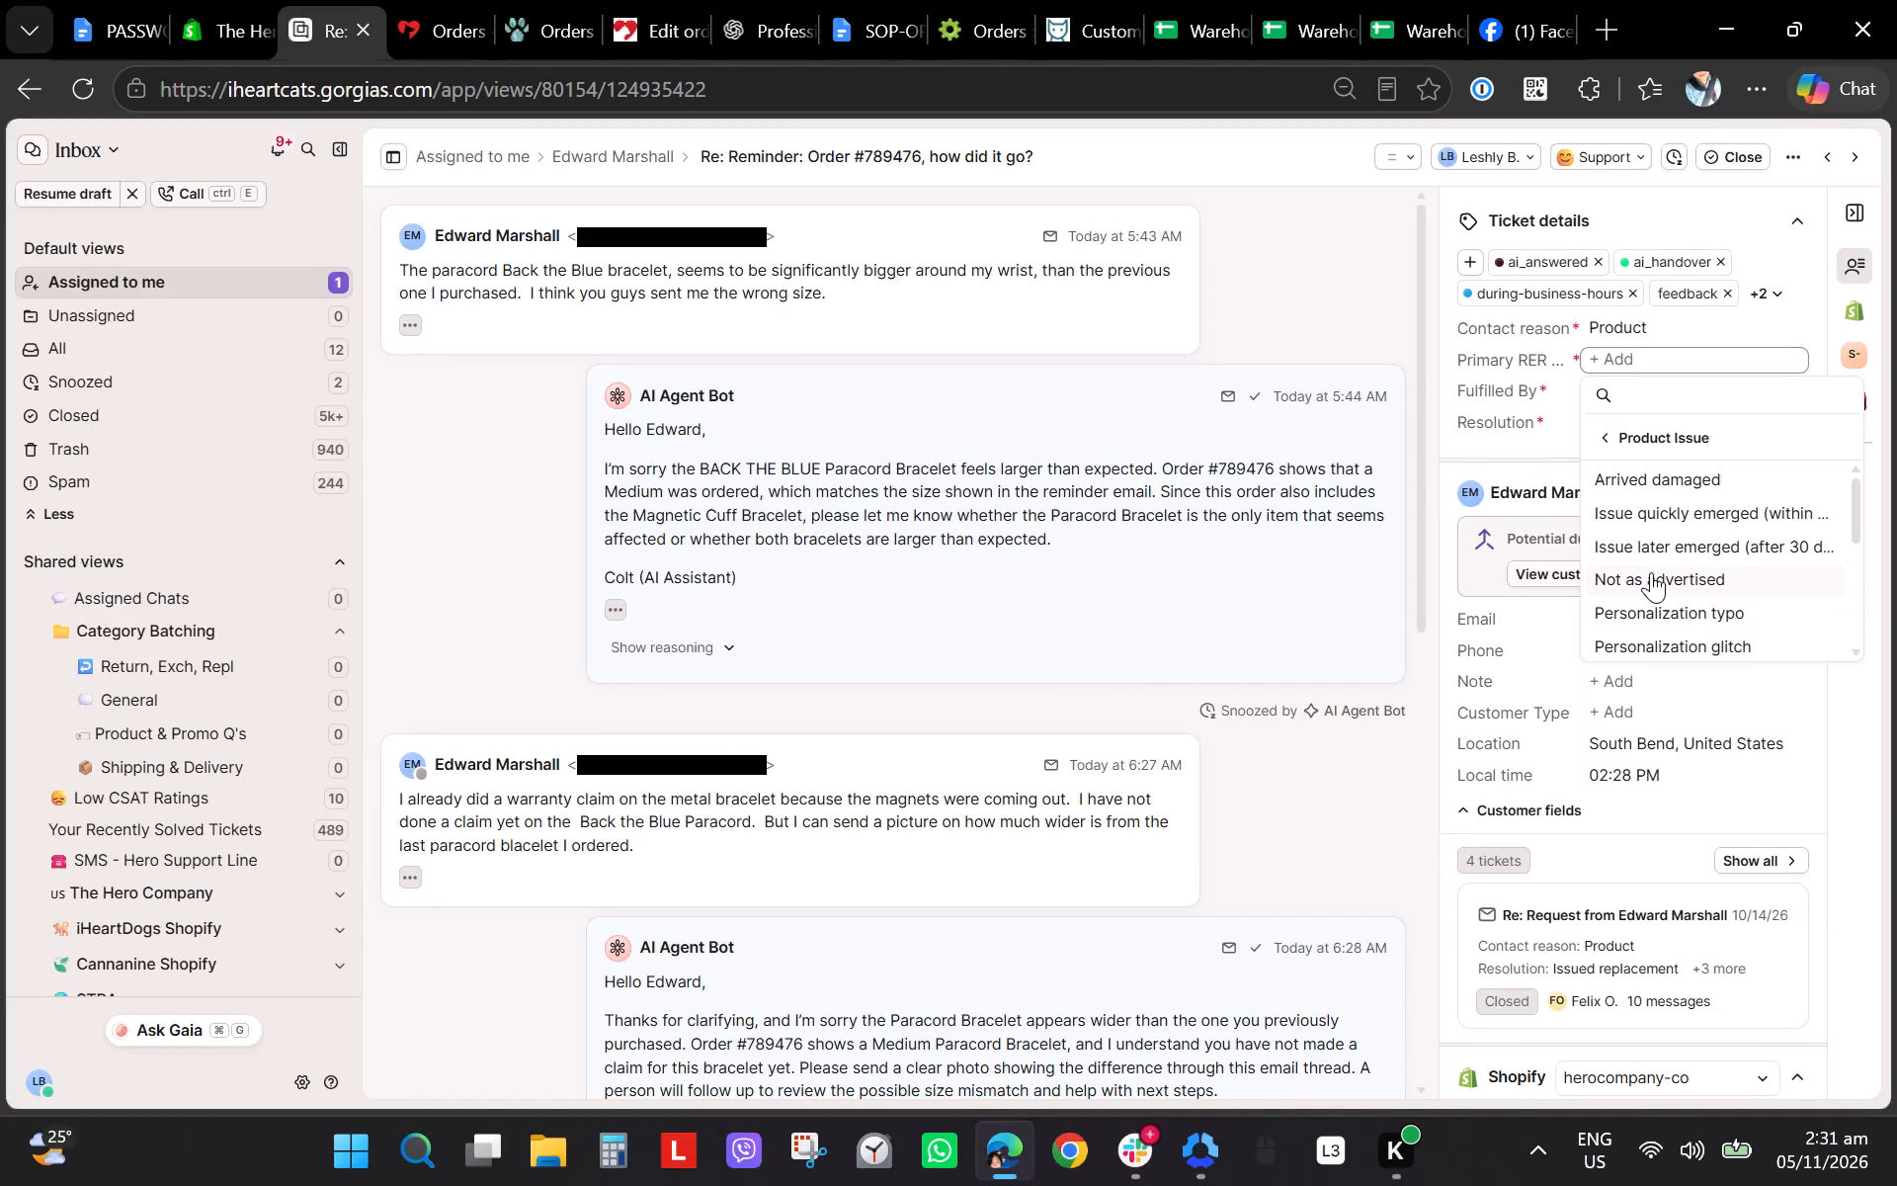
scroll(1648, 564, down, 2)
scroll(1648, 564, up, 1)
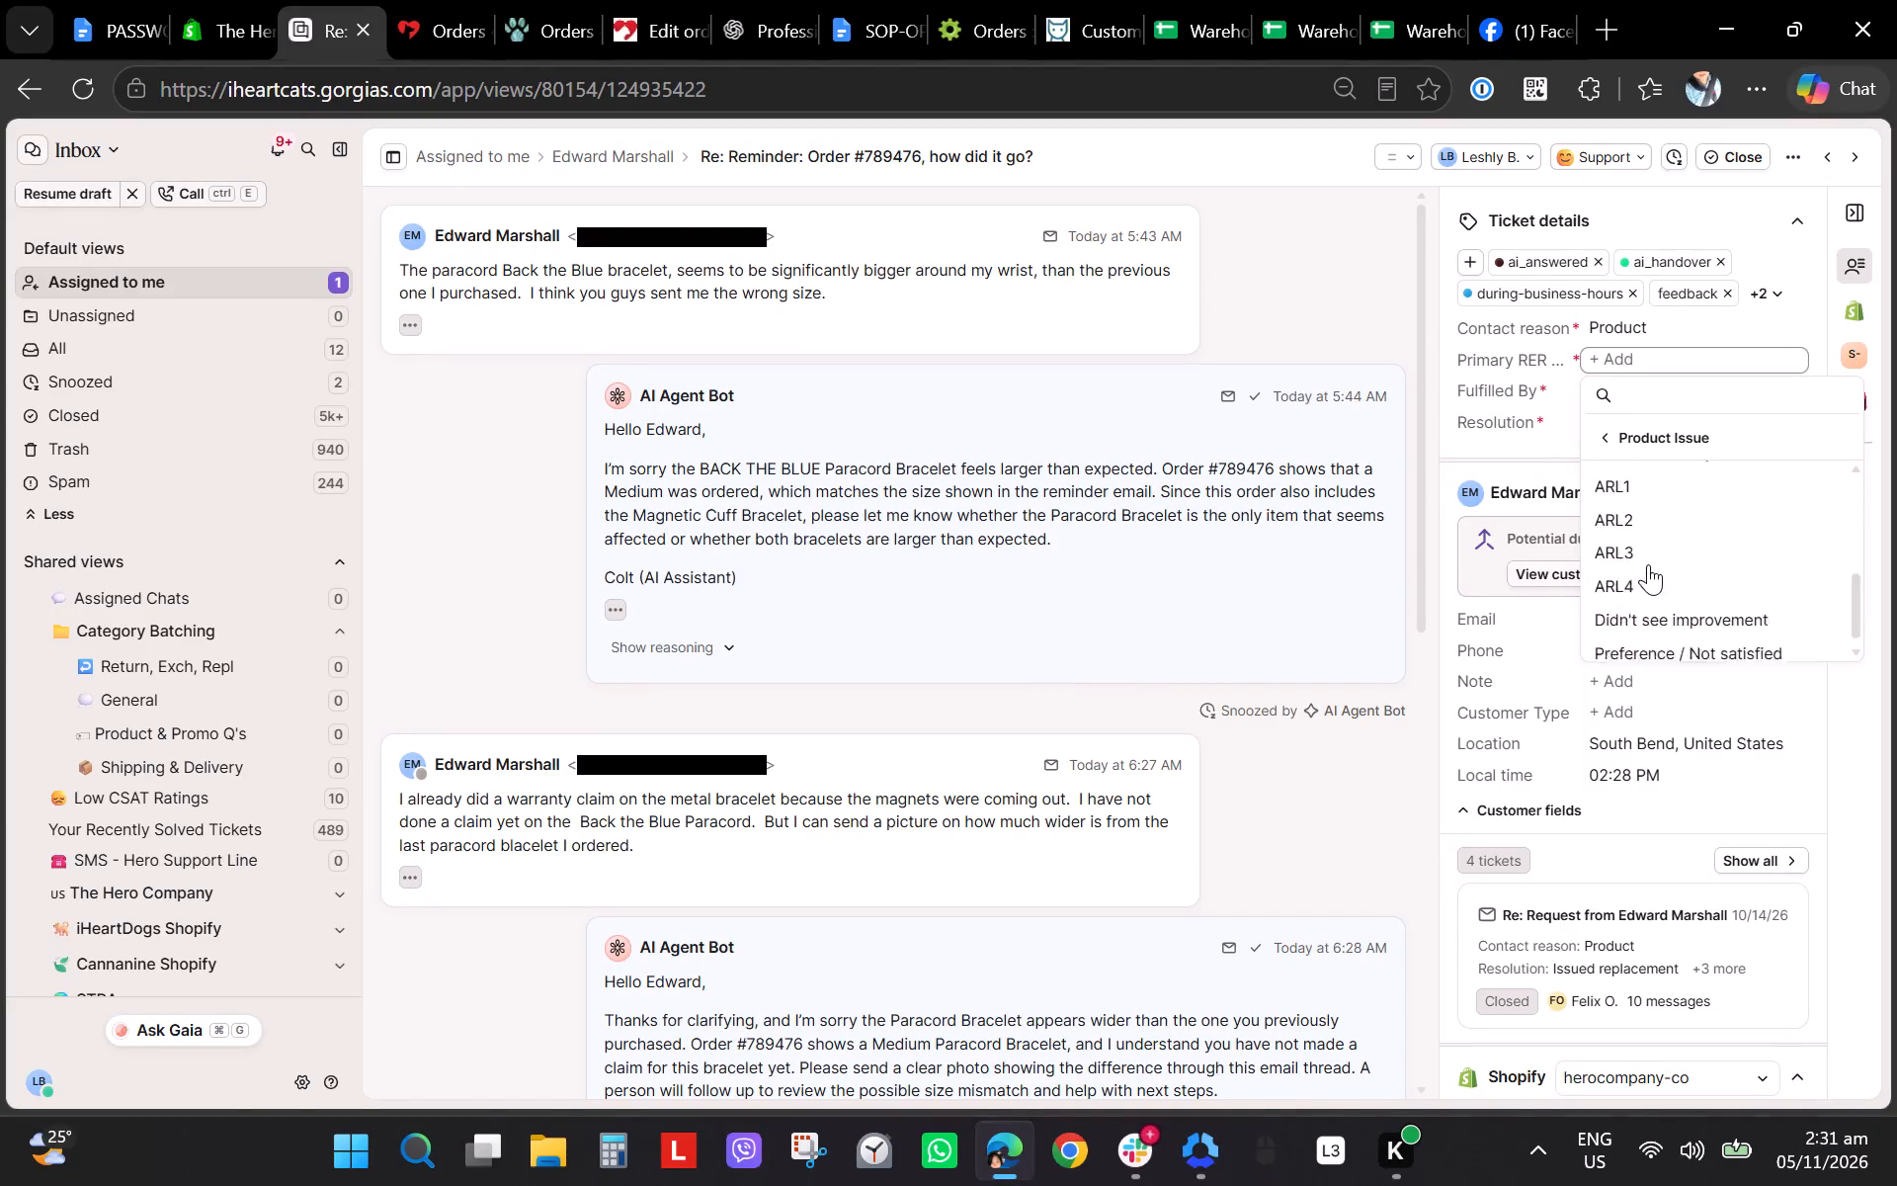
click(1648, 535)
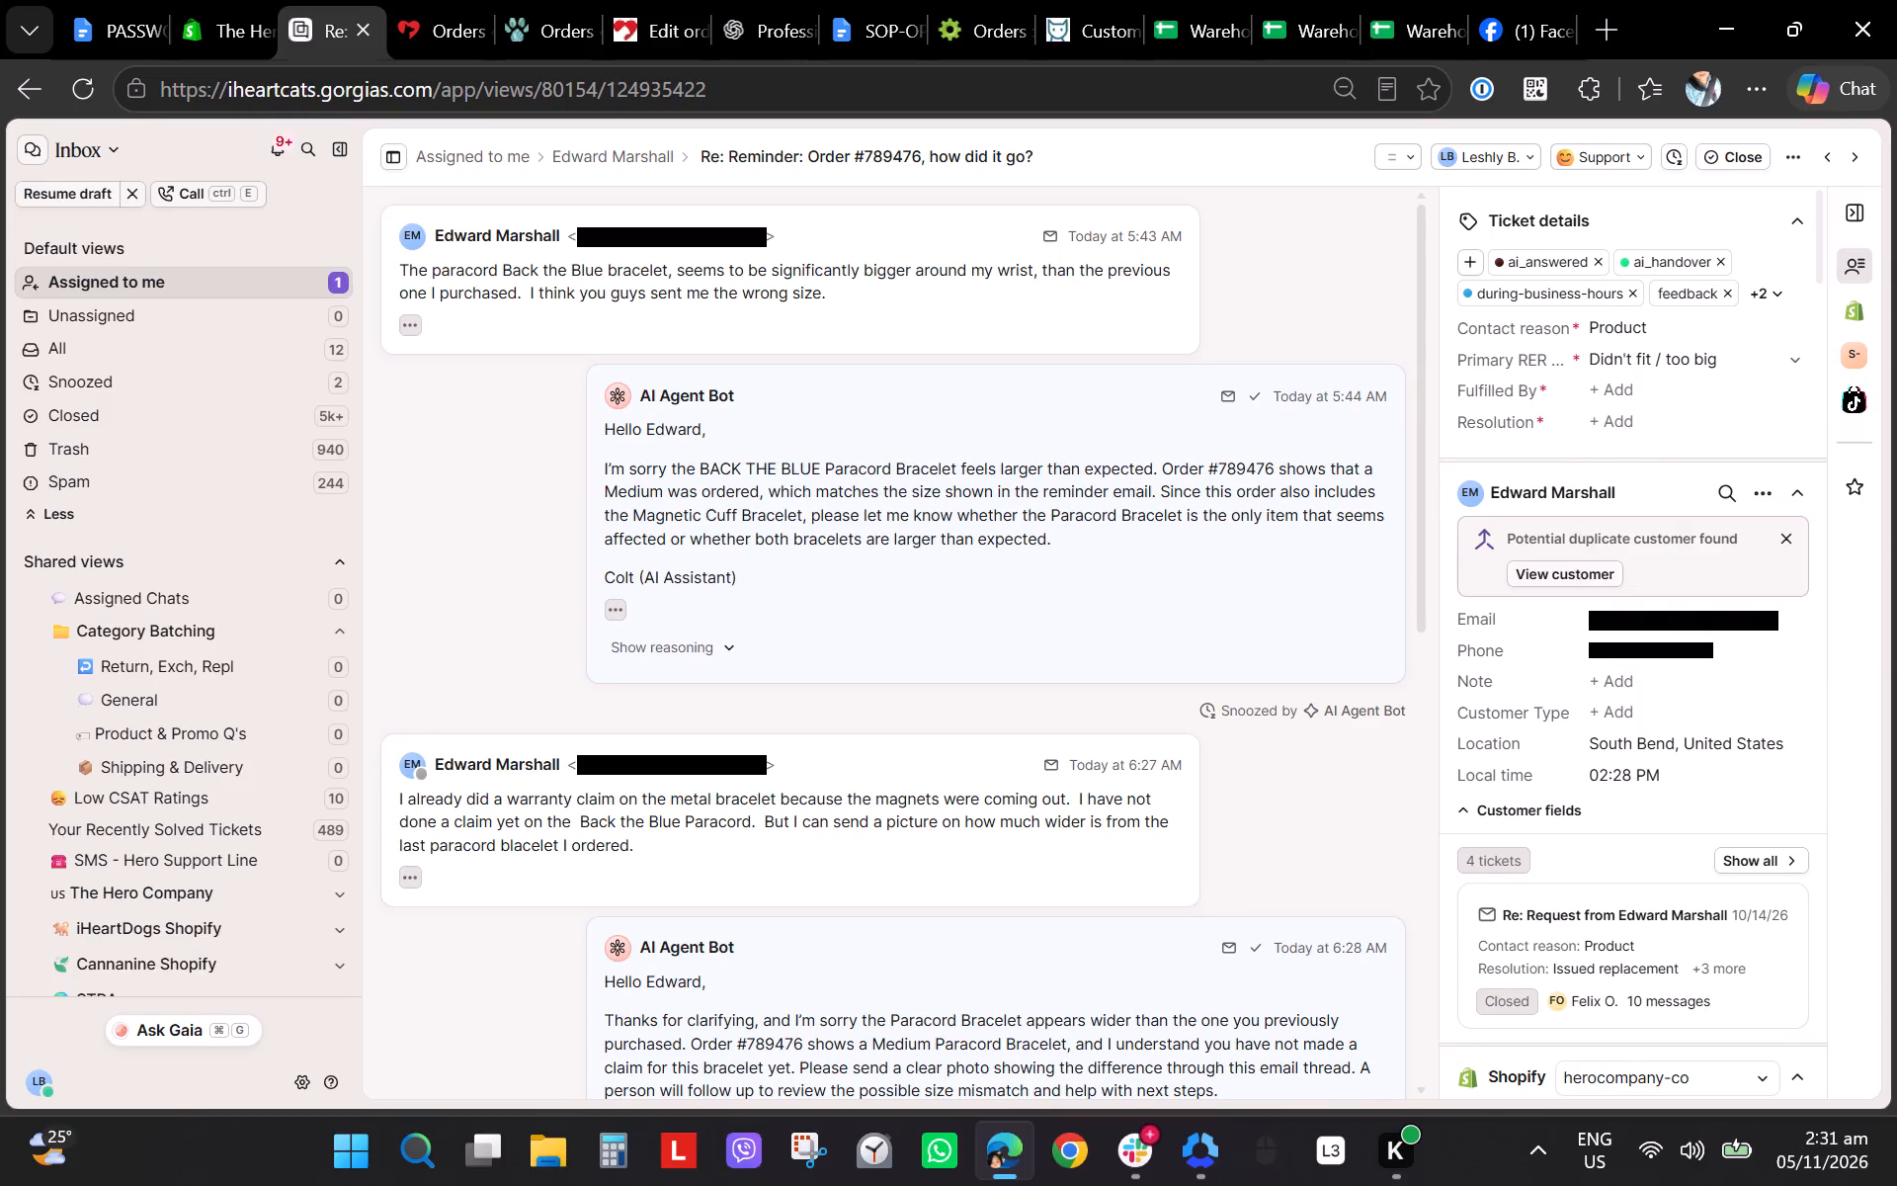
Set the ticket's Fulfilled By field to HLM Warehouse and its Resolution to "Issued store credit".
click(1635, 392)
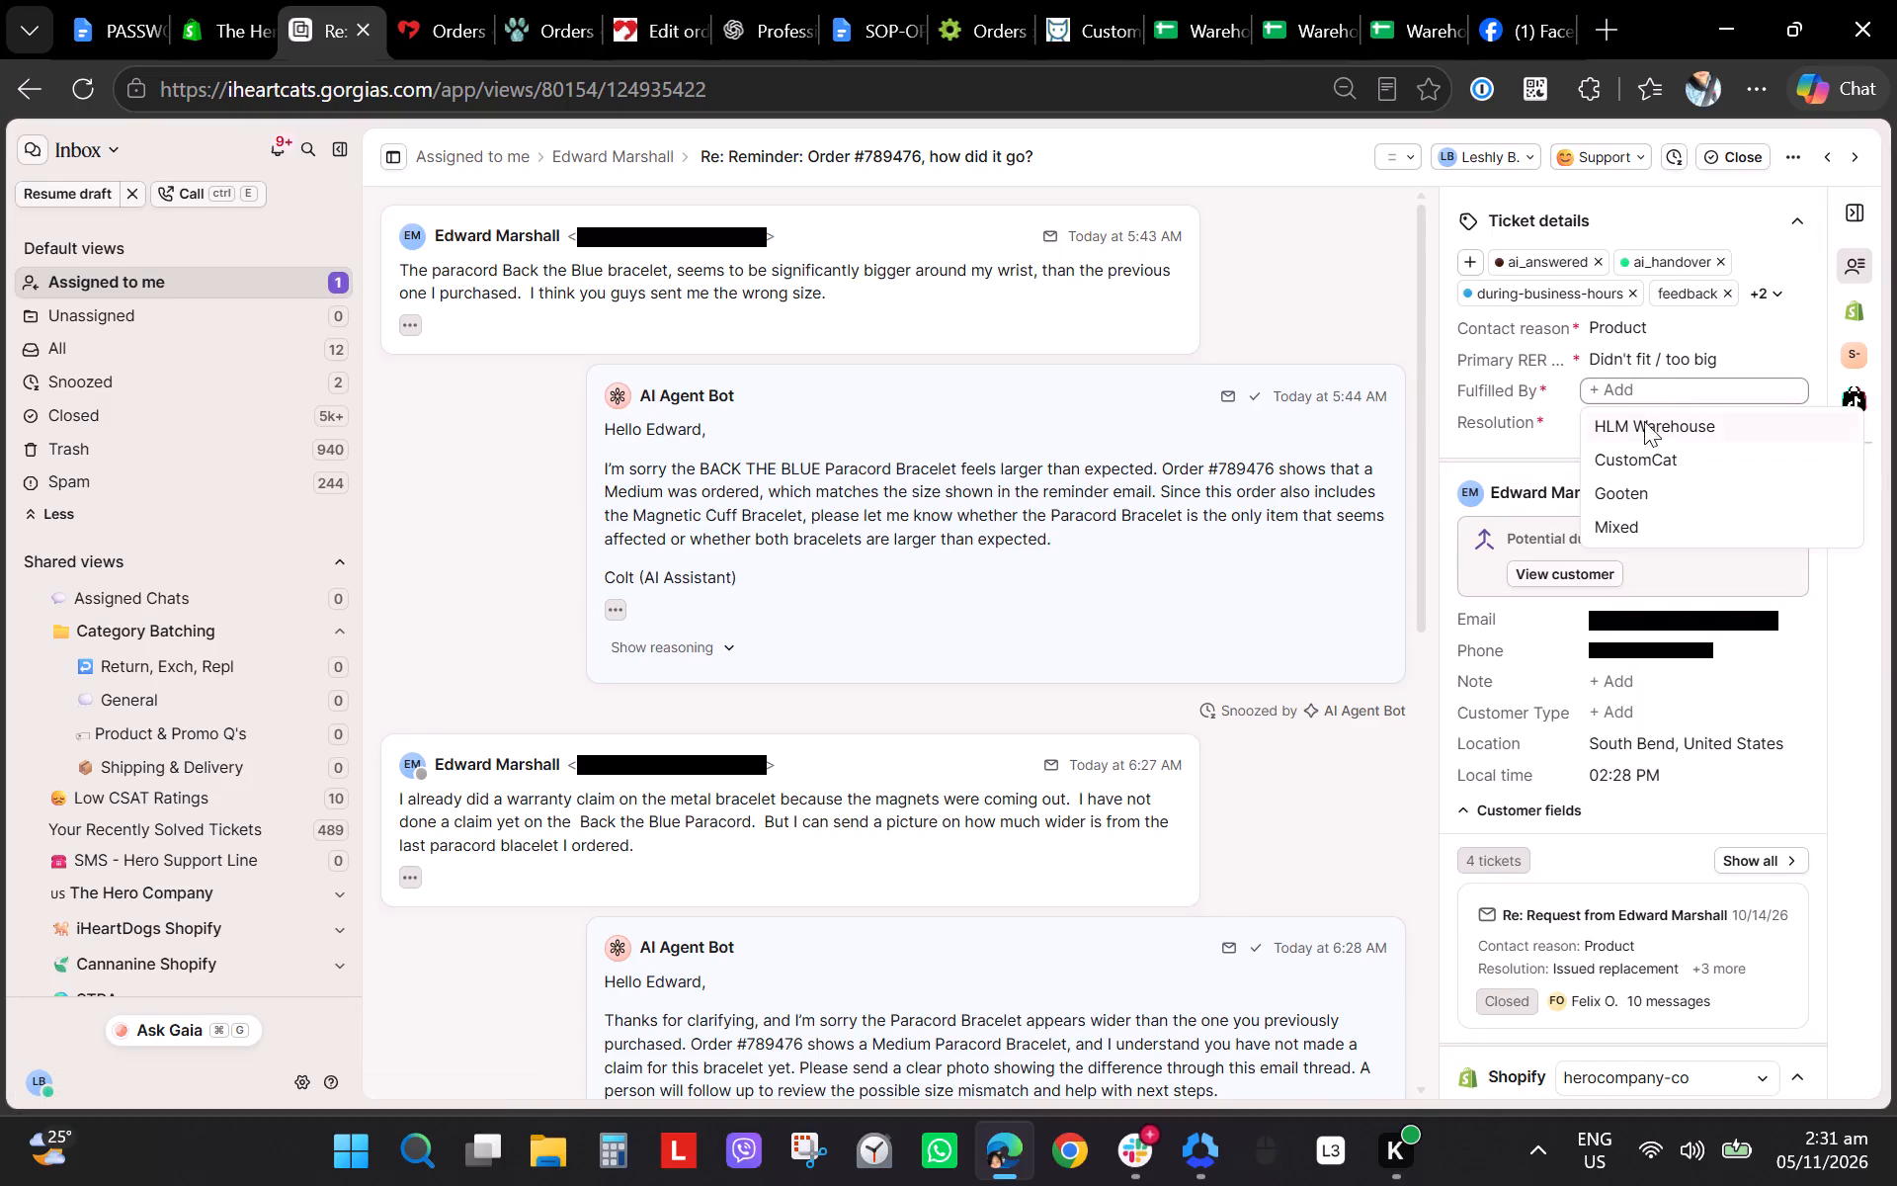
click(1646, 434)
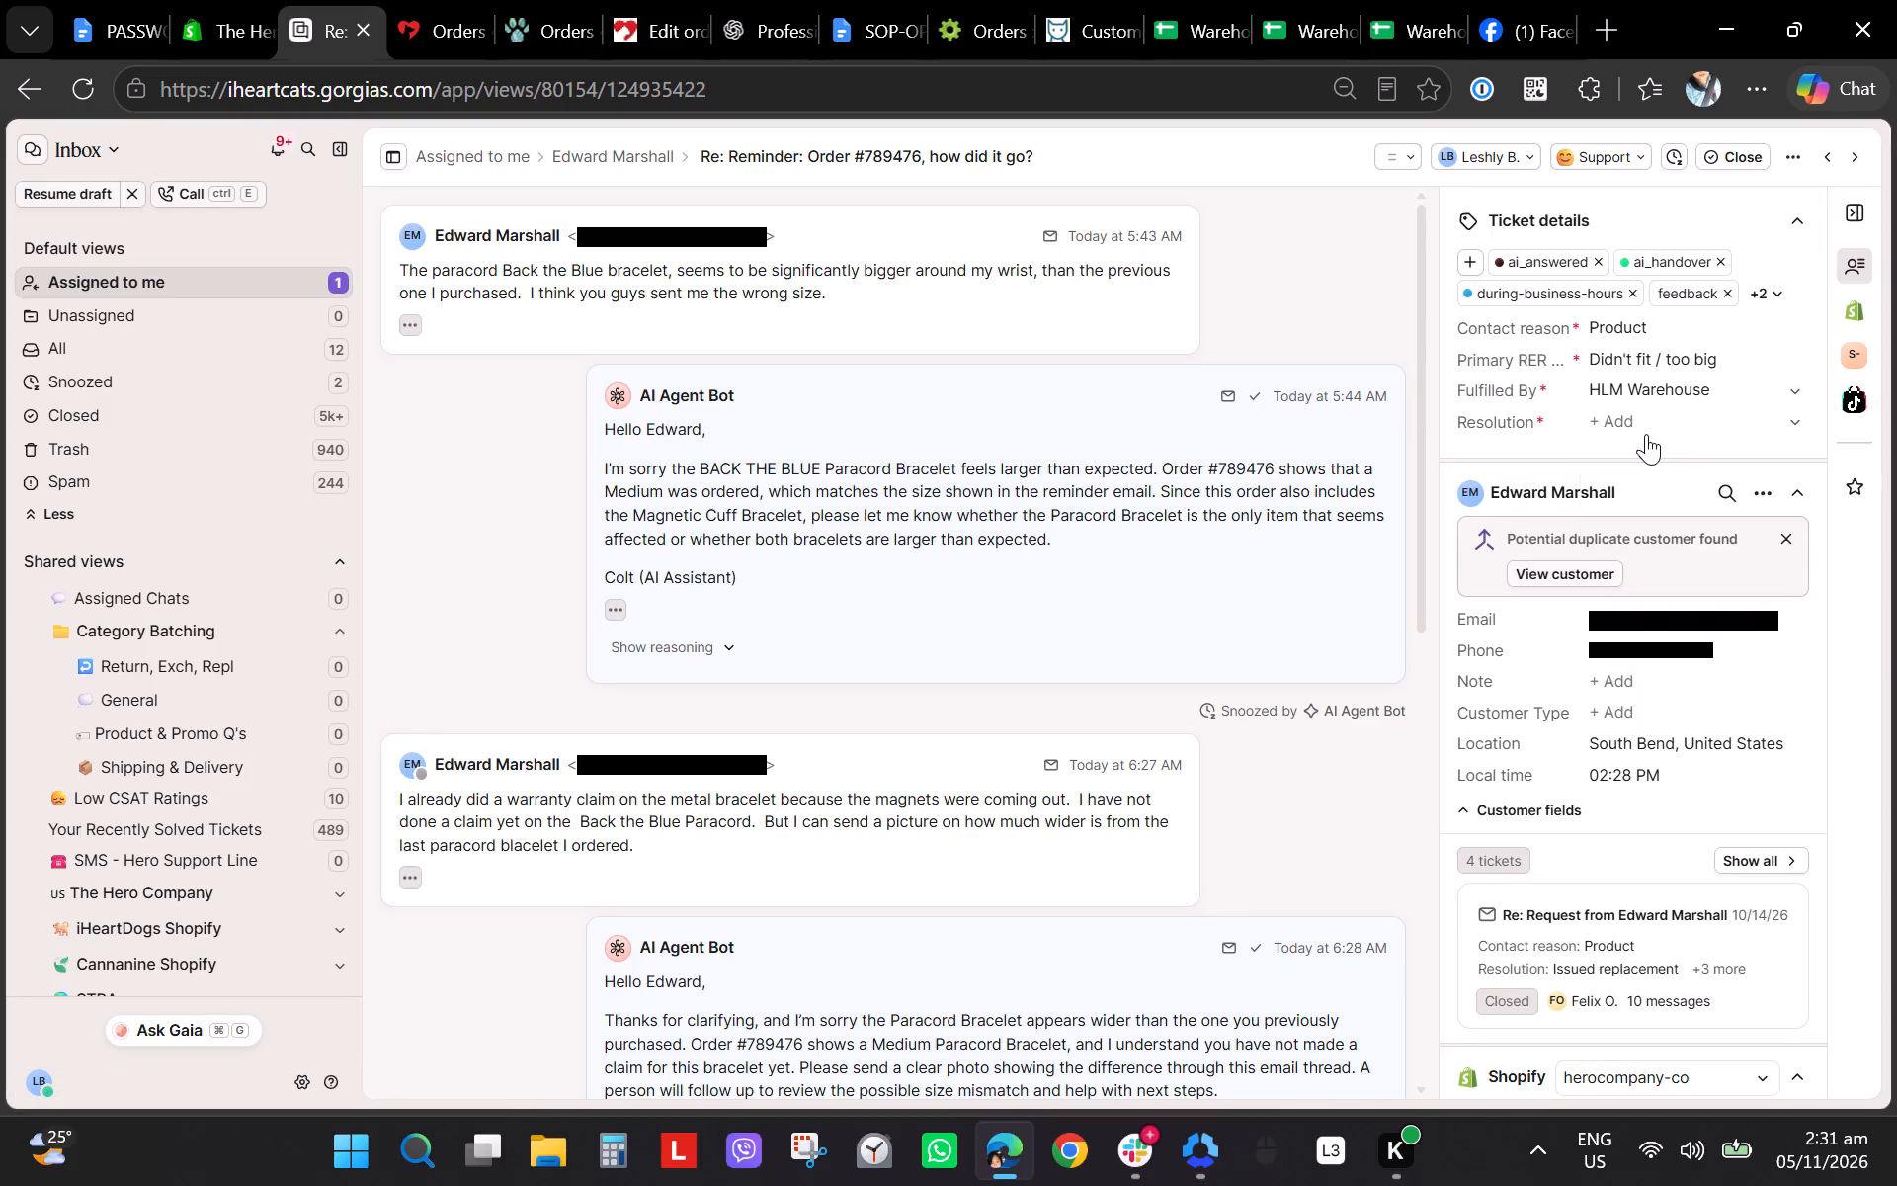
click(1644, 428)
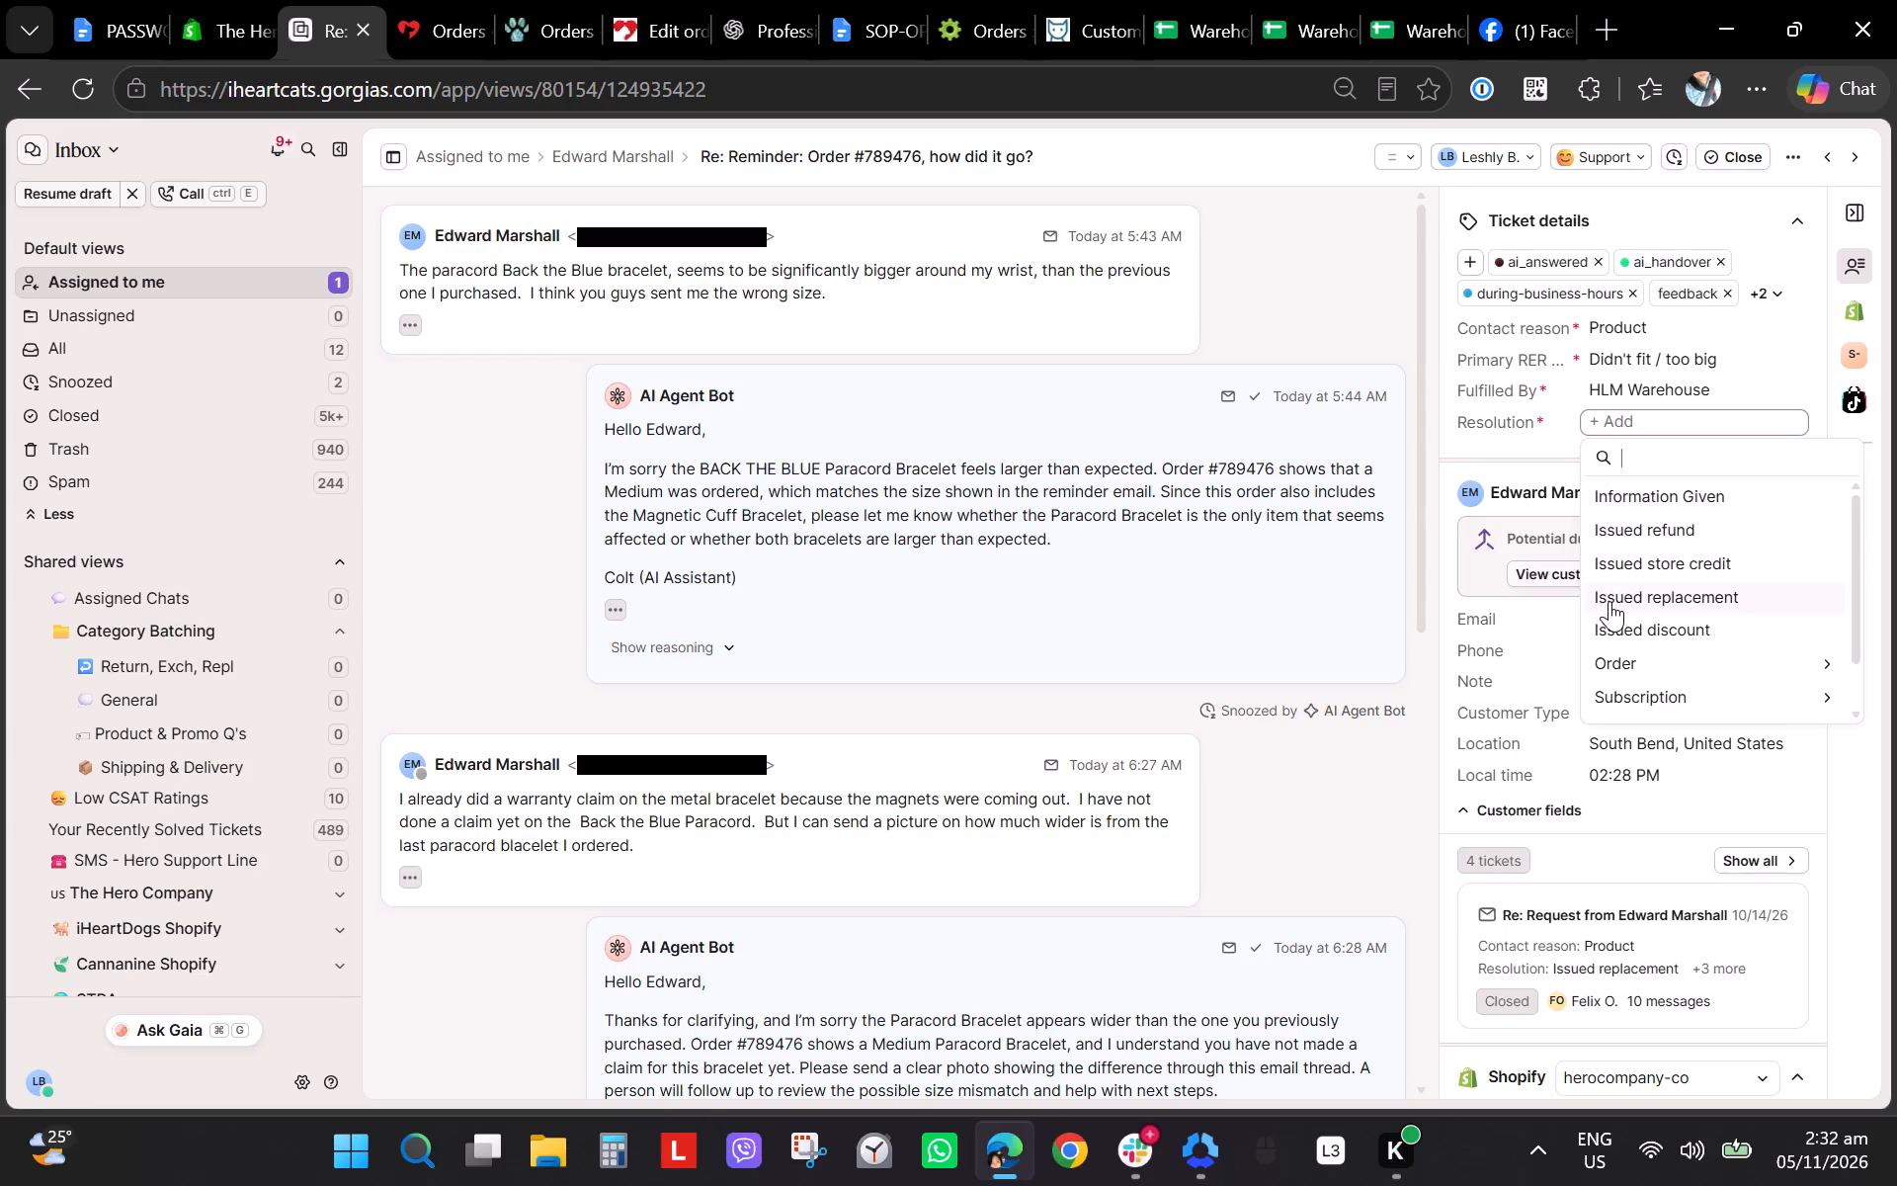
click(1605, 559)
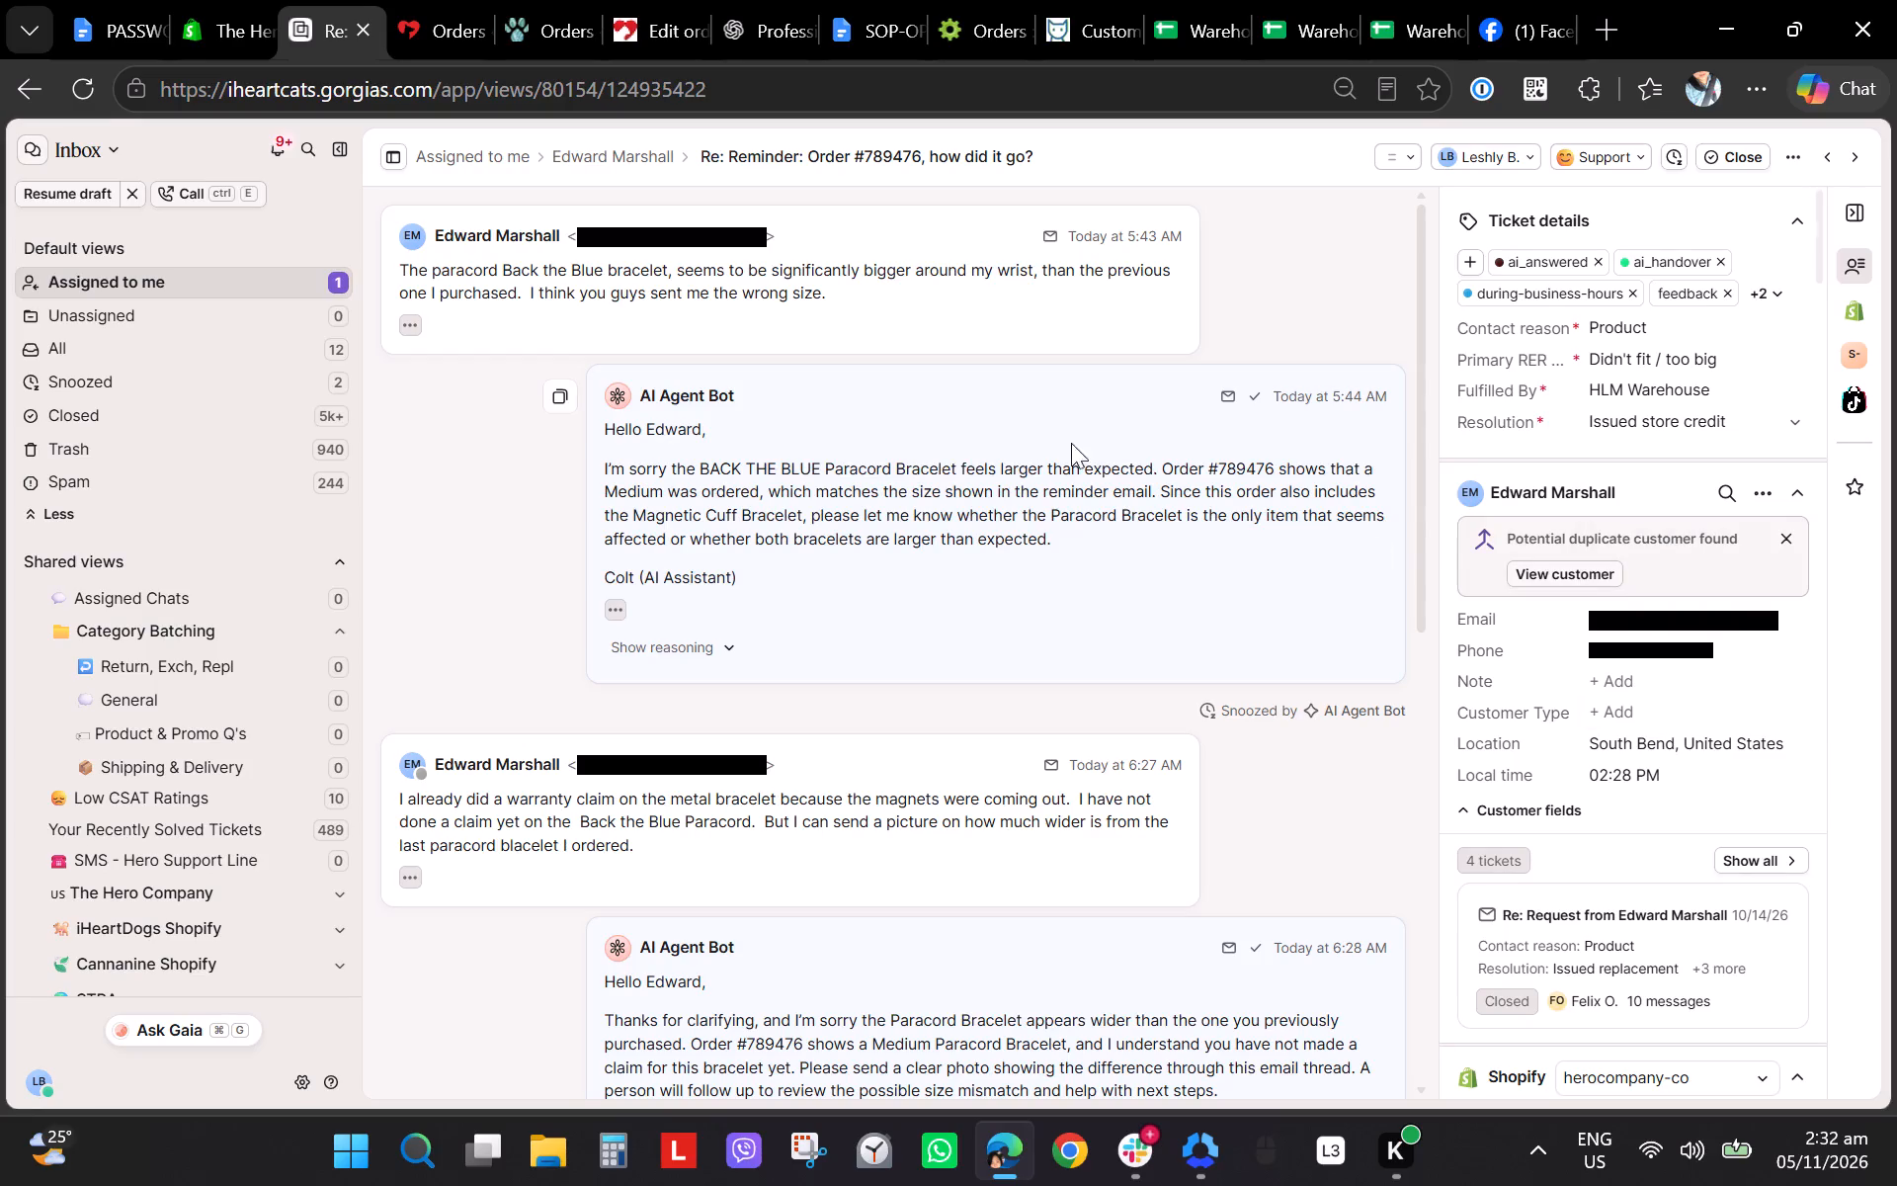
scroll(990, 426, down, 2)
scroll(989, 424, up, 3)
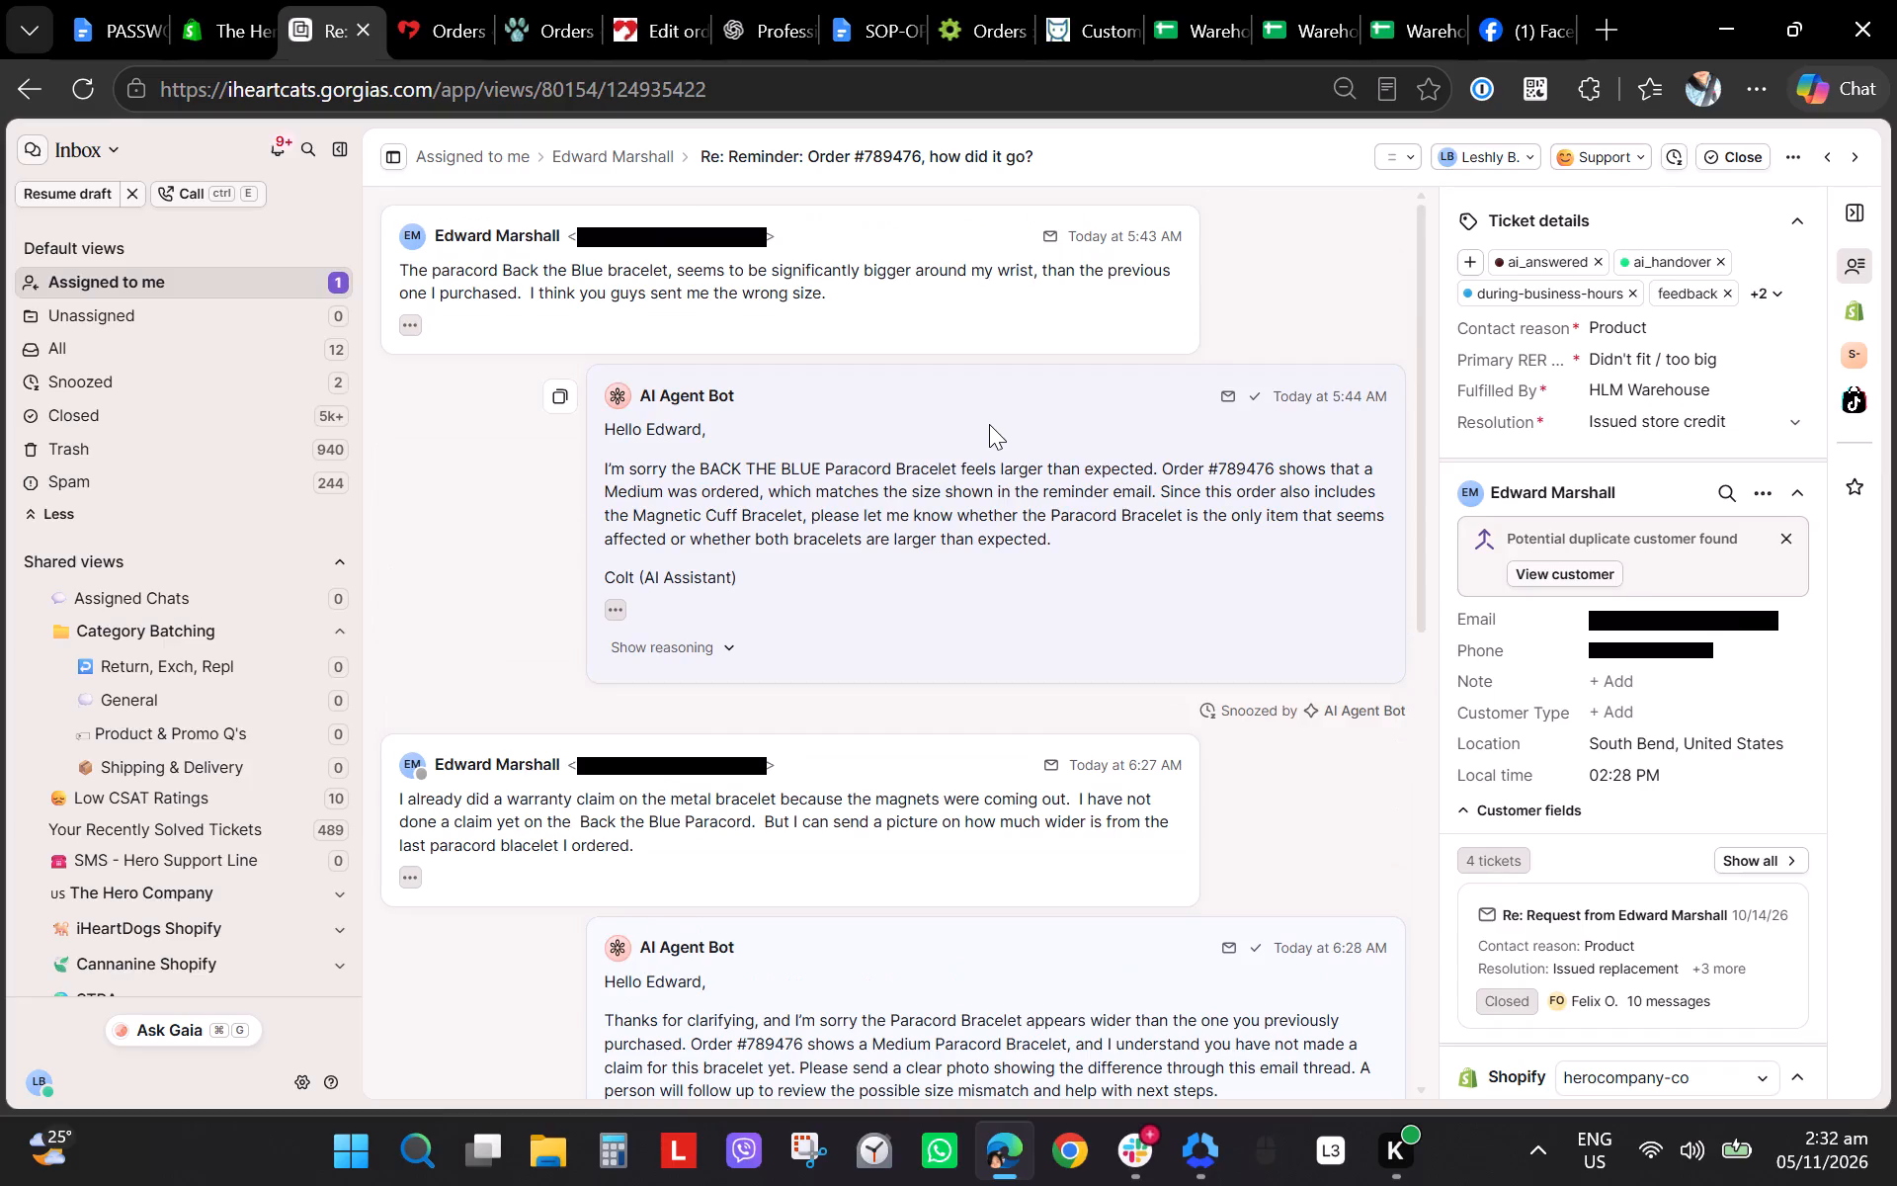
click(1802, 621)
click(203, 49)
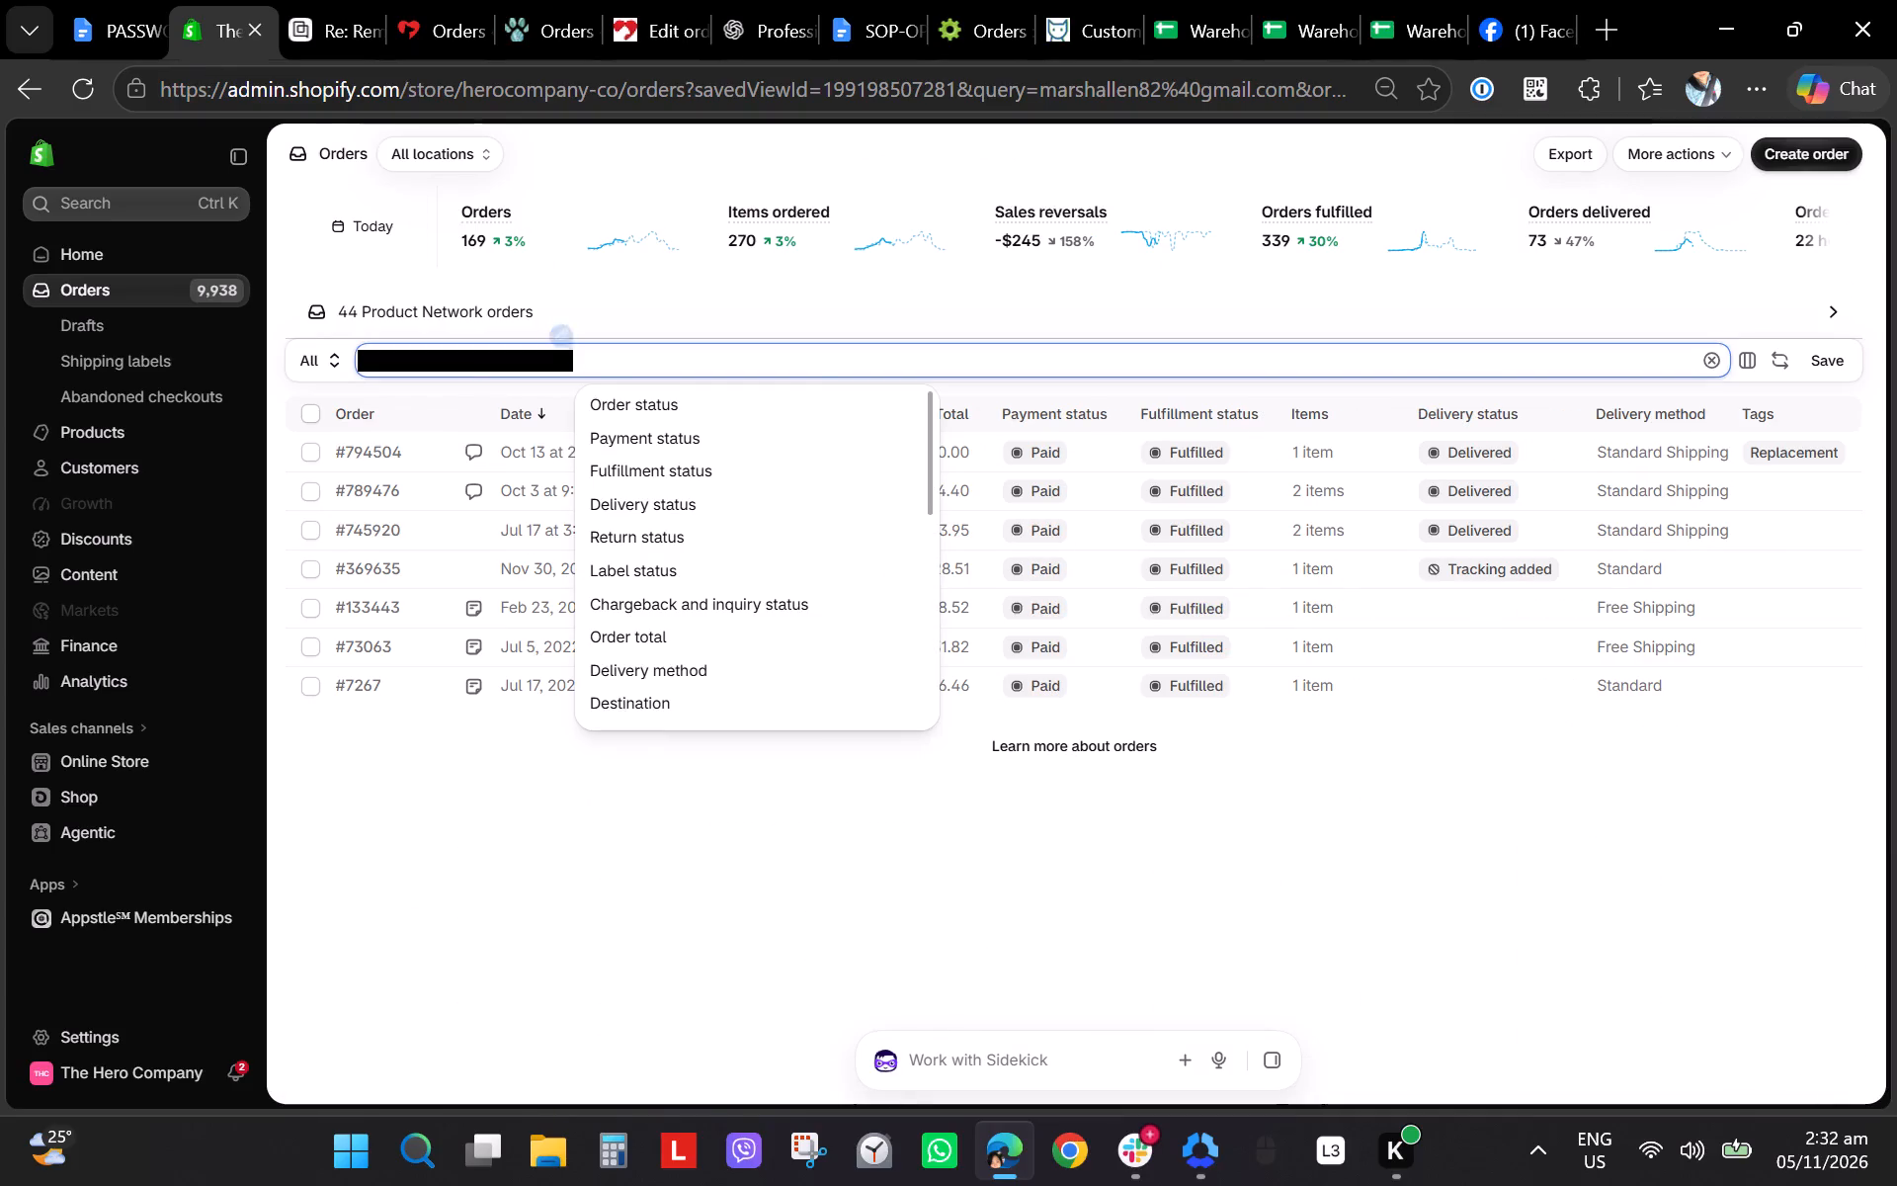
triple_click(585, 369)
key(ctrl+v)
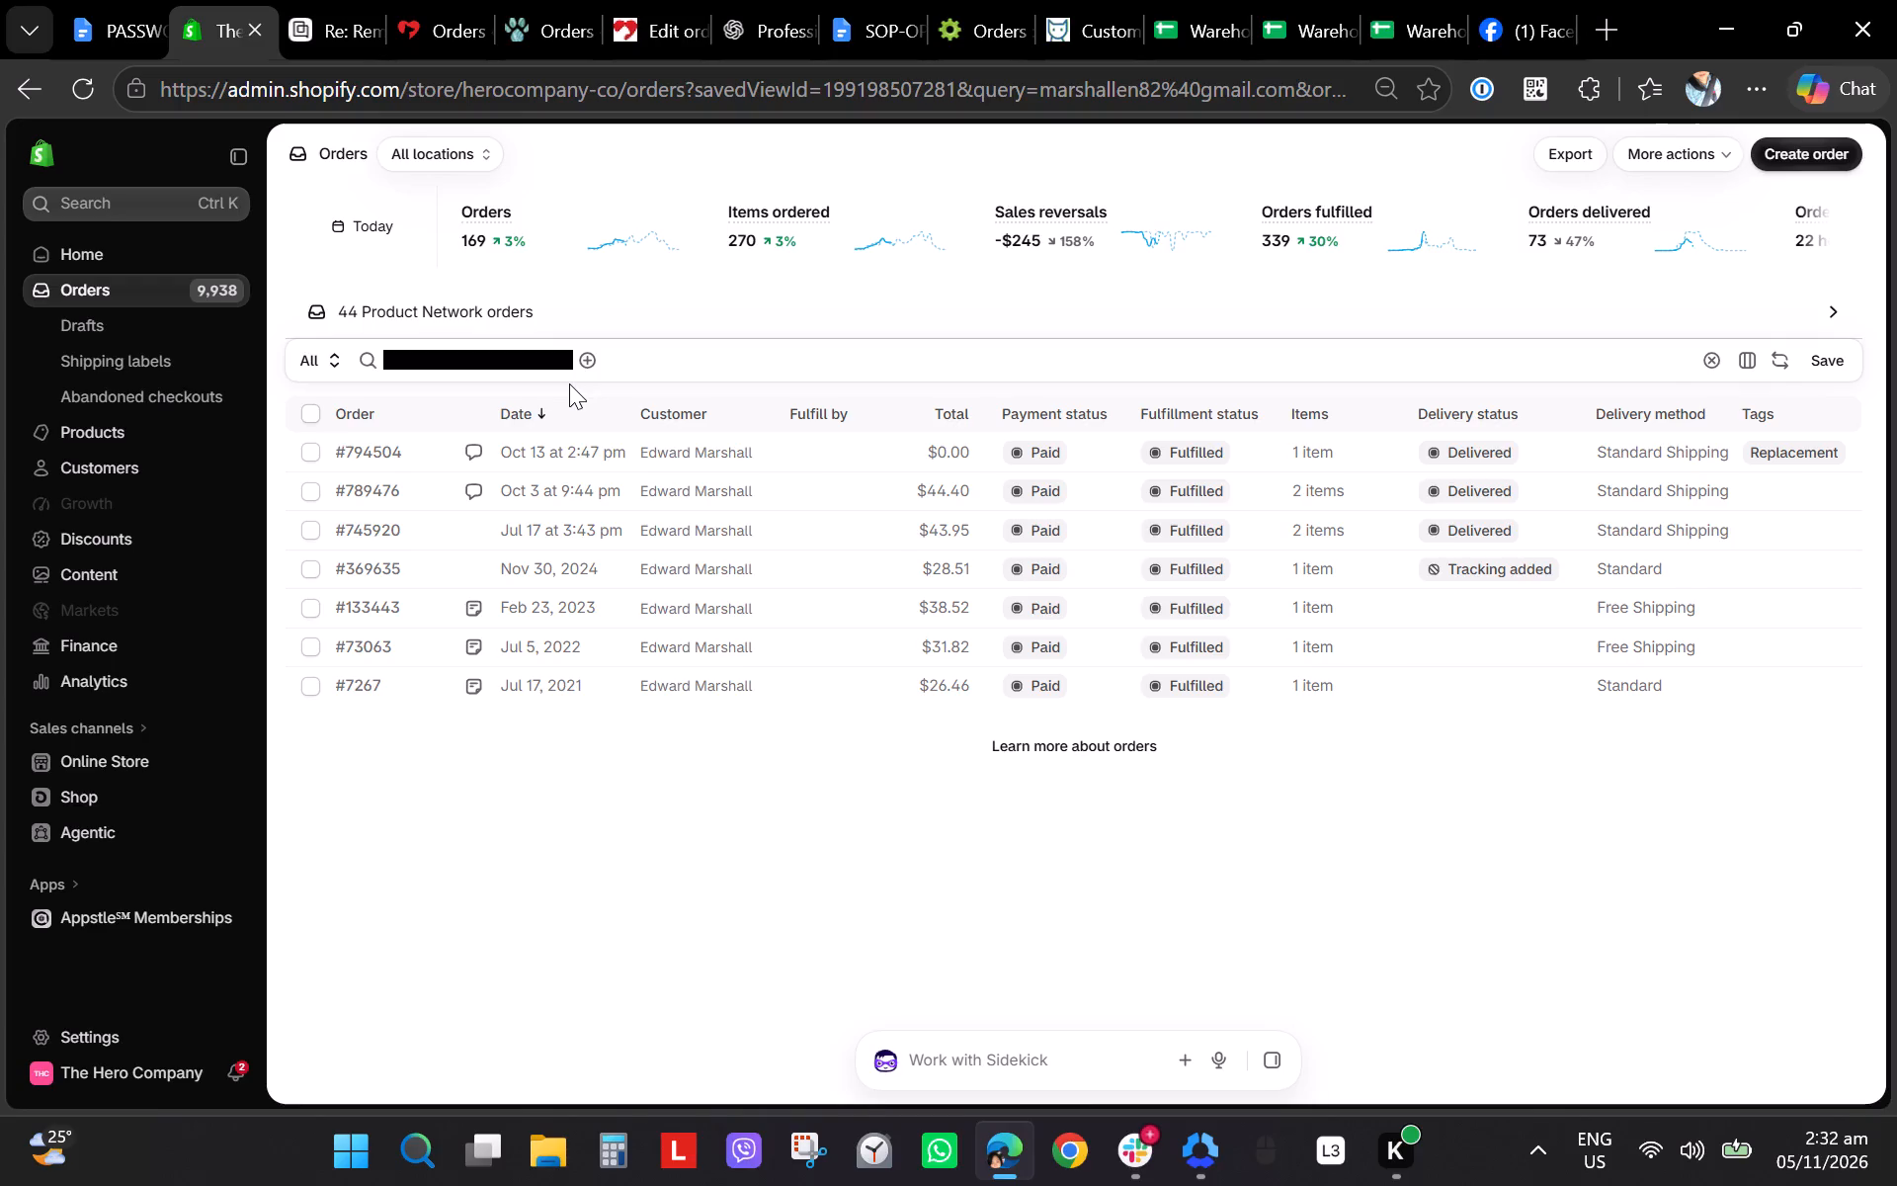
click(385, 455)
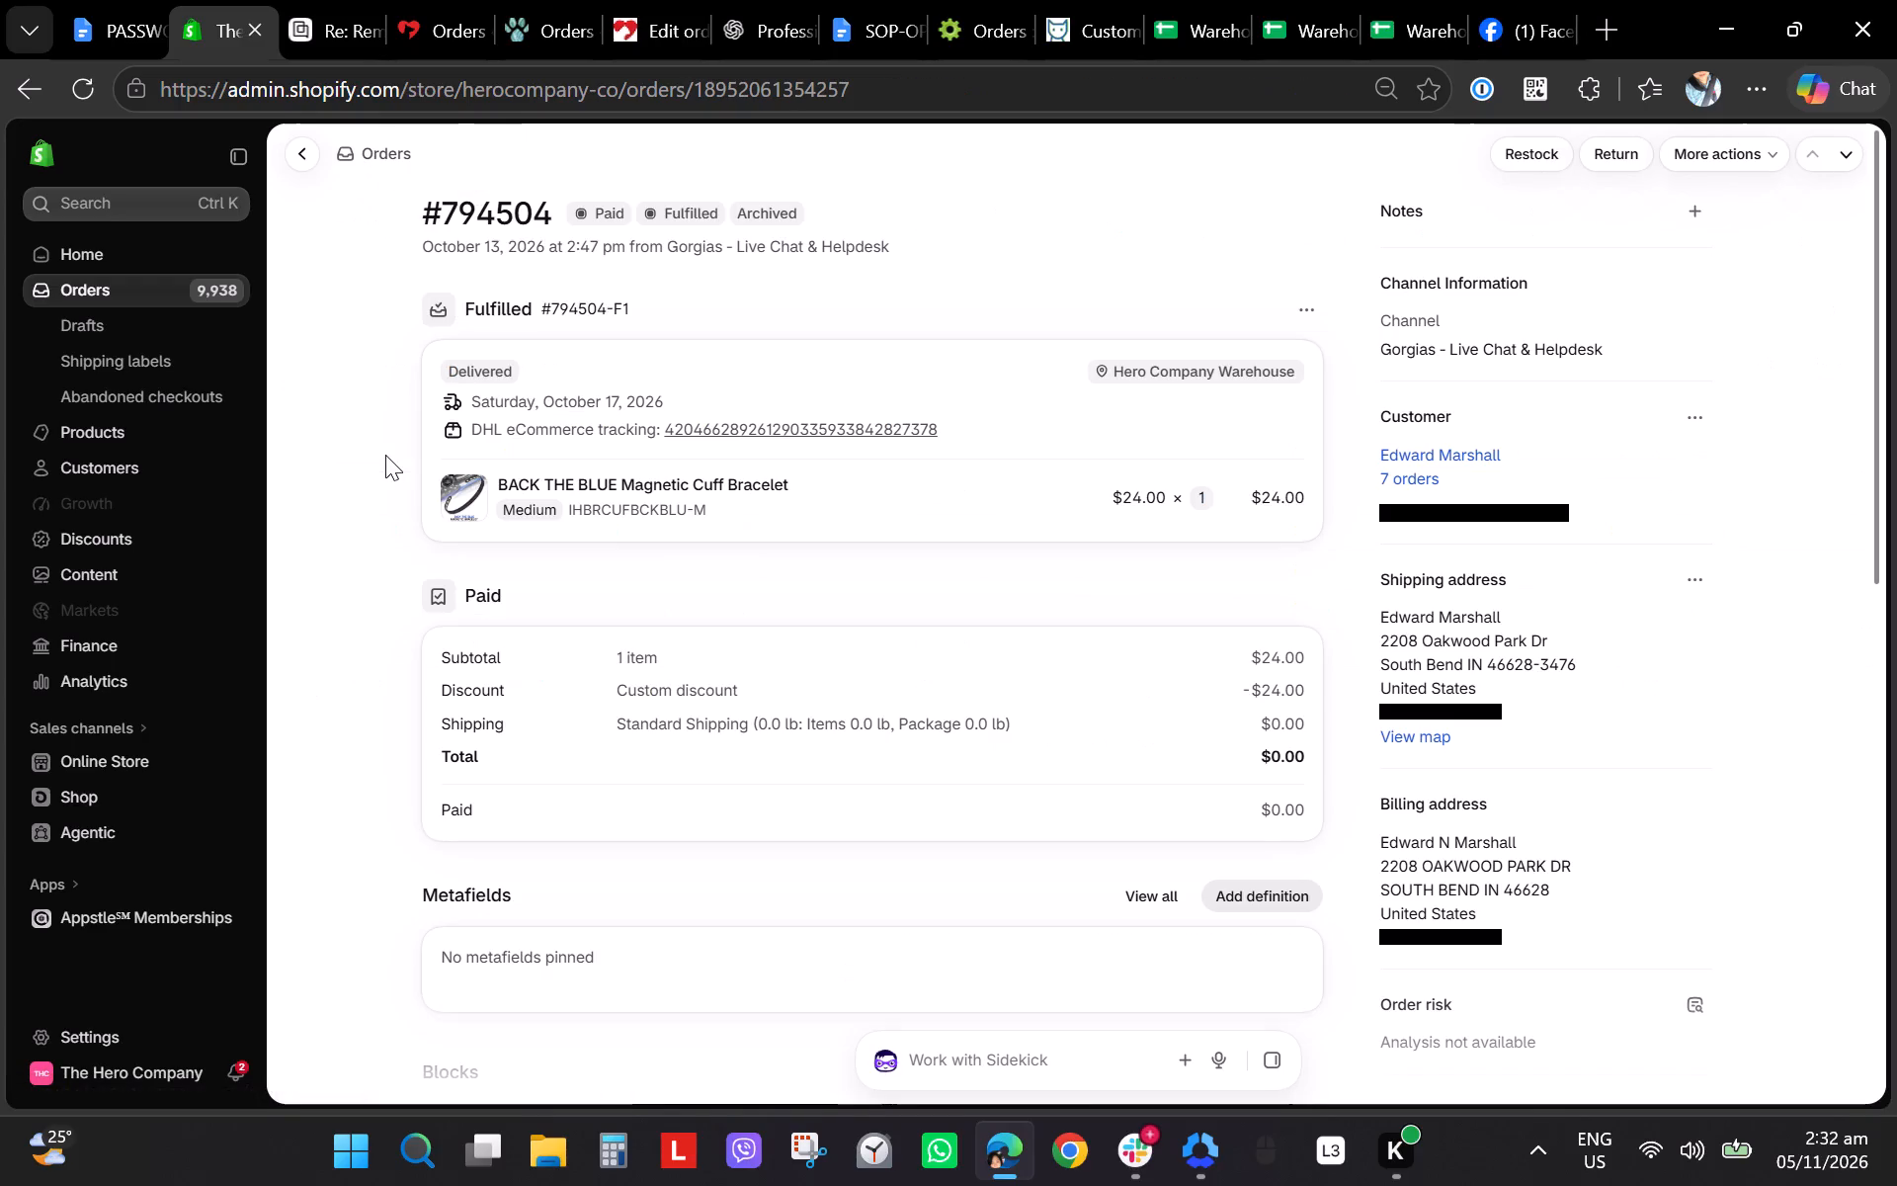
click(345, 47)
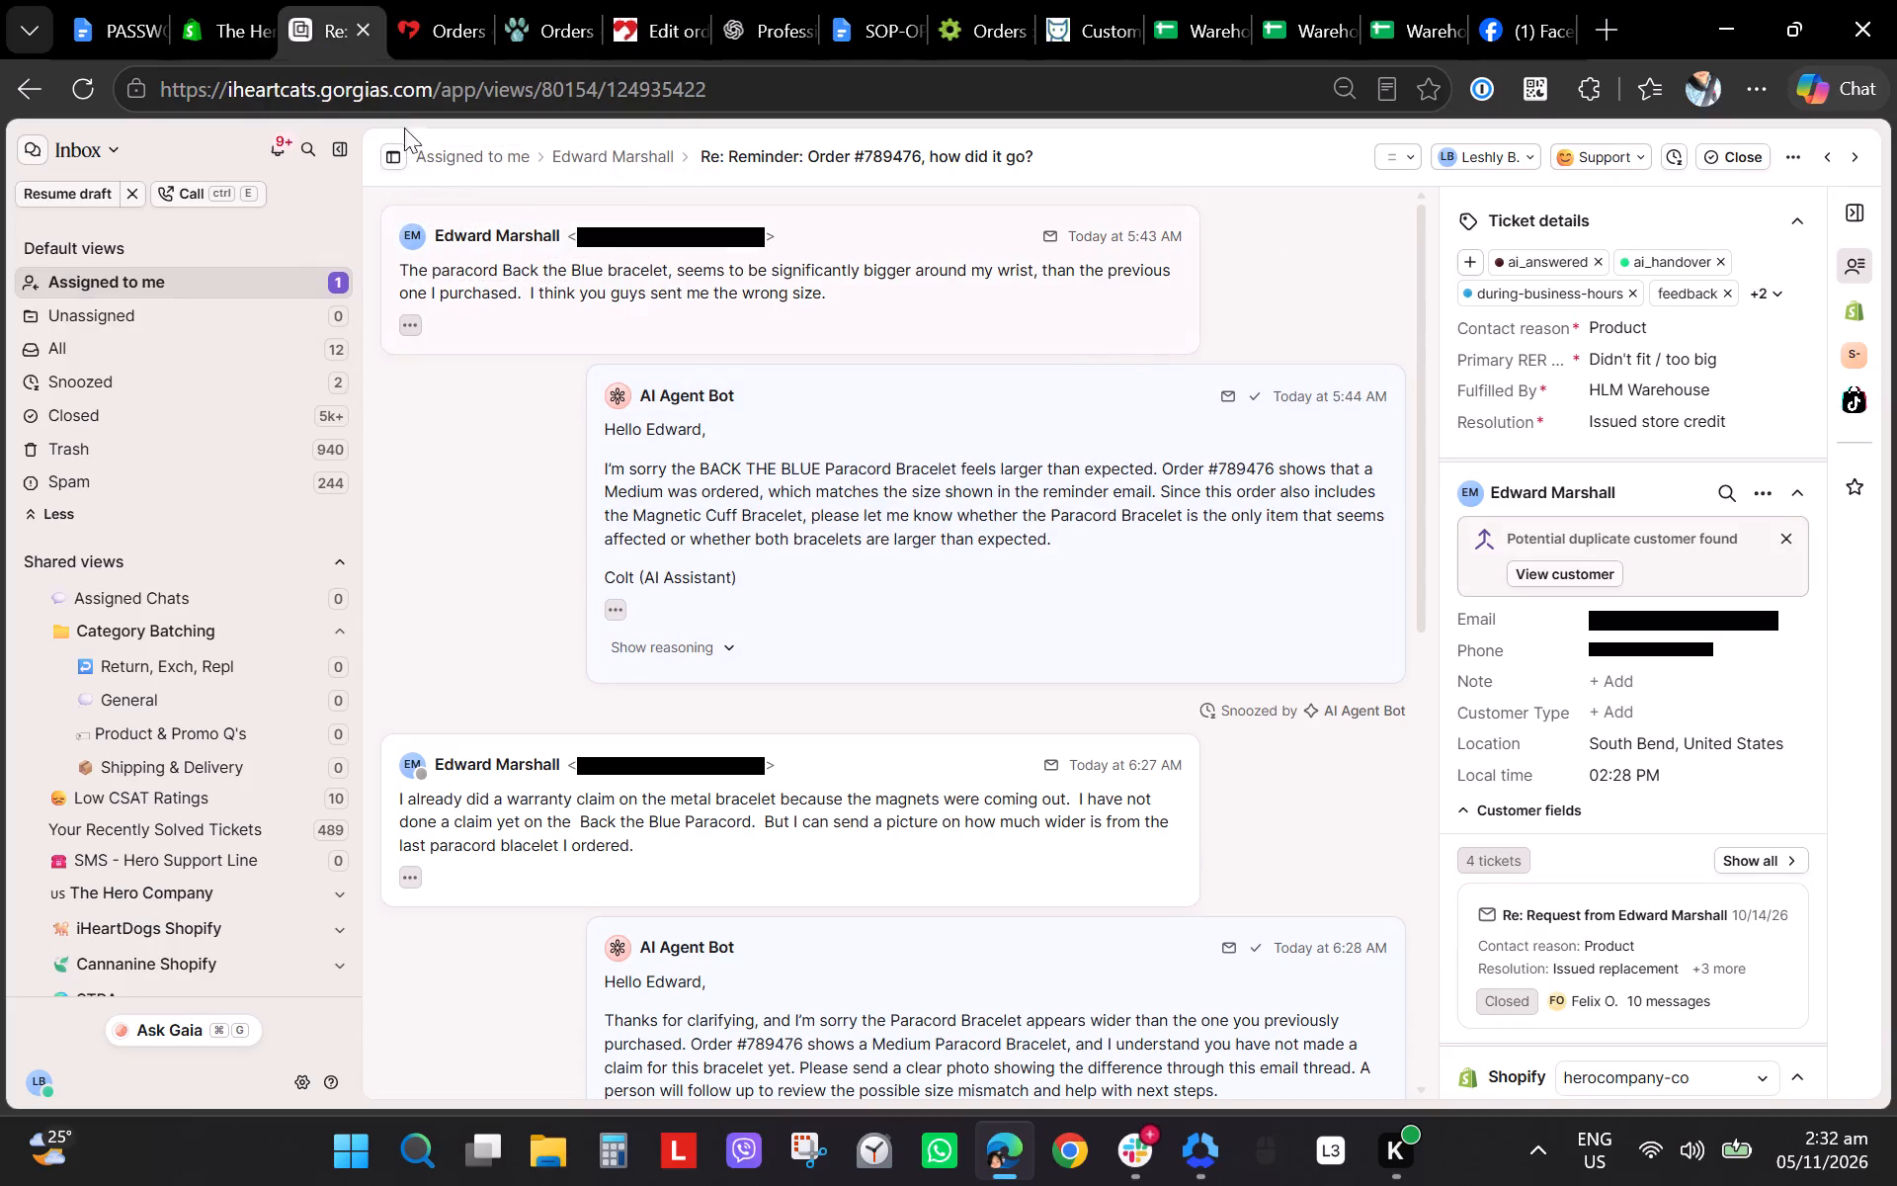
click(234, 16)
click(36, 94)
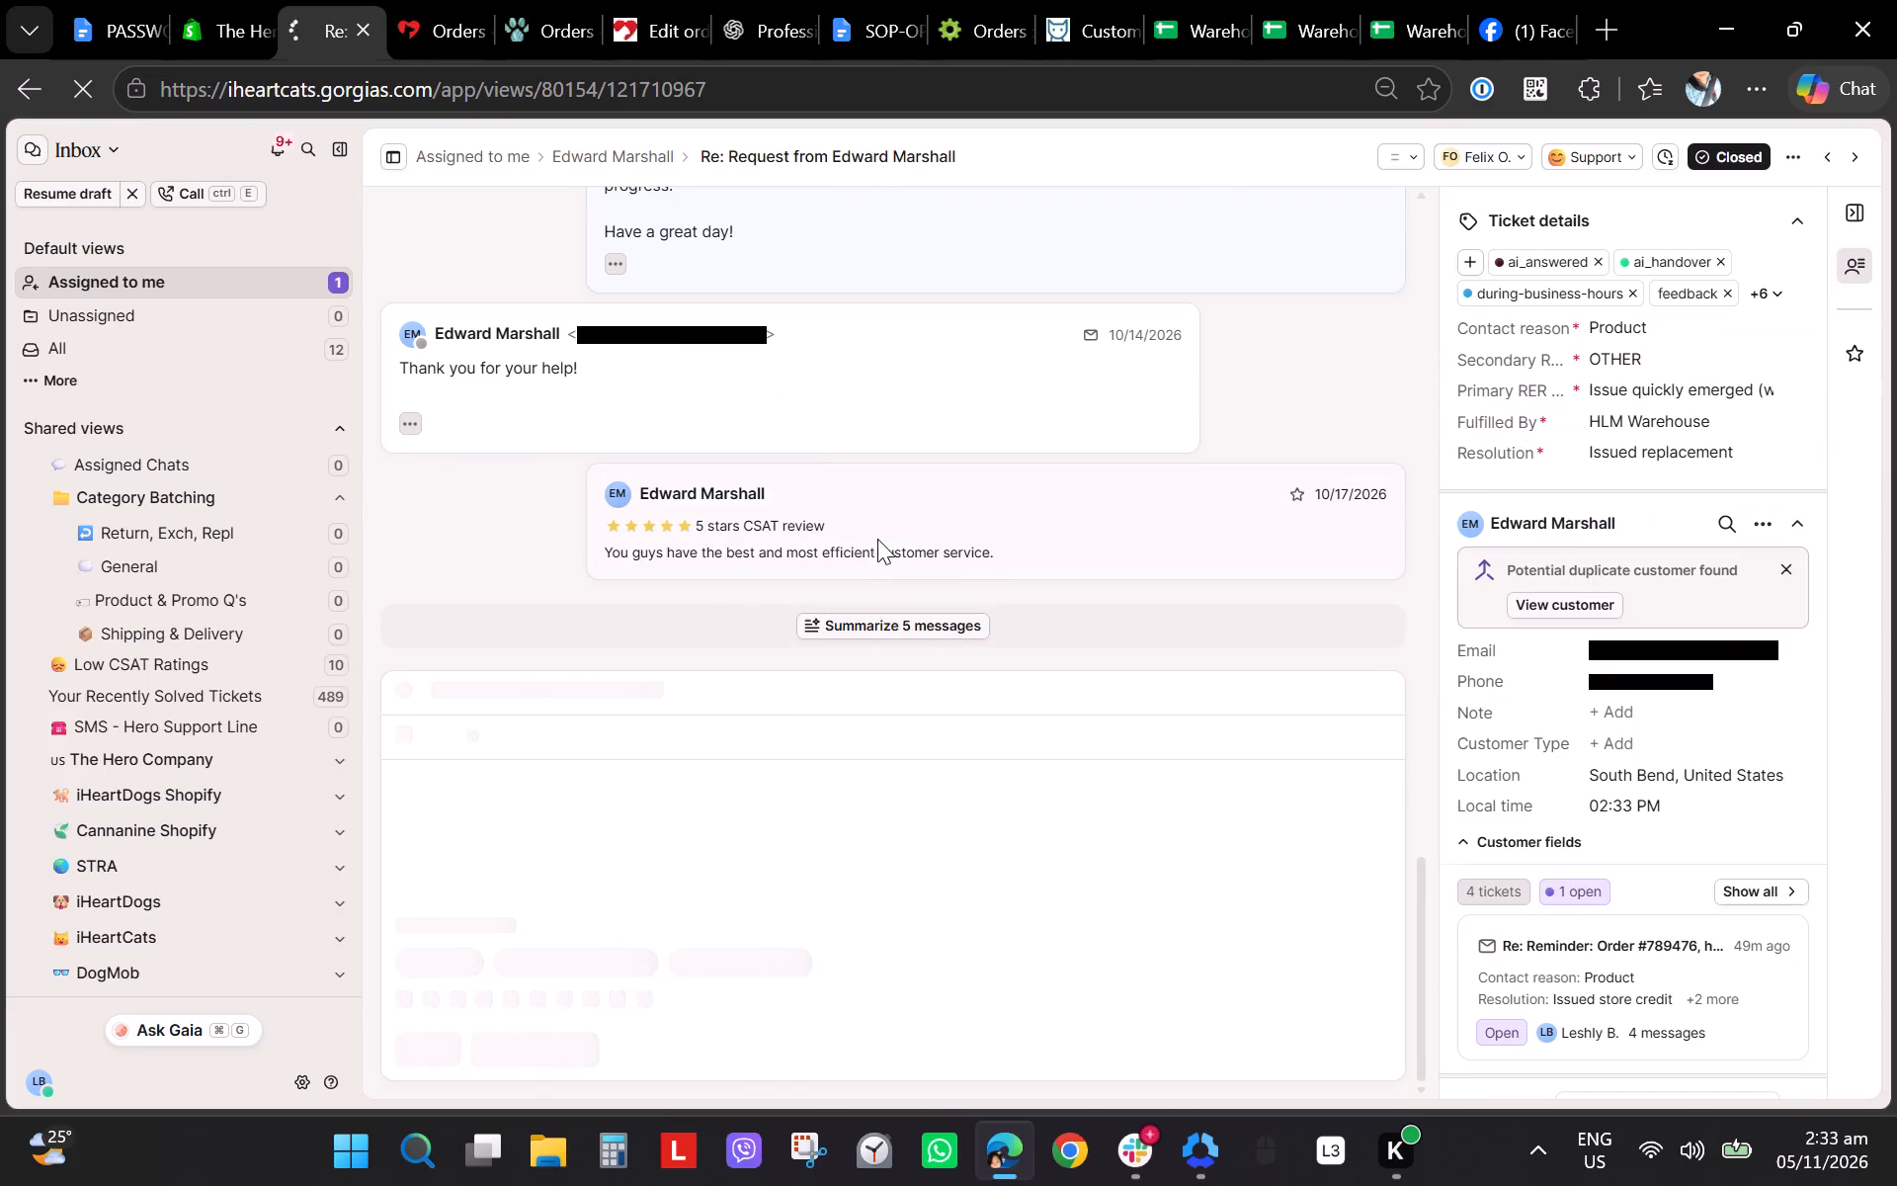
Read through the customer's earlier closed ticket about defective items, back to its first message.
scroll(884, 543, up, 5)
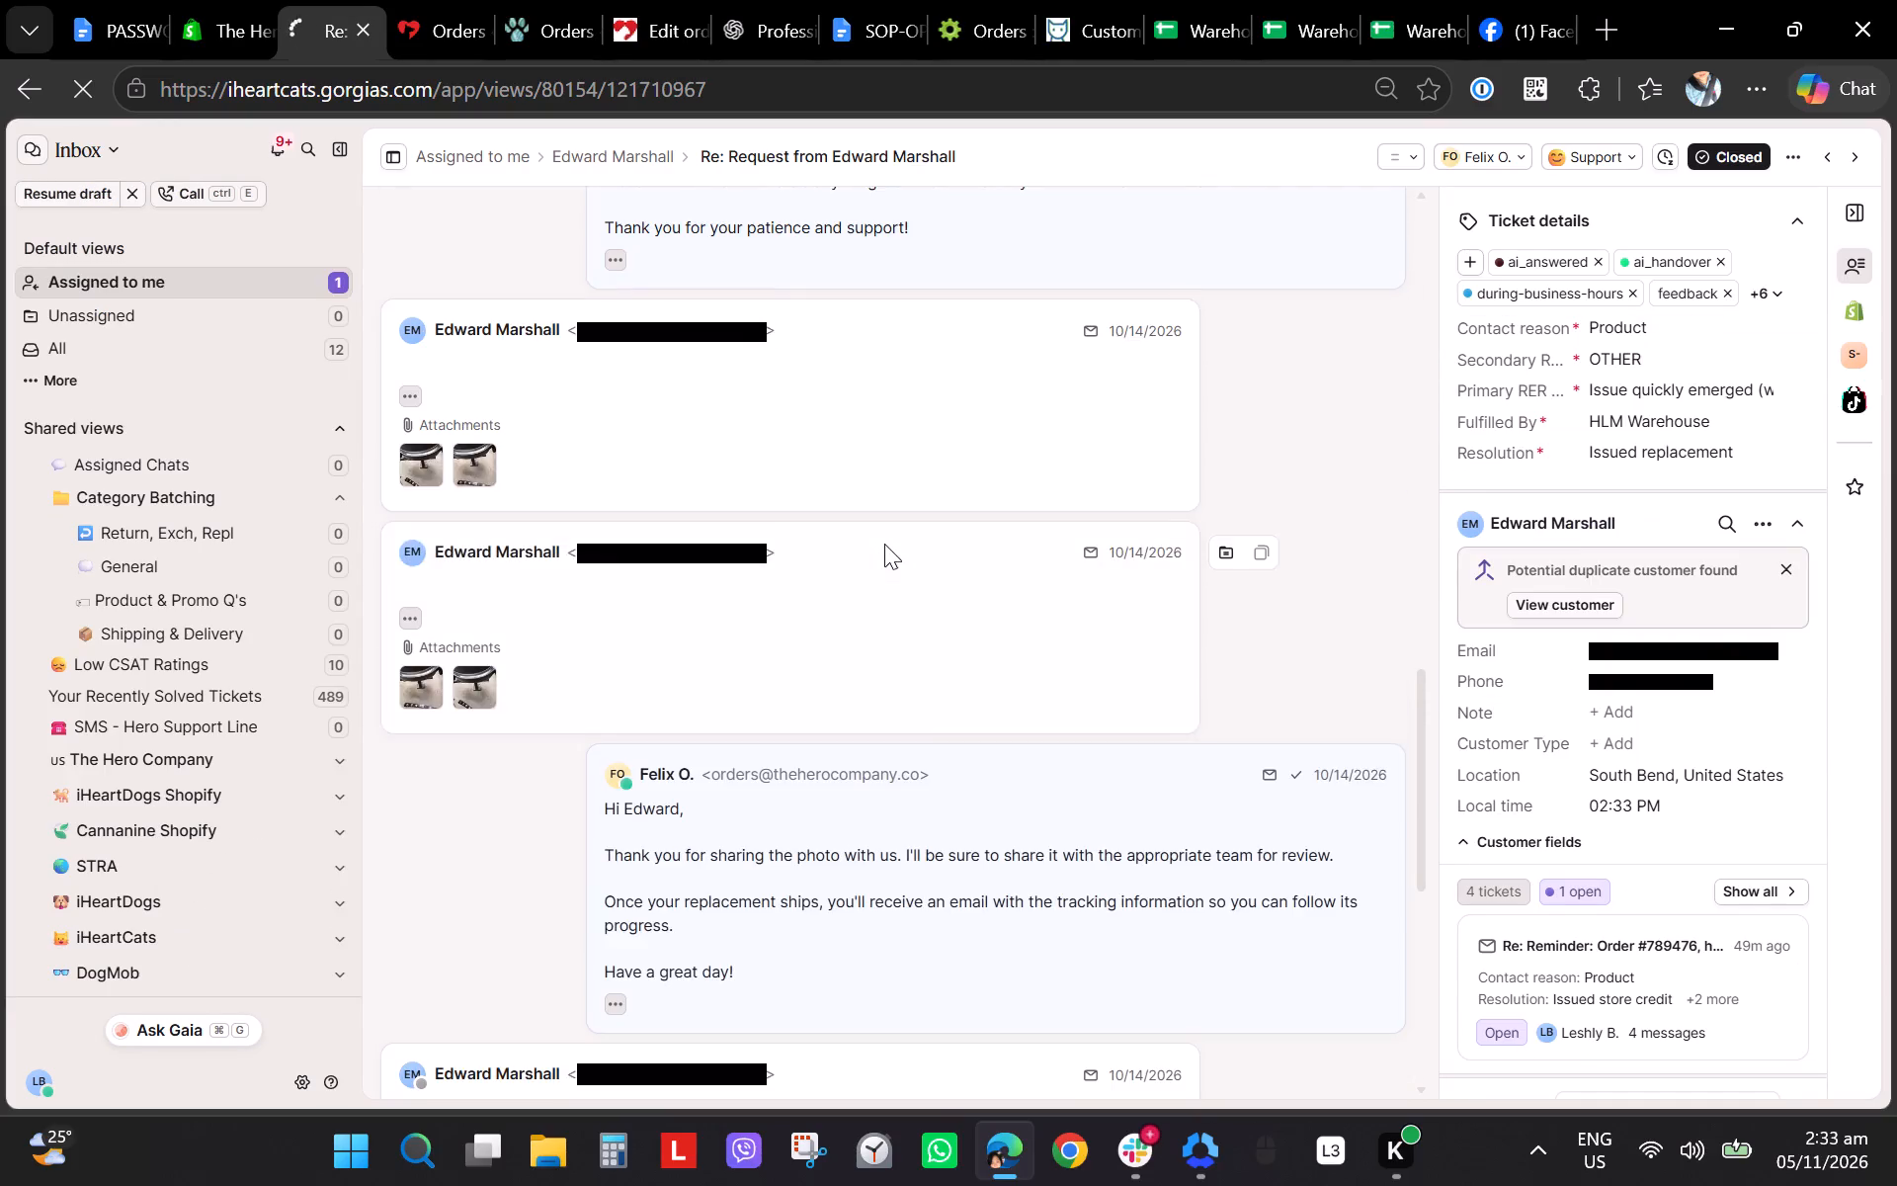
scroll(884, 544, up, 6)
scroll(884, 544, down, 2)
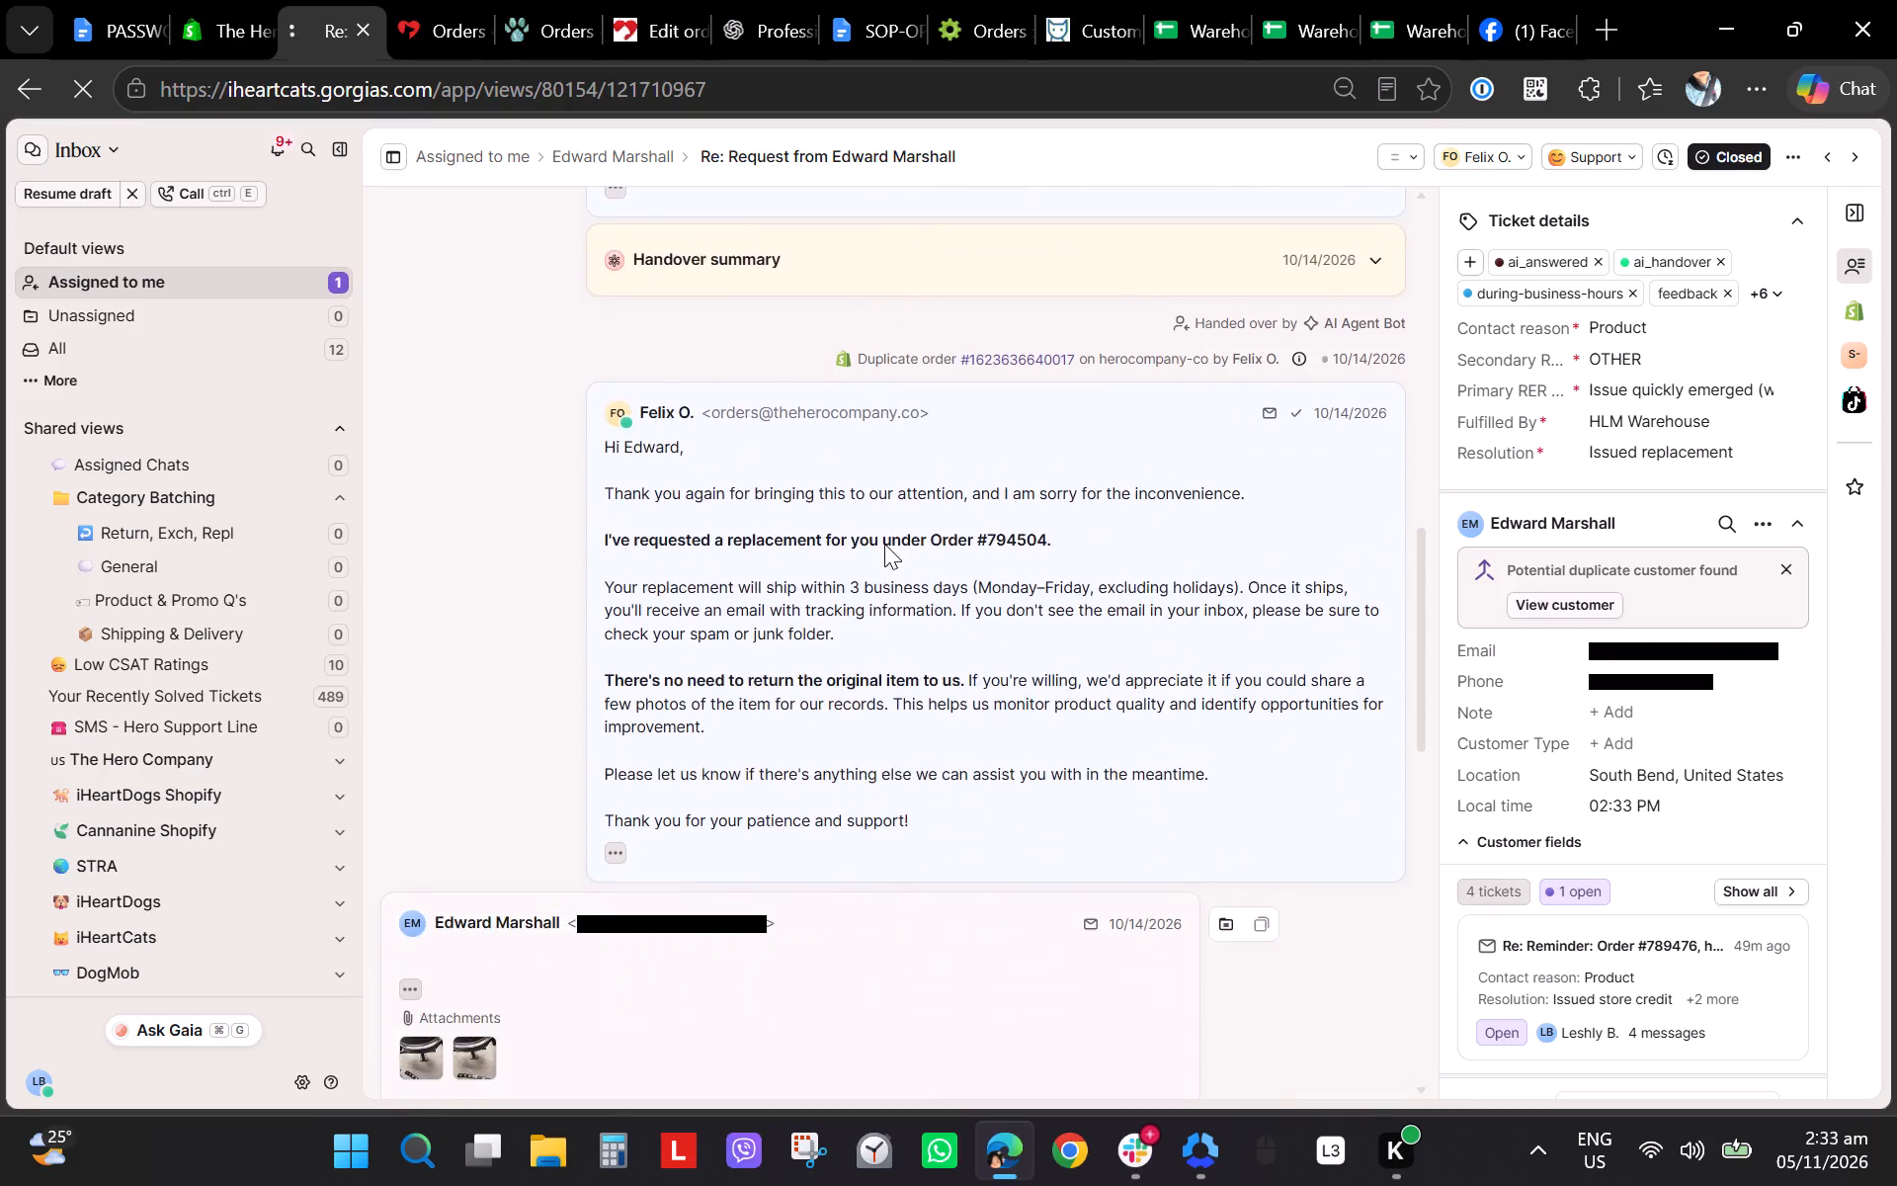
scroll(884, 544, up, 6)
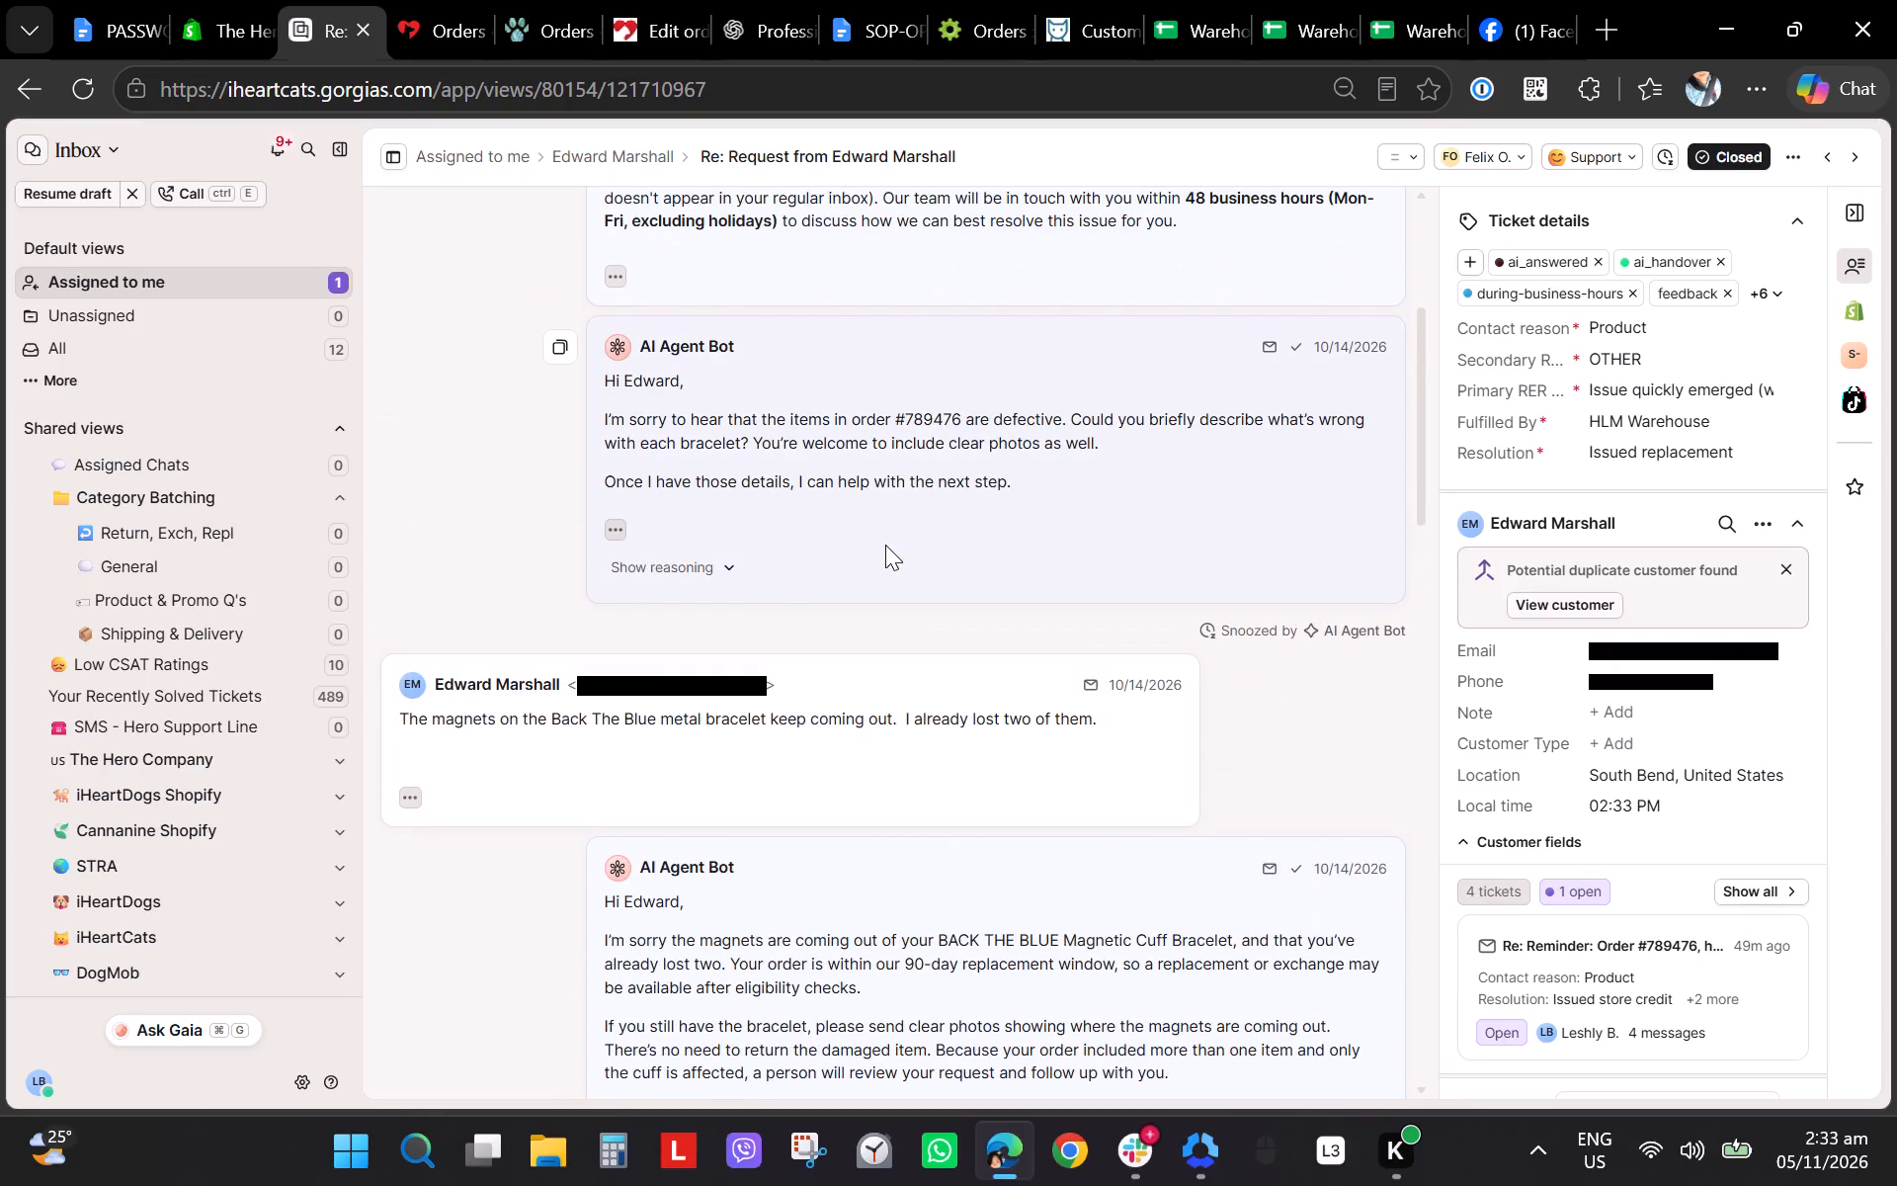
scroll(885, 545, up, 3)
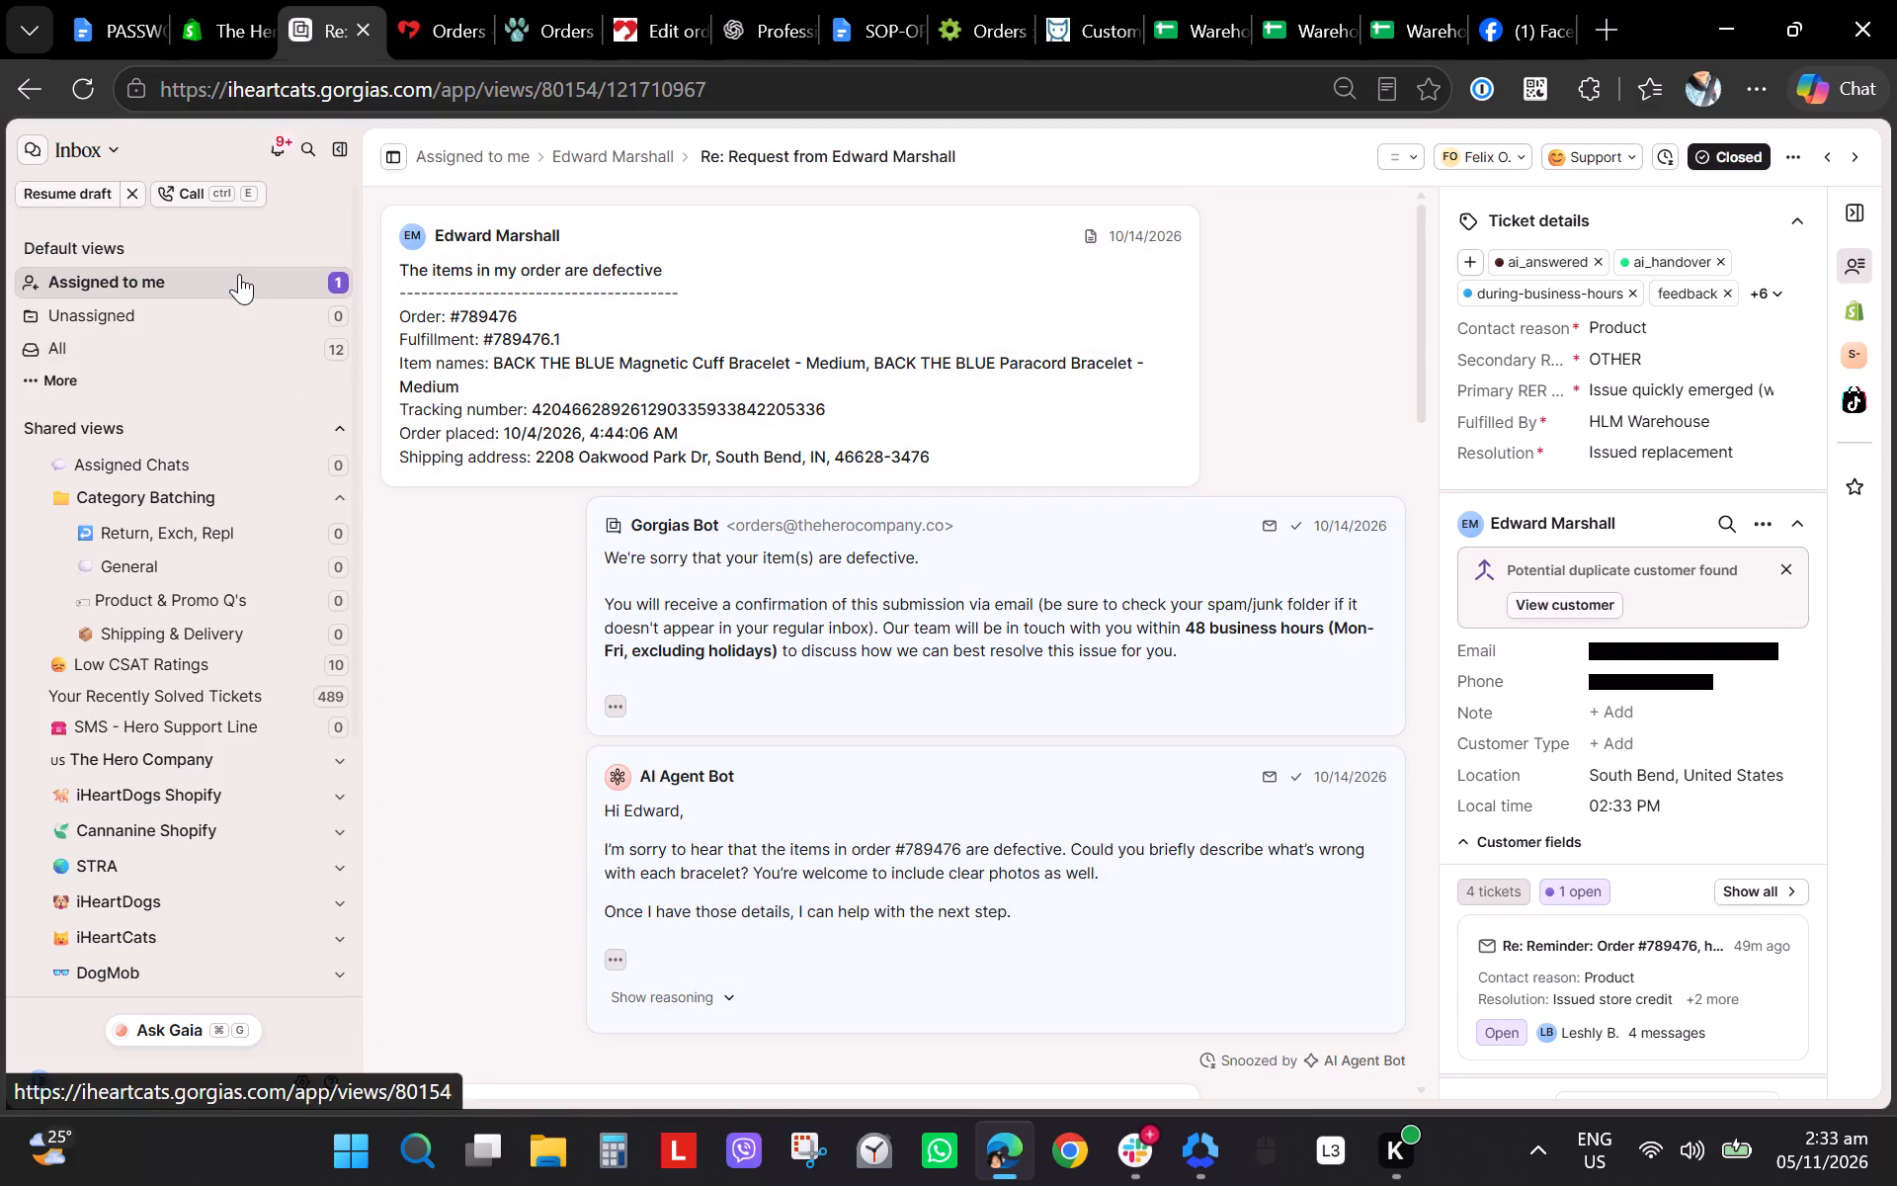
click(239, 274)
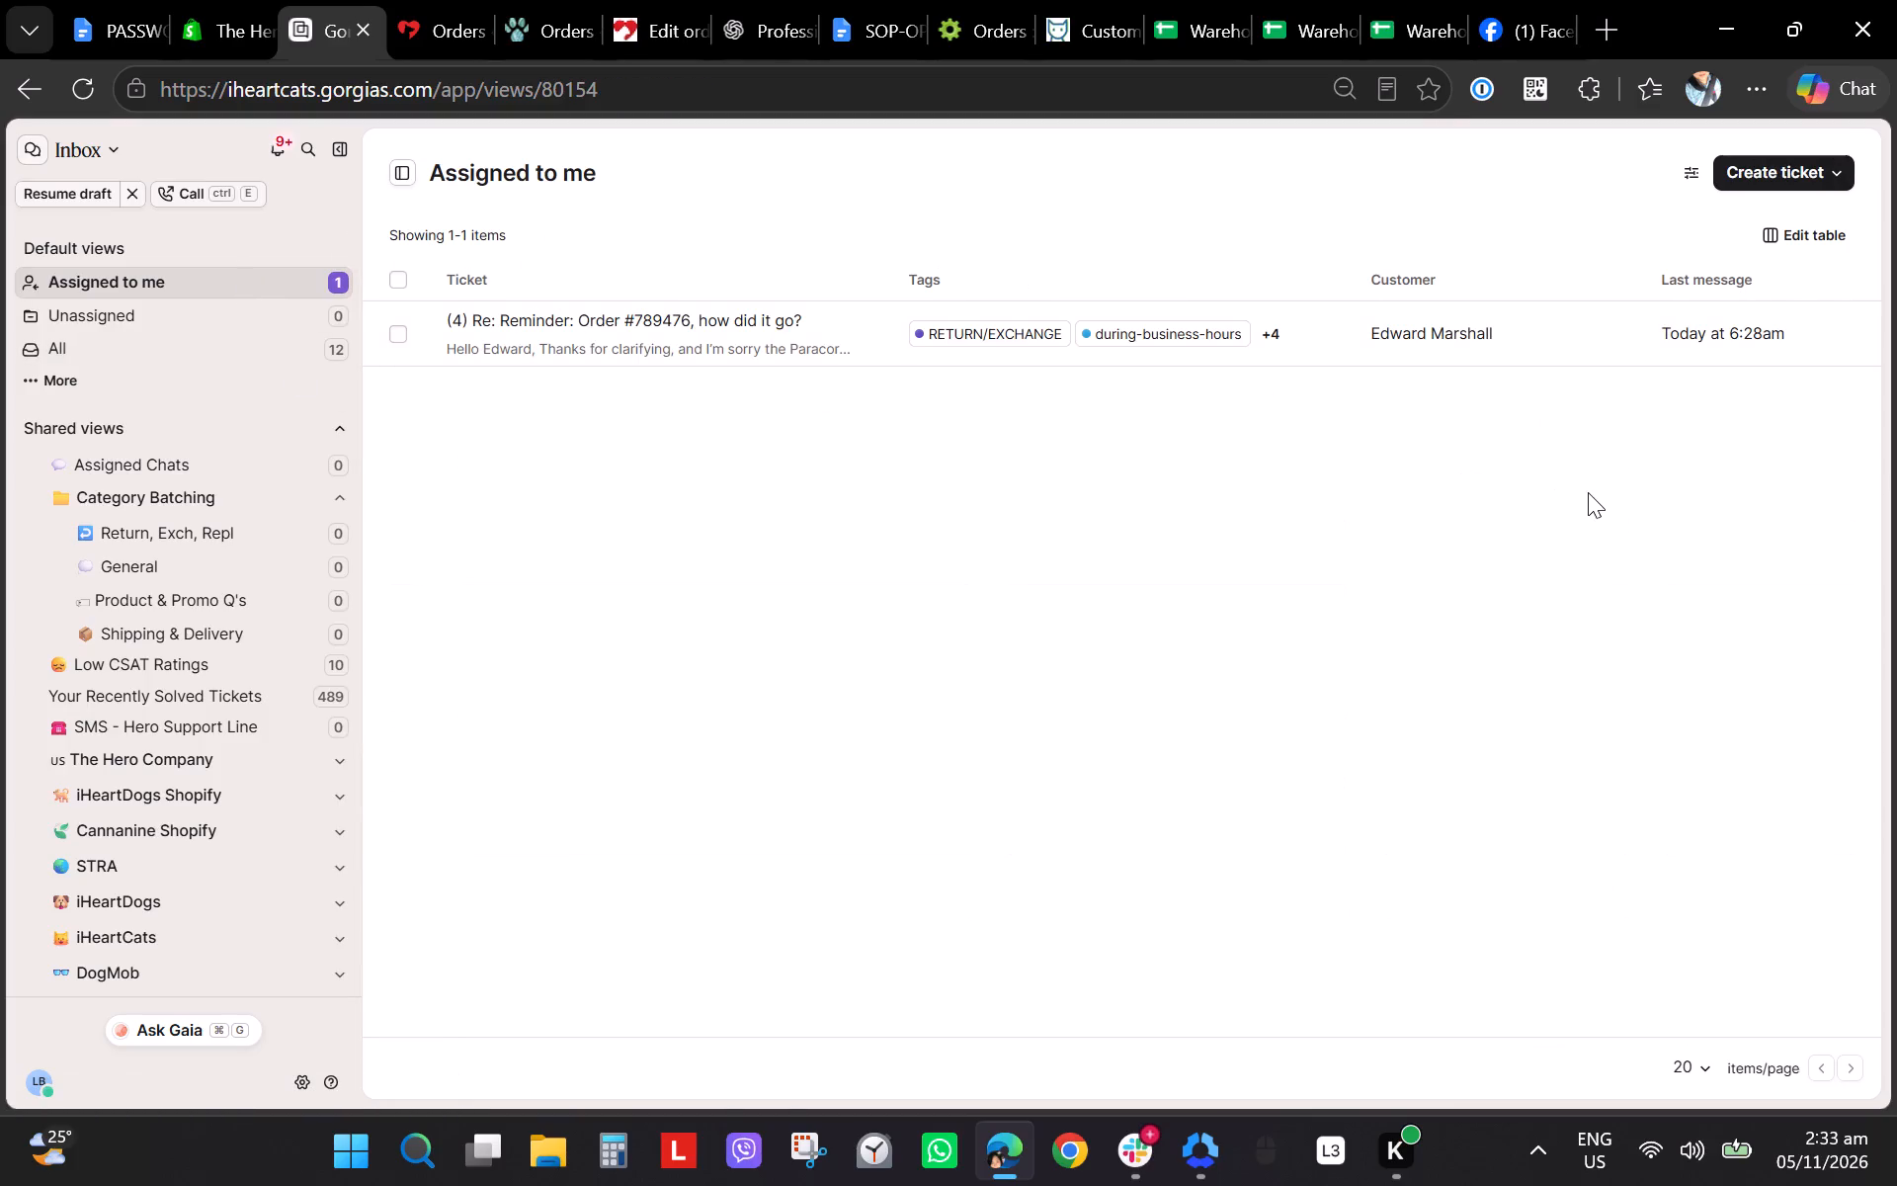
click(821, 342)
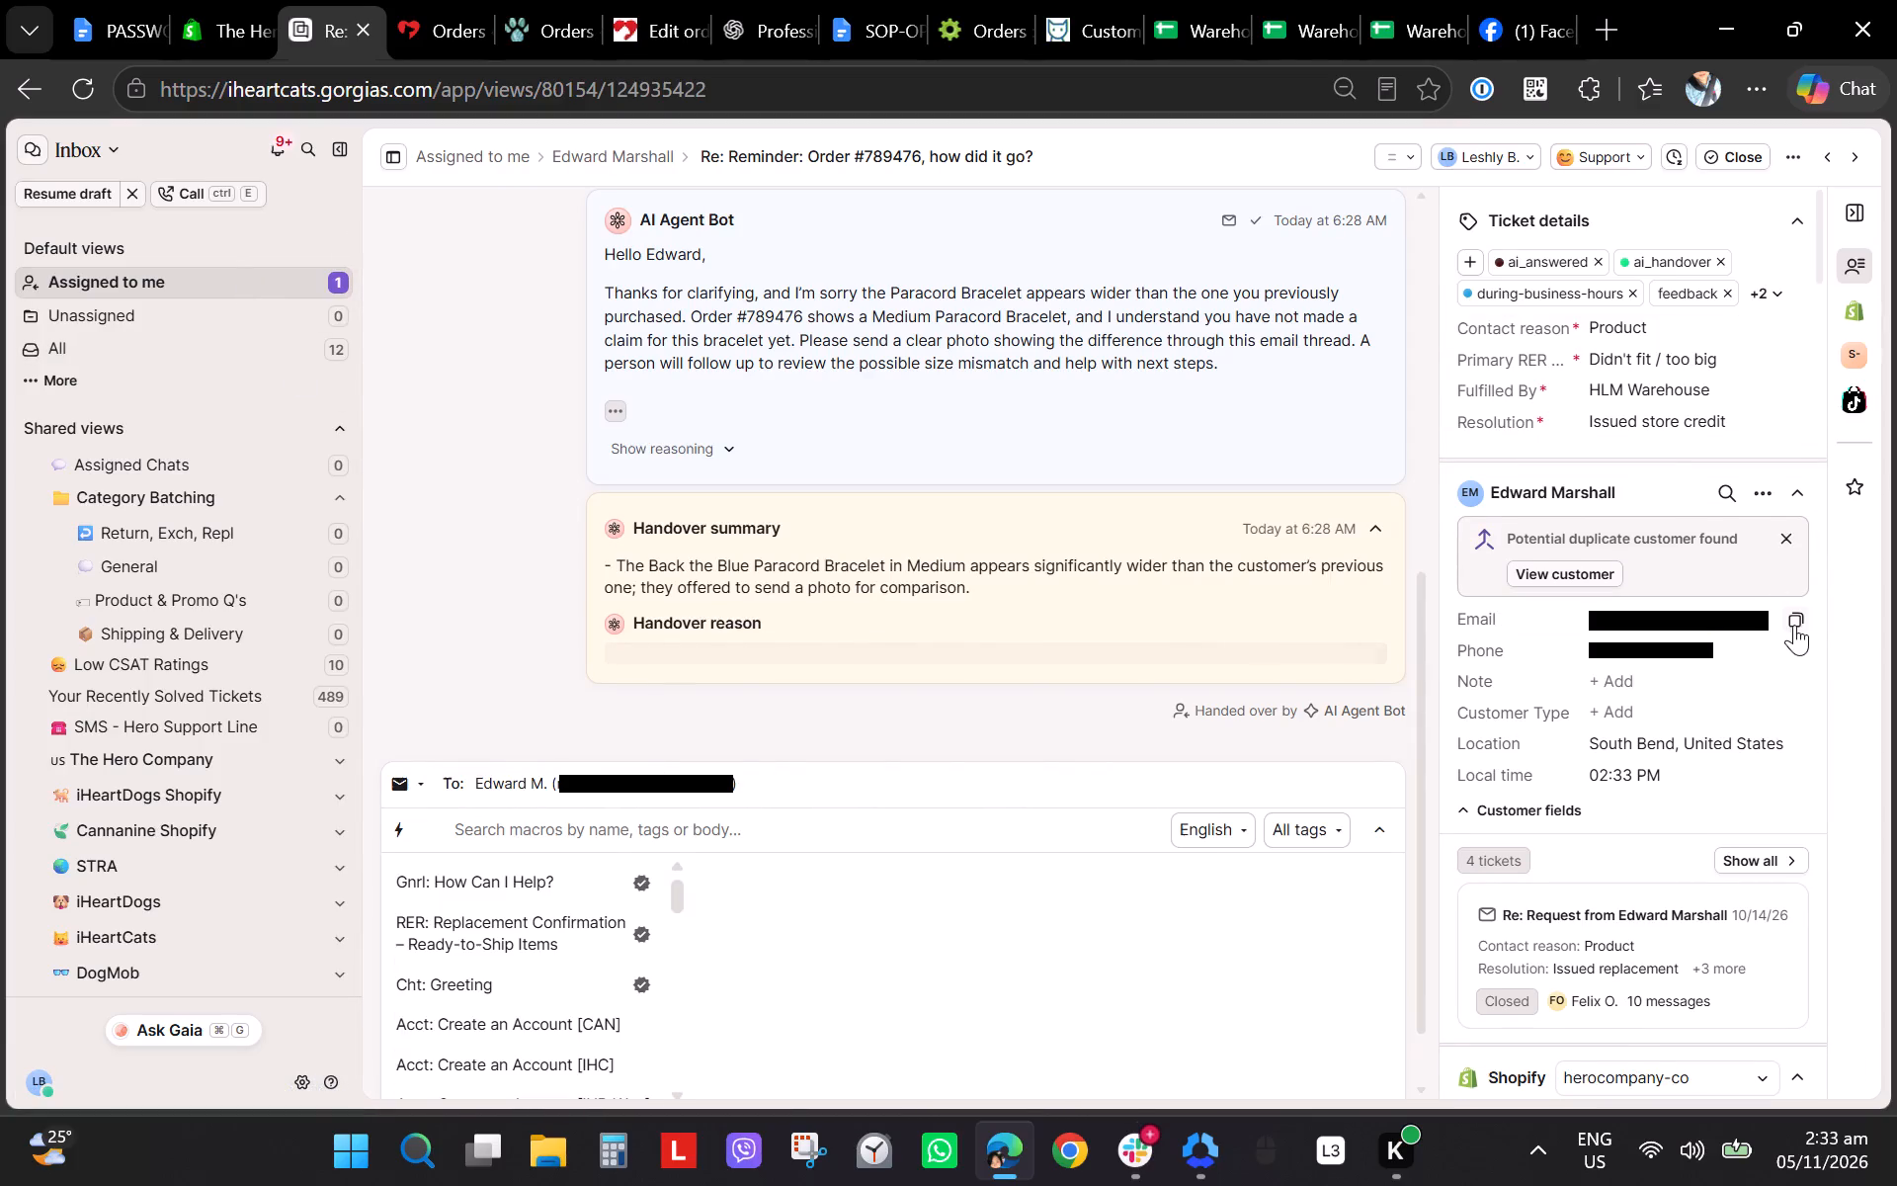
click(1792, 618)
click(229, 54)
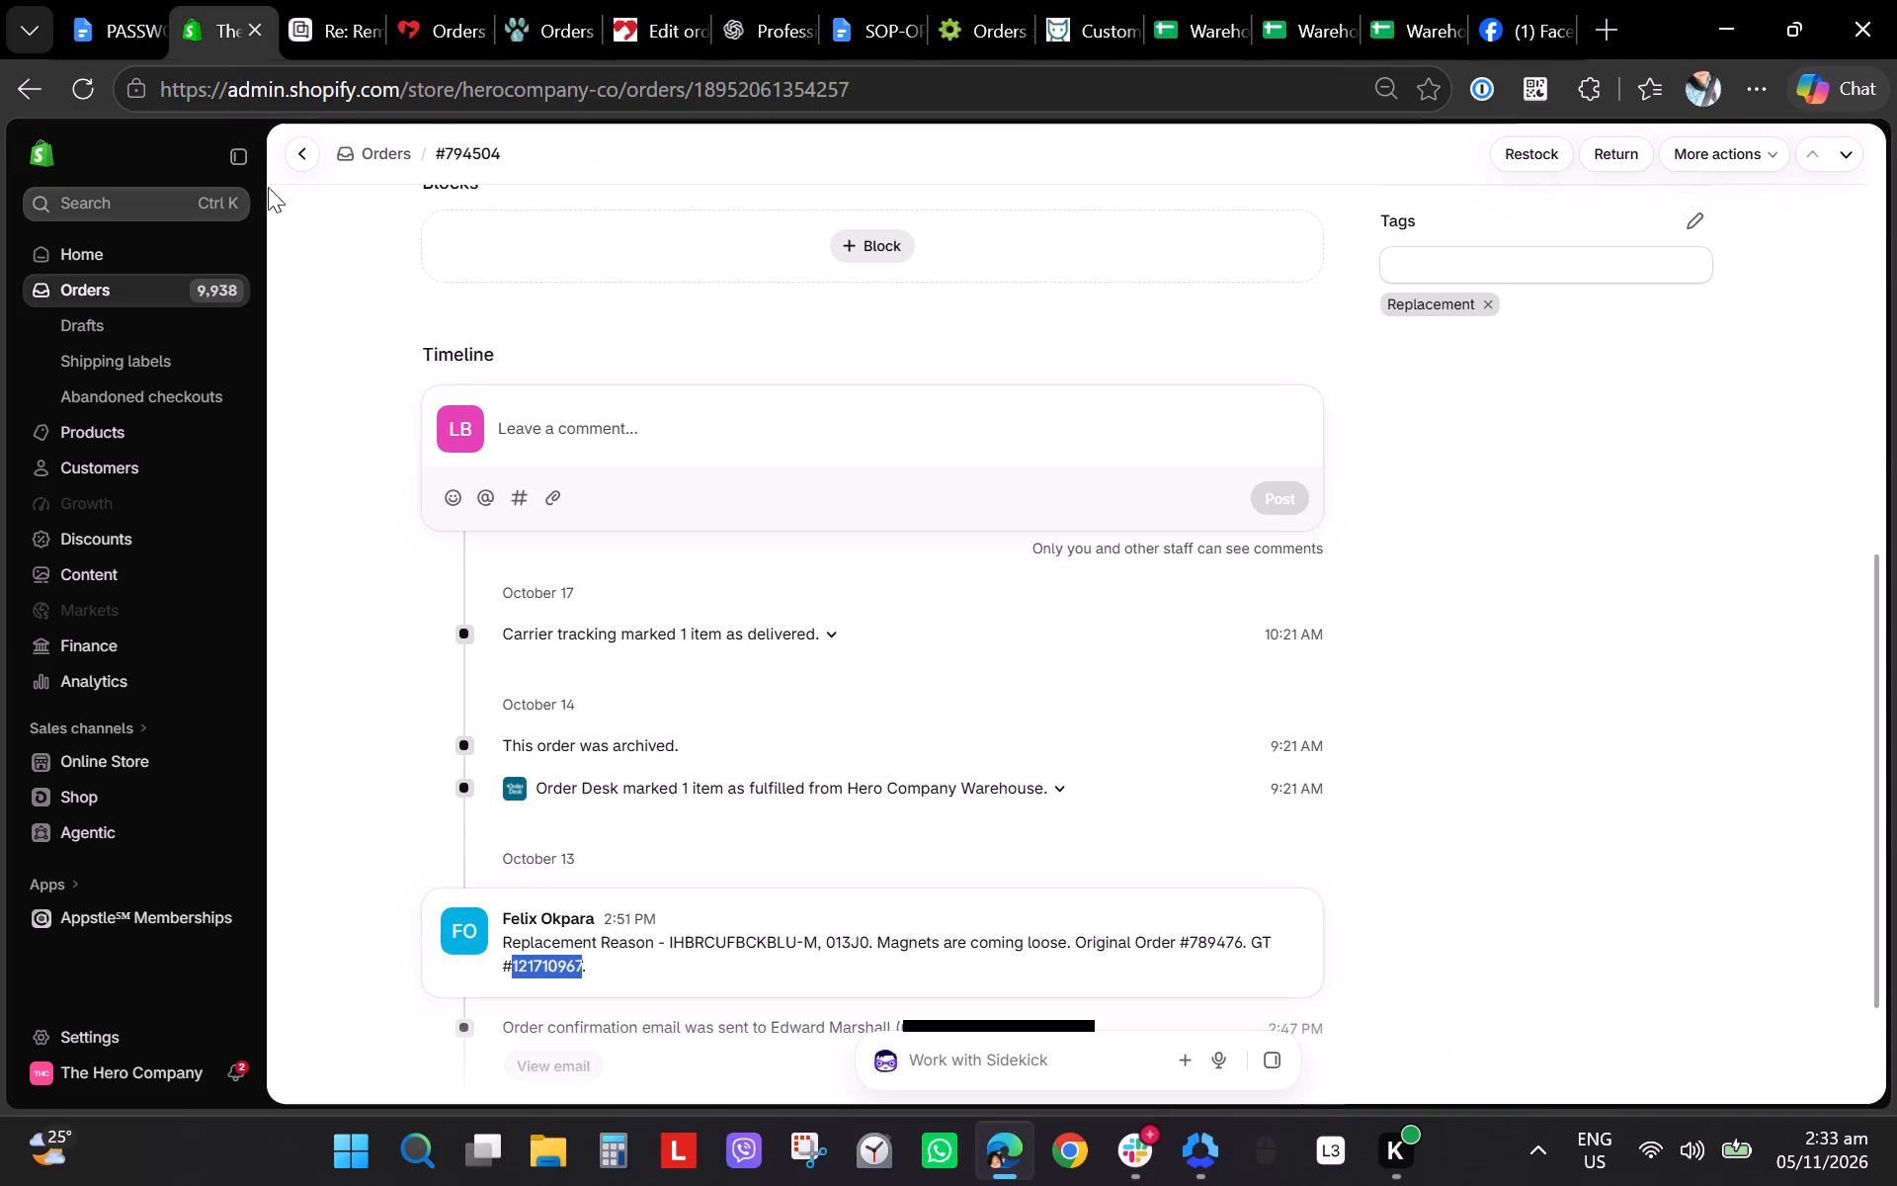
click(150, 299)
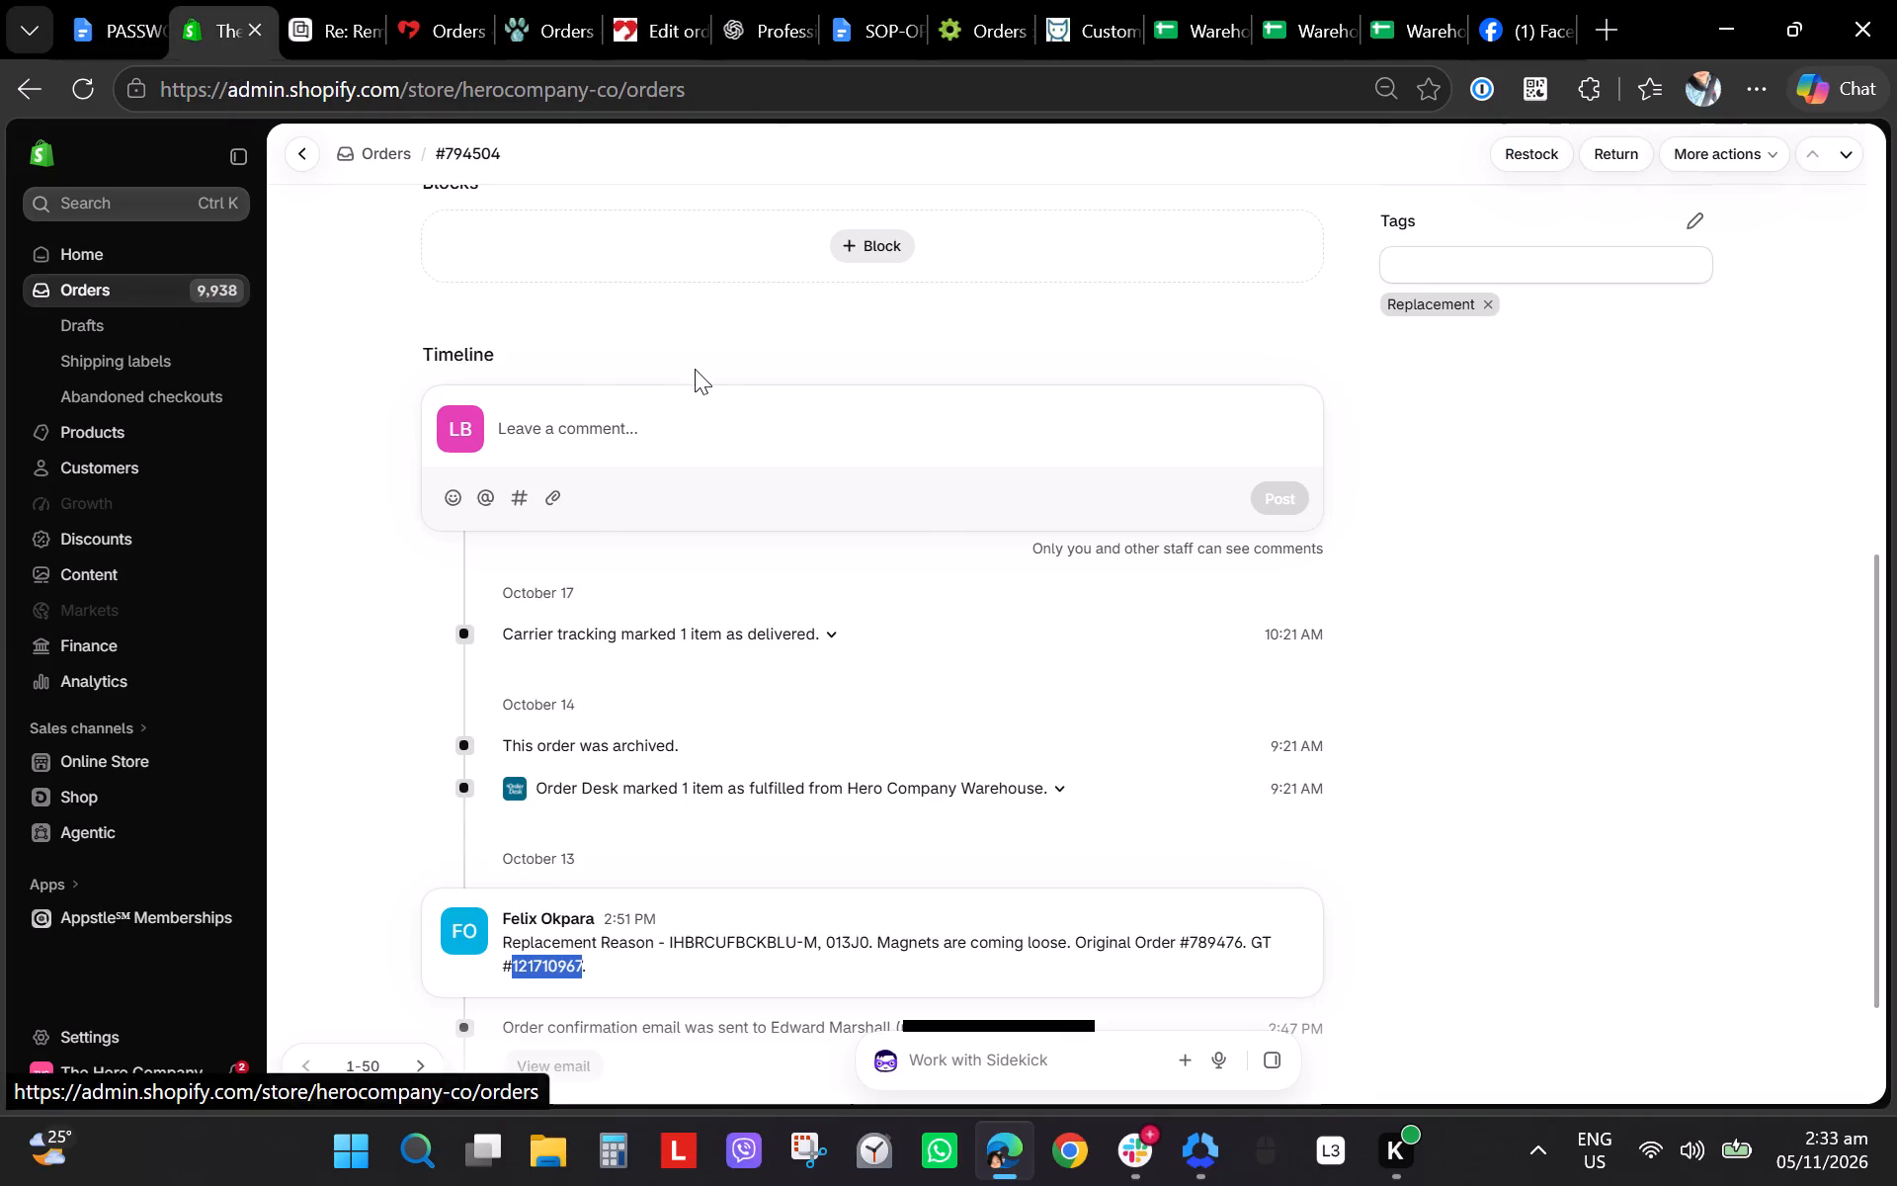
click(690, 369)
key(ctrl+v)
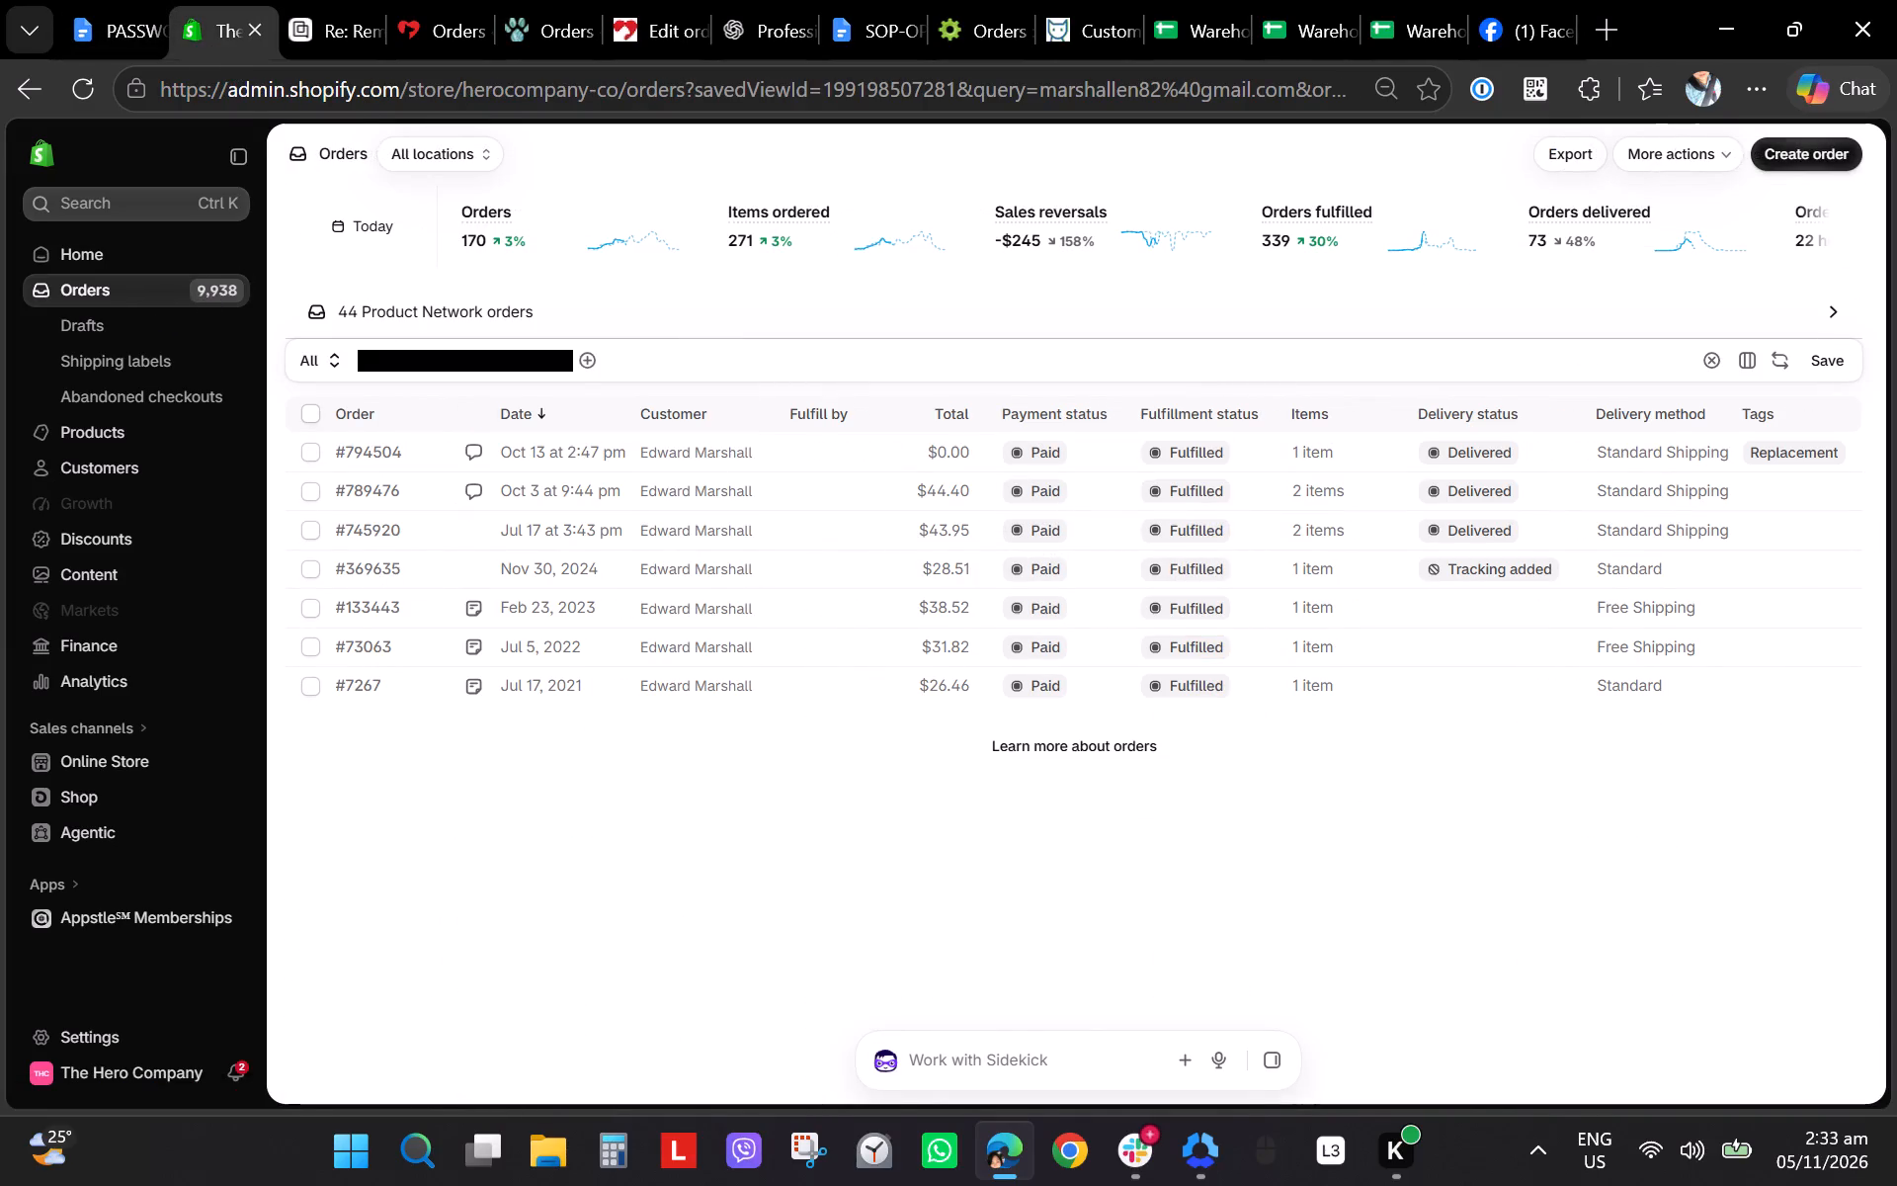
click(386, 499)
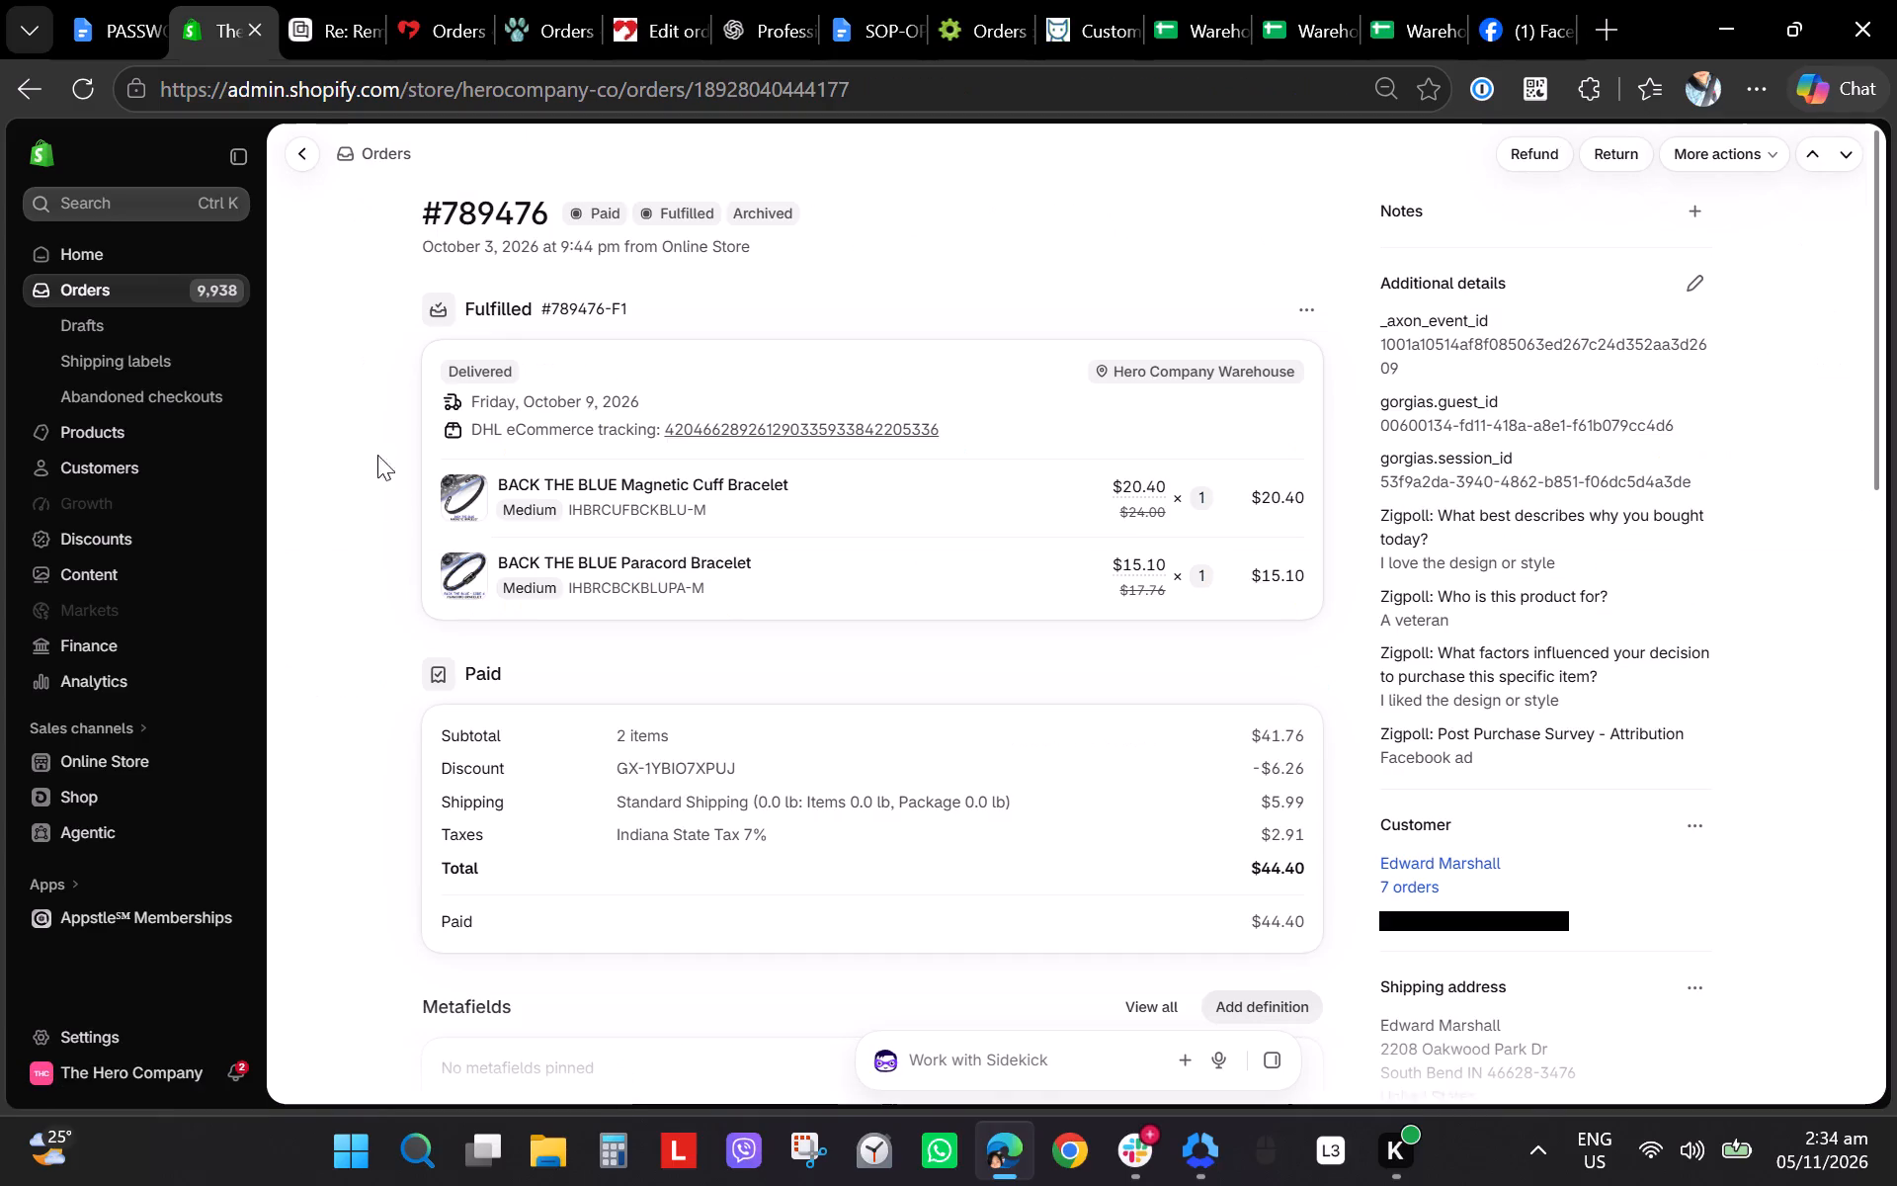
Reread the customer's messages in the Gorgias ticket and set its Resolution to "Information Given".
click(334, 30)
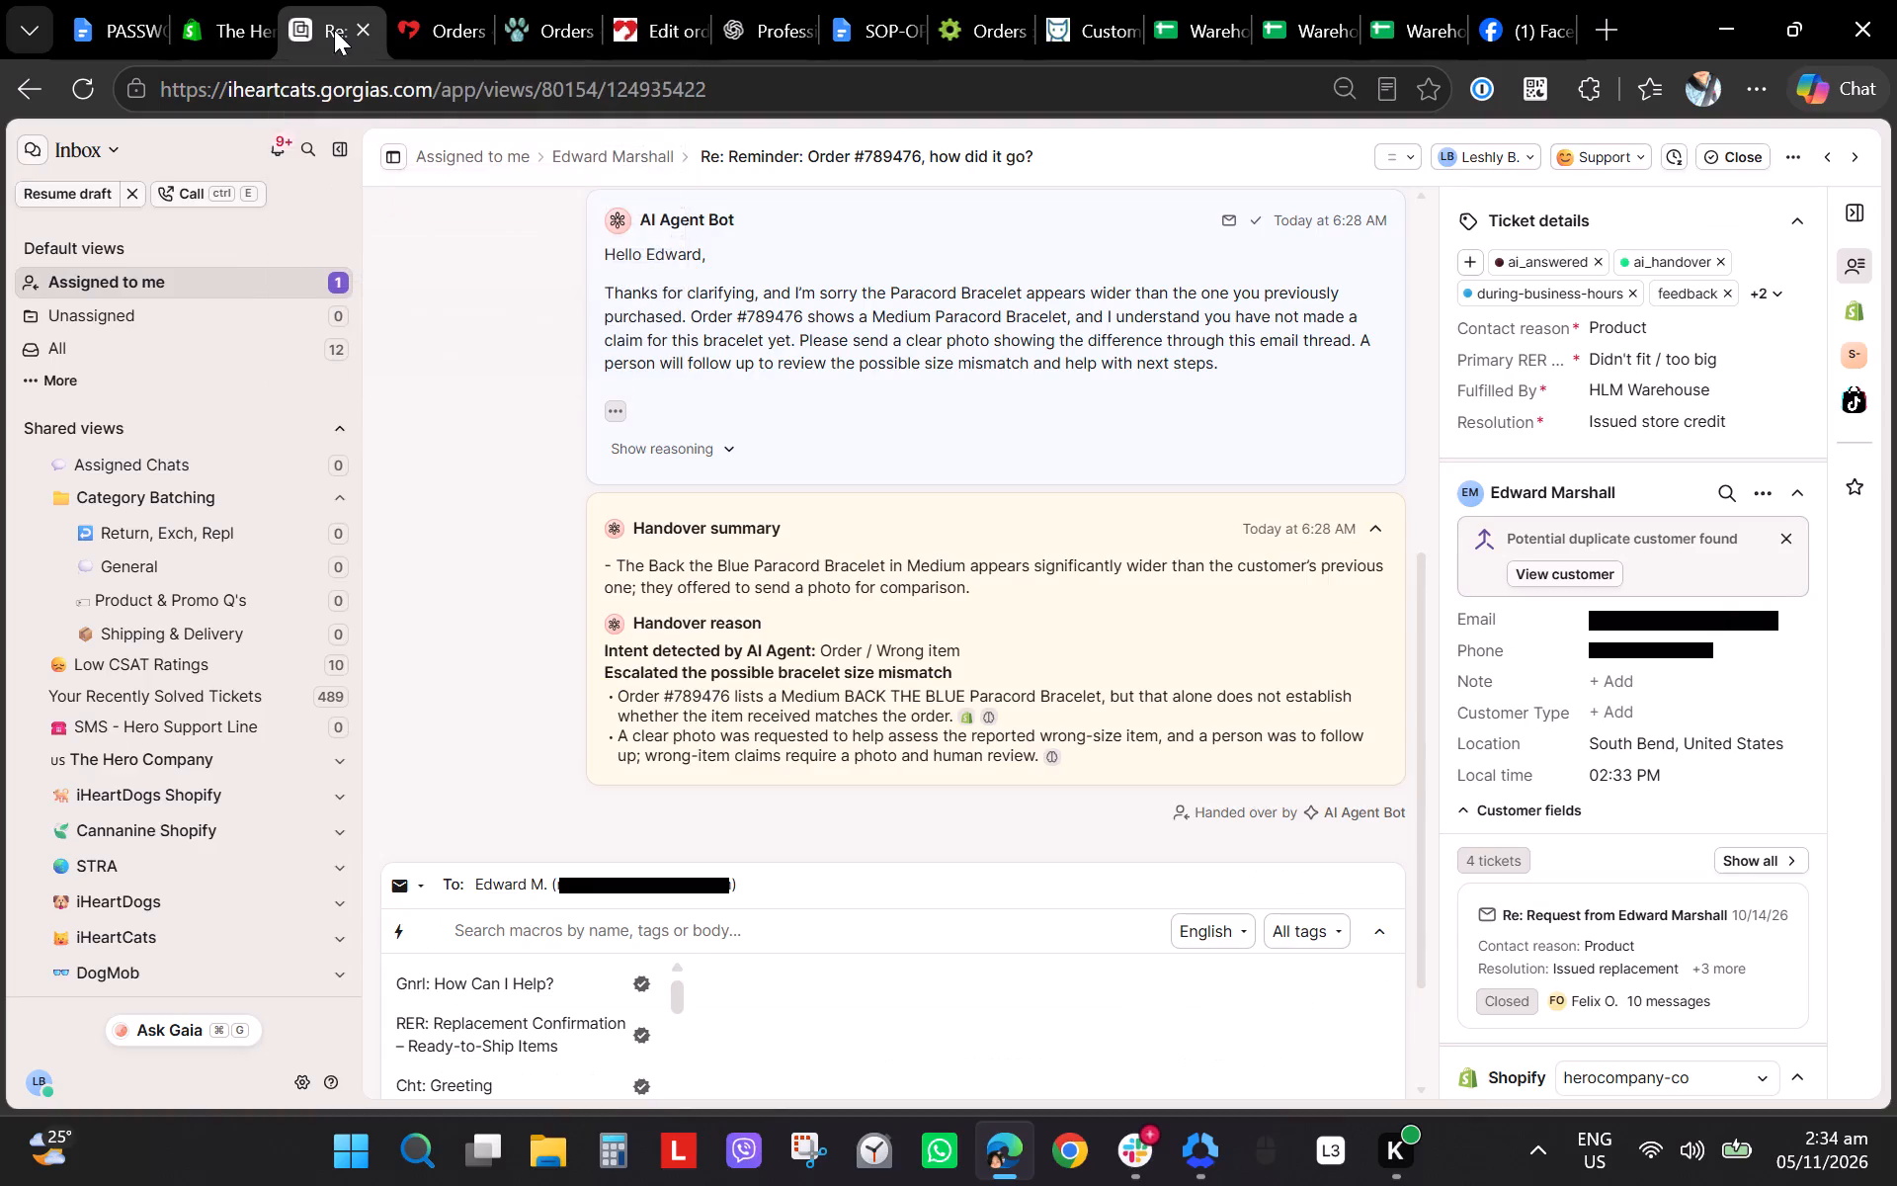
scroll(860, 378, up, 4)
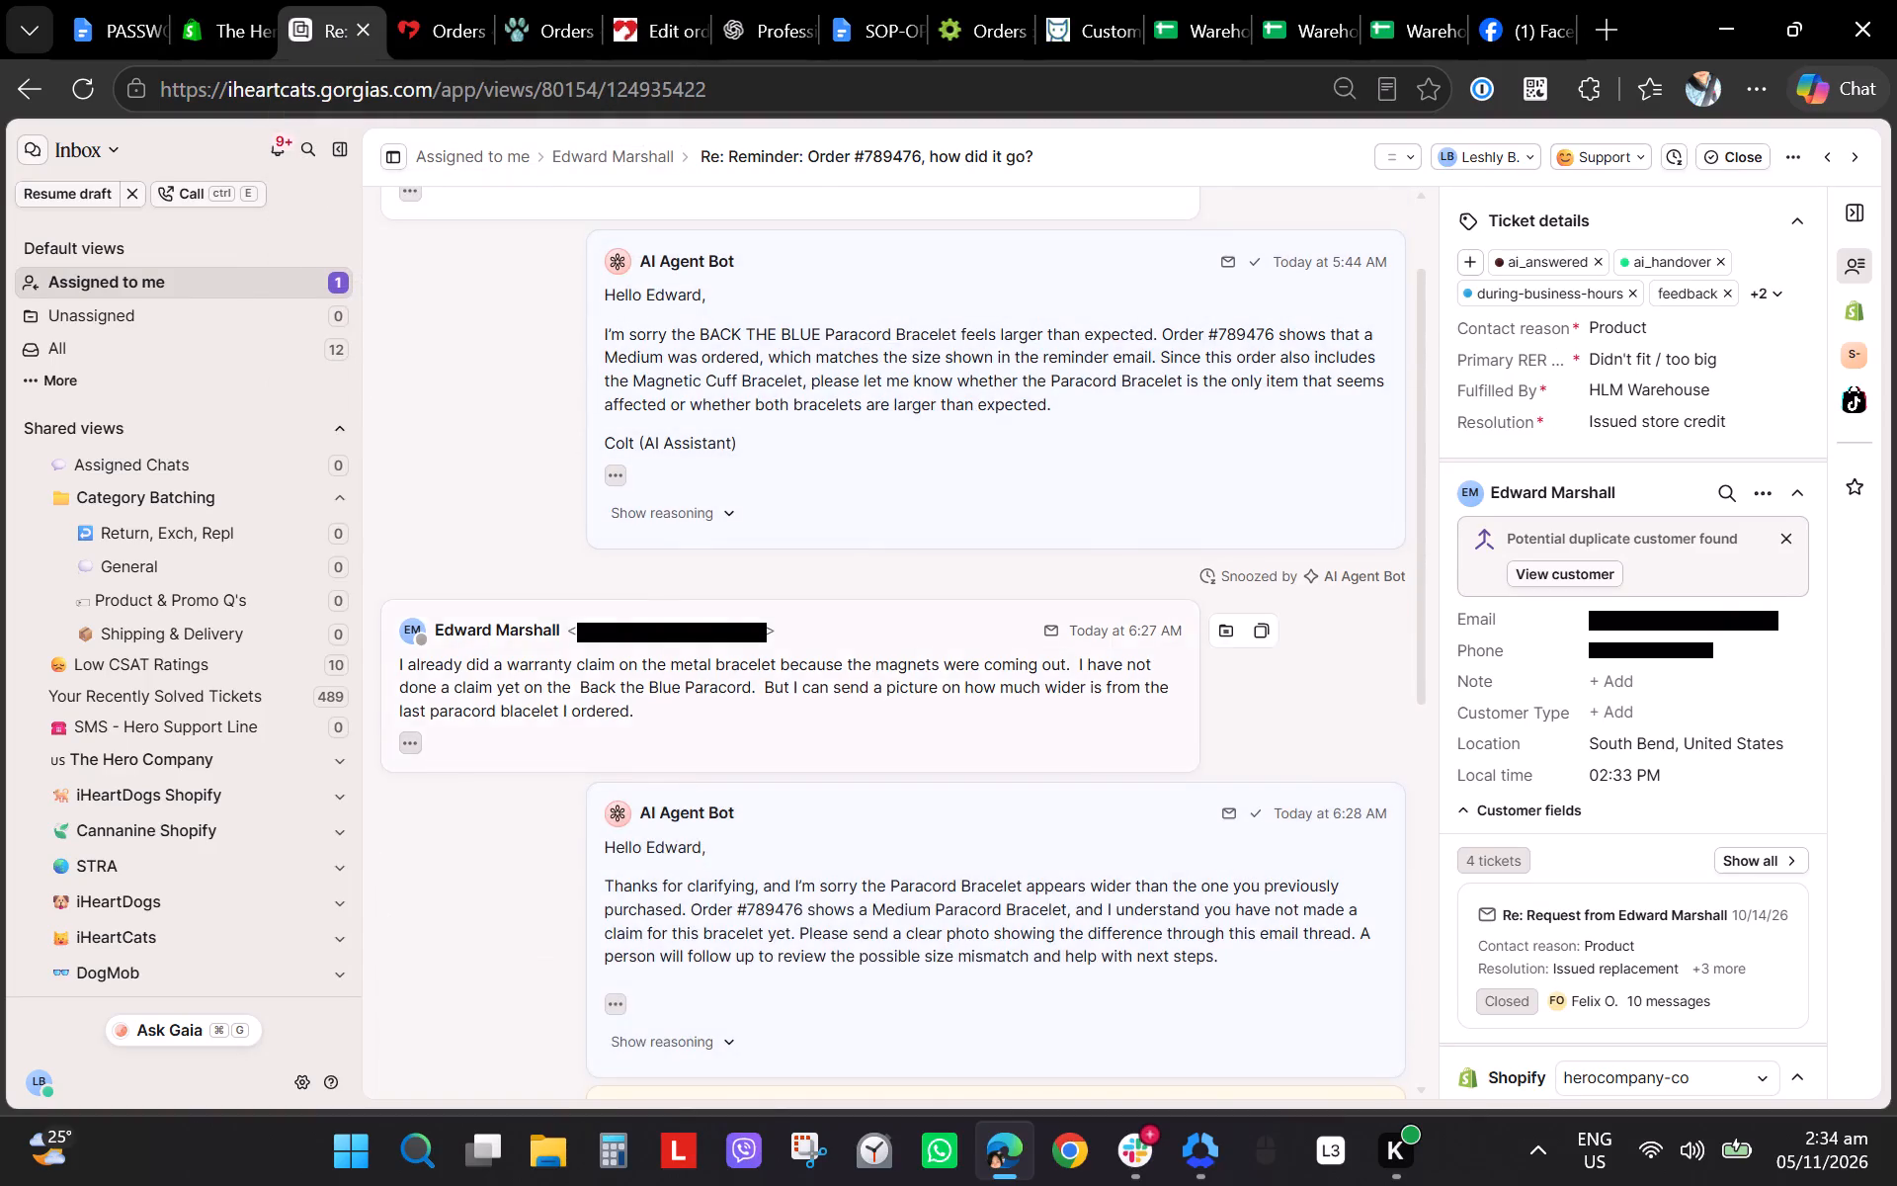
scroll(967, 661, up, 5)
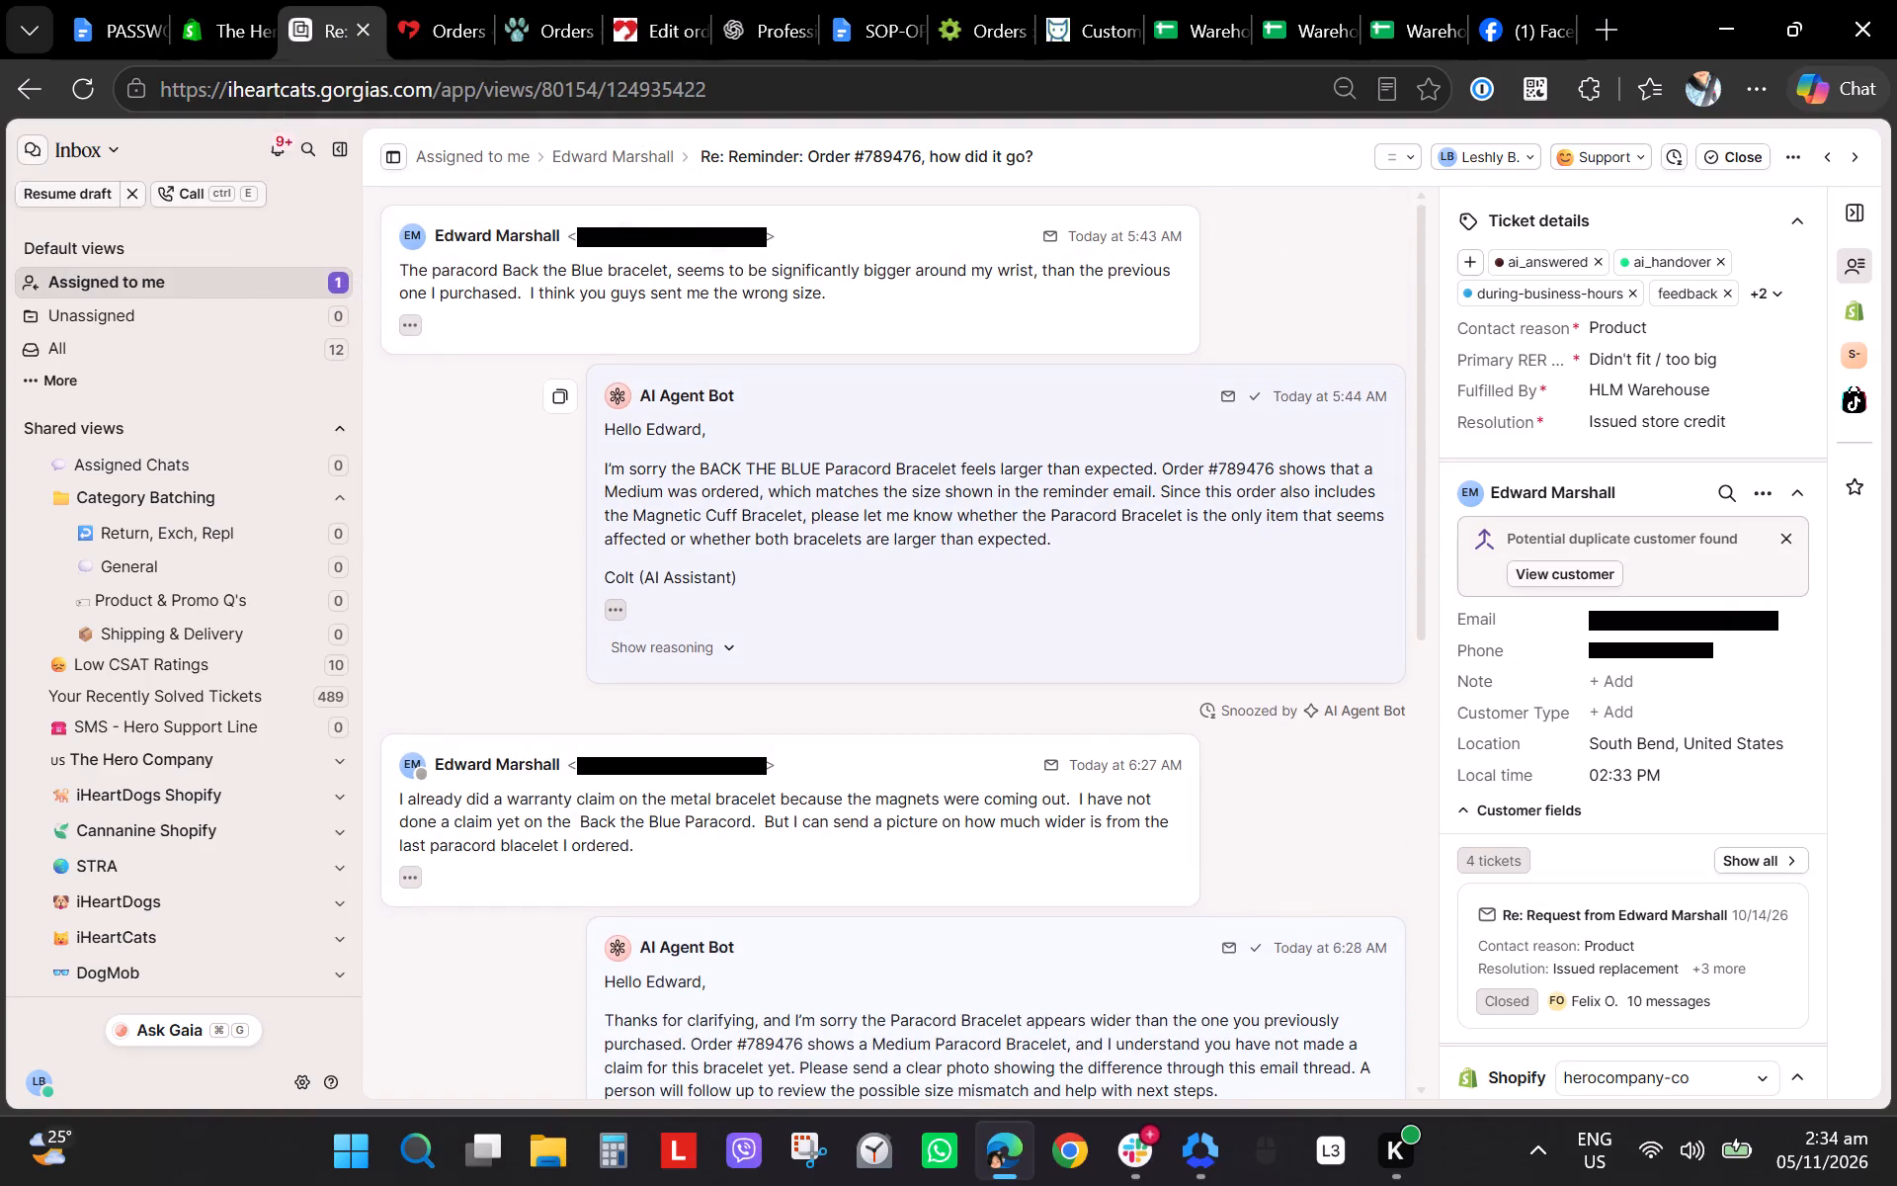
scroll(967, 541, down, 1)
click(1665, 419)
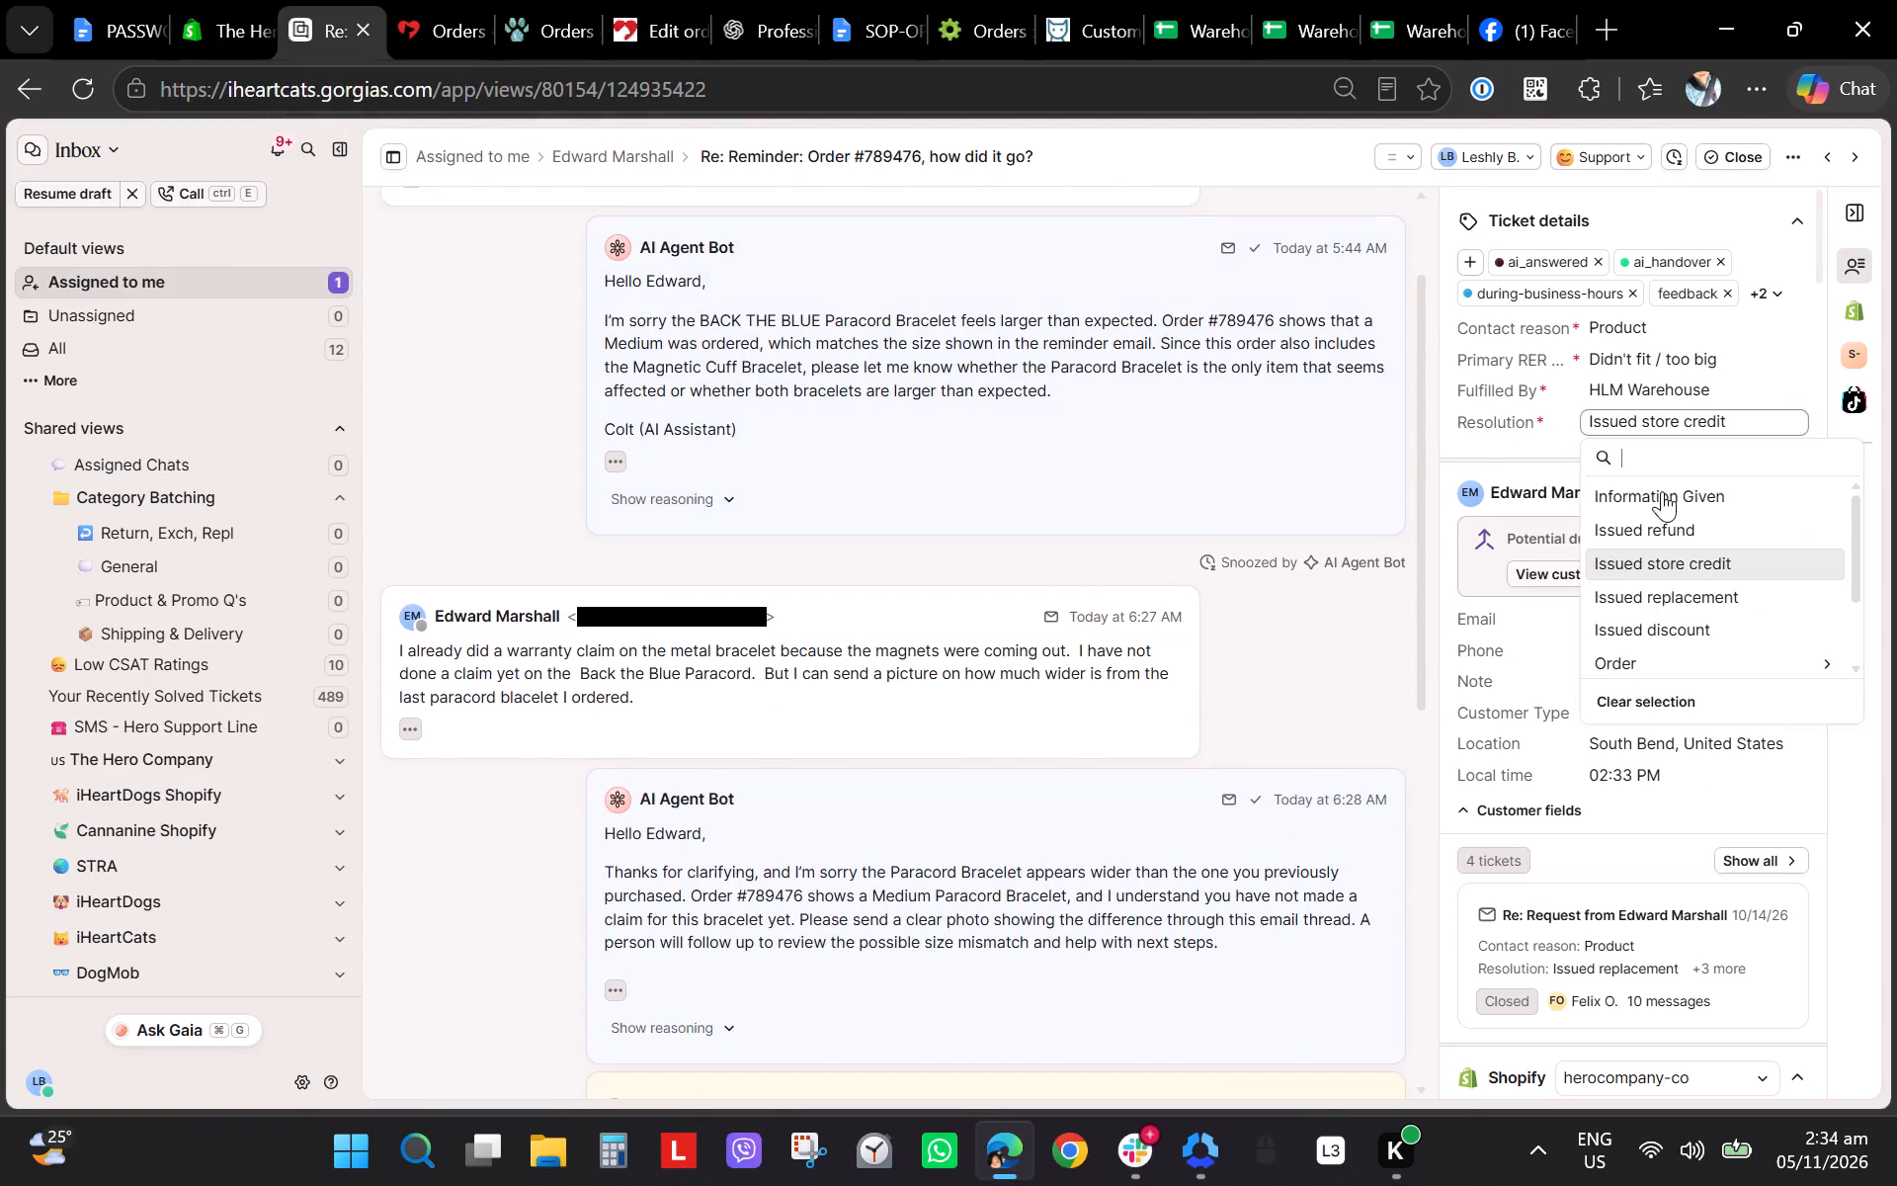
click(1662, 495)
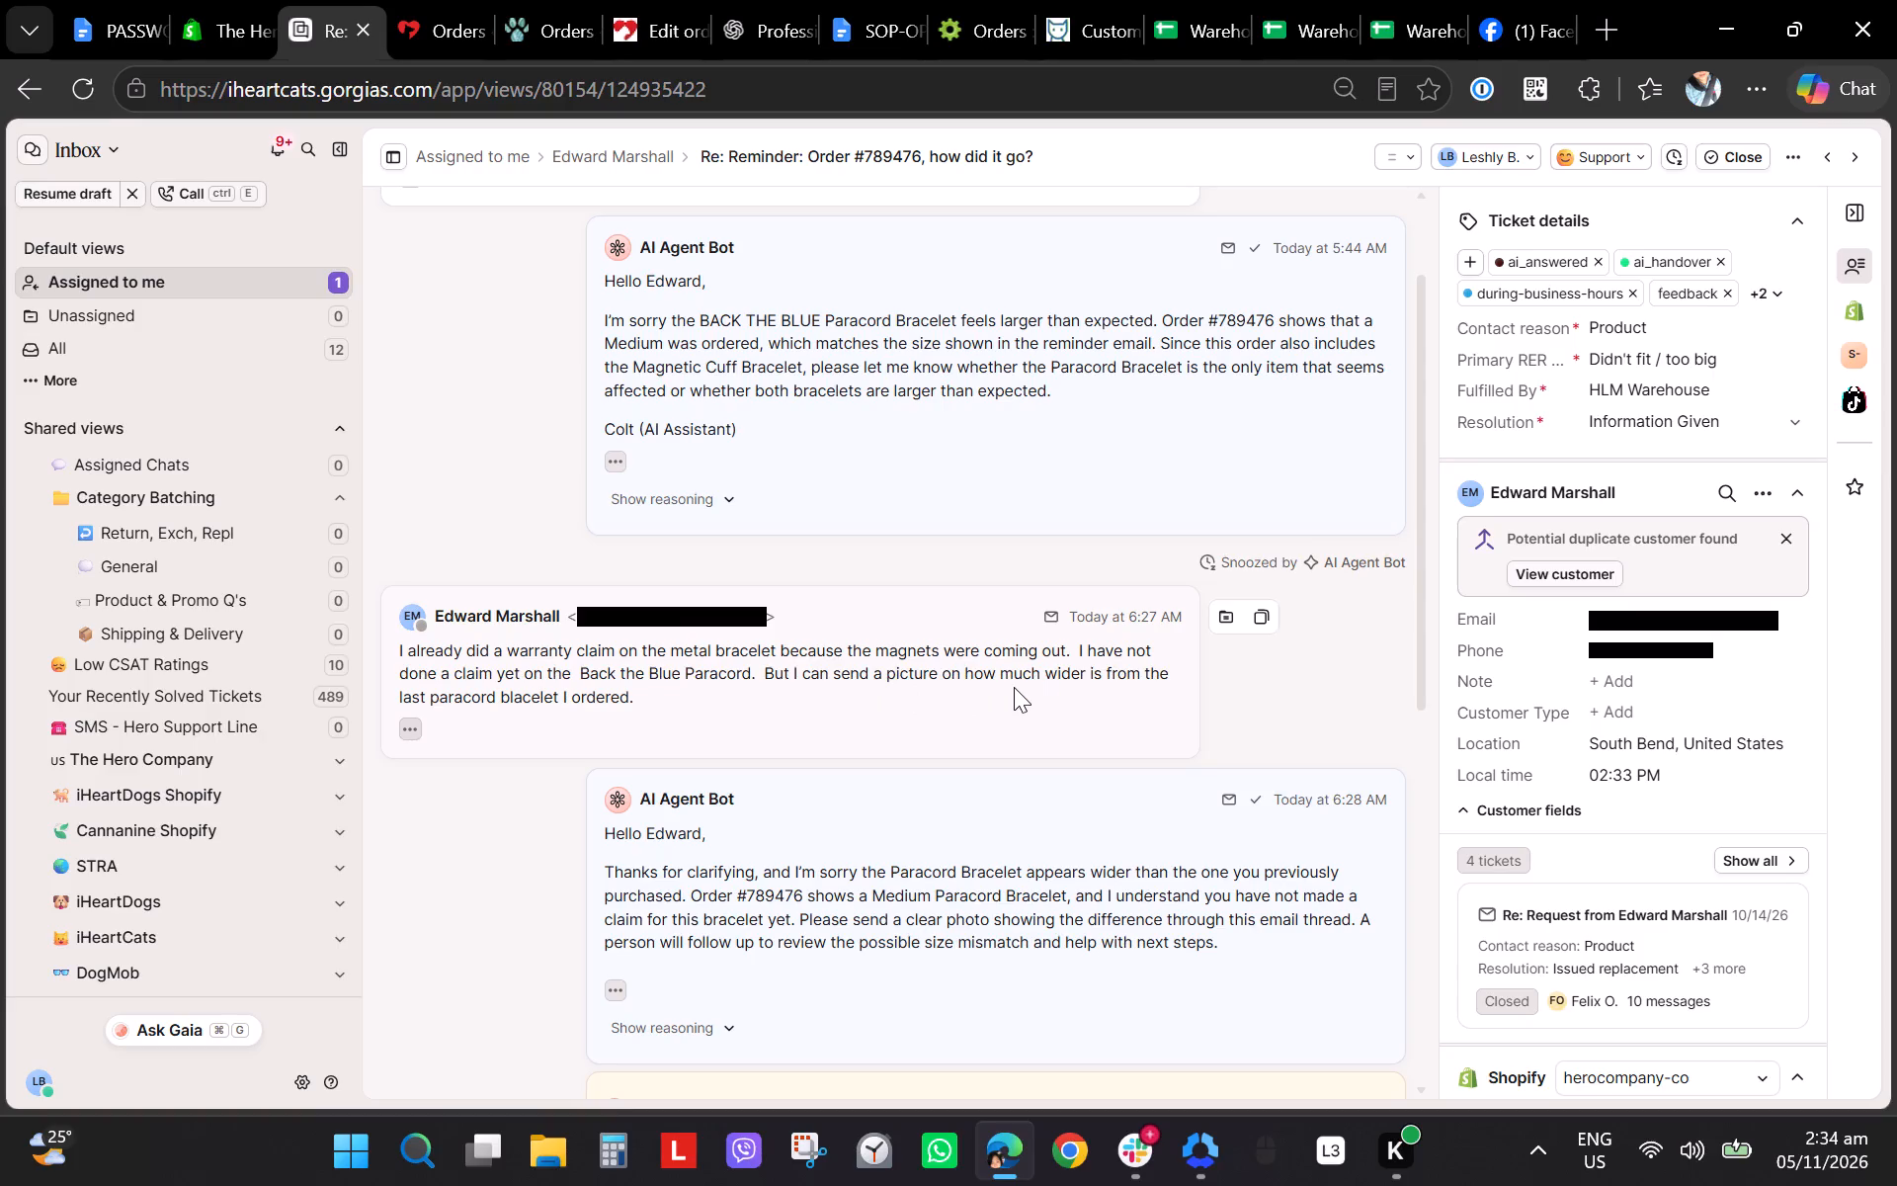
Start the email reply with "Hi Edward," and the line "Thank you for reaching out to us regarding this matter.".
scroll(1014, 687, down, 1)
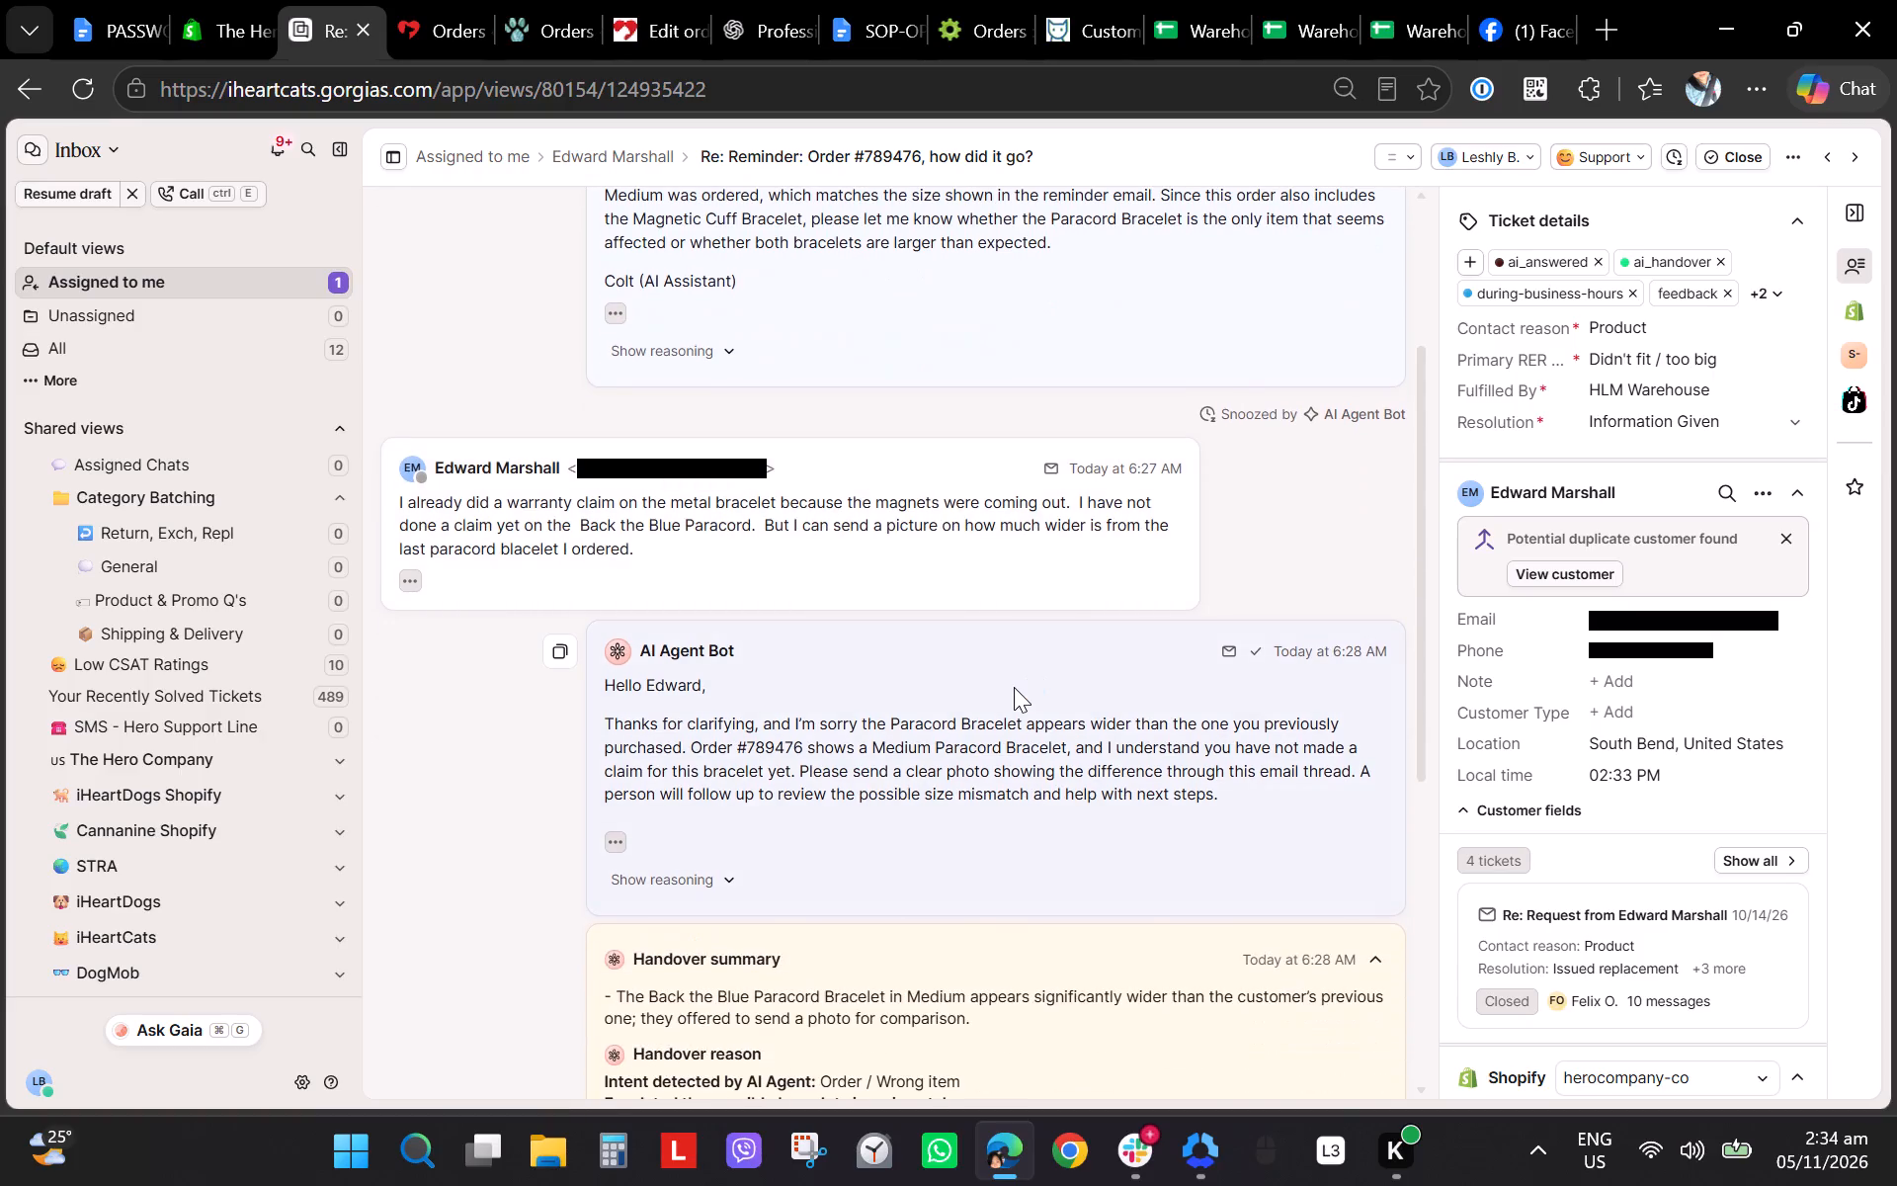
scroll(1014, 687, down, 7)
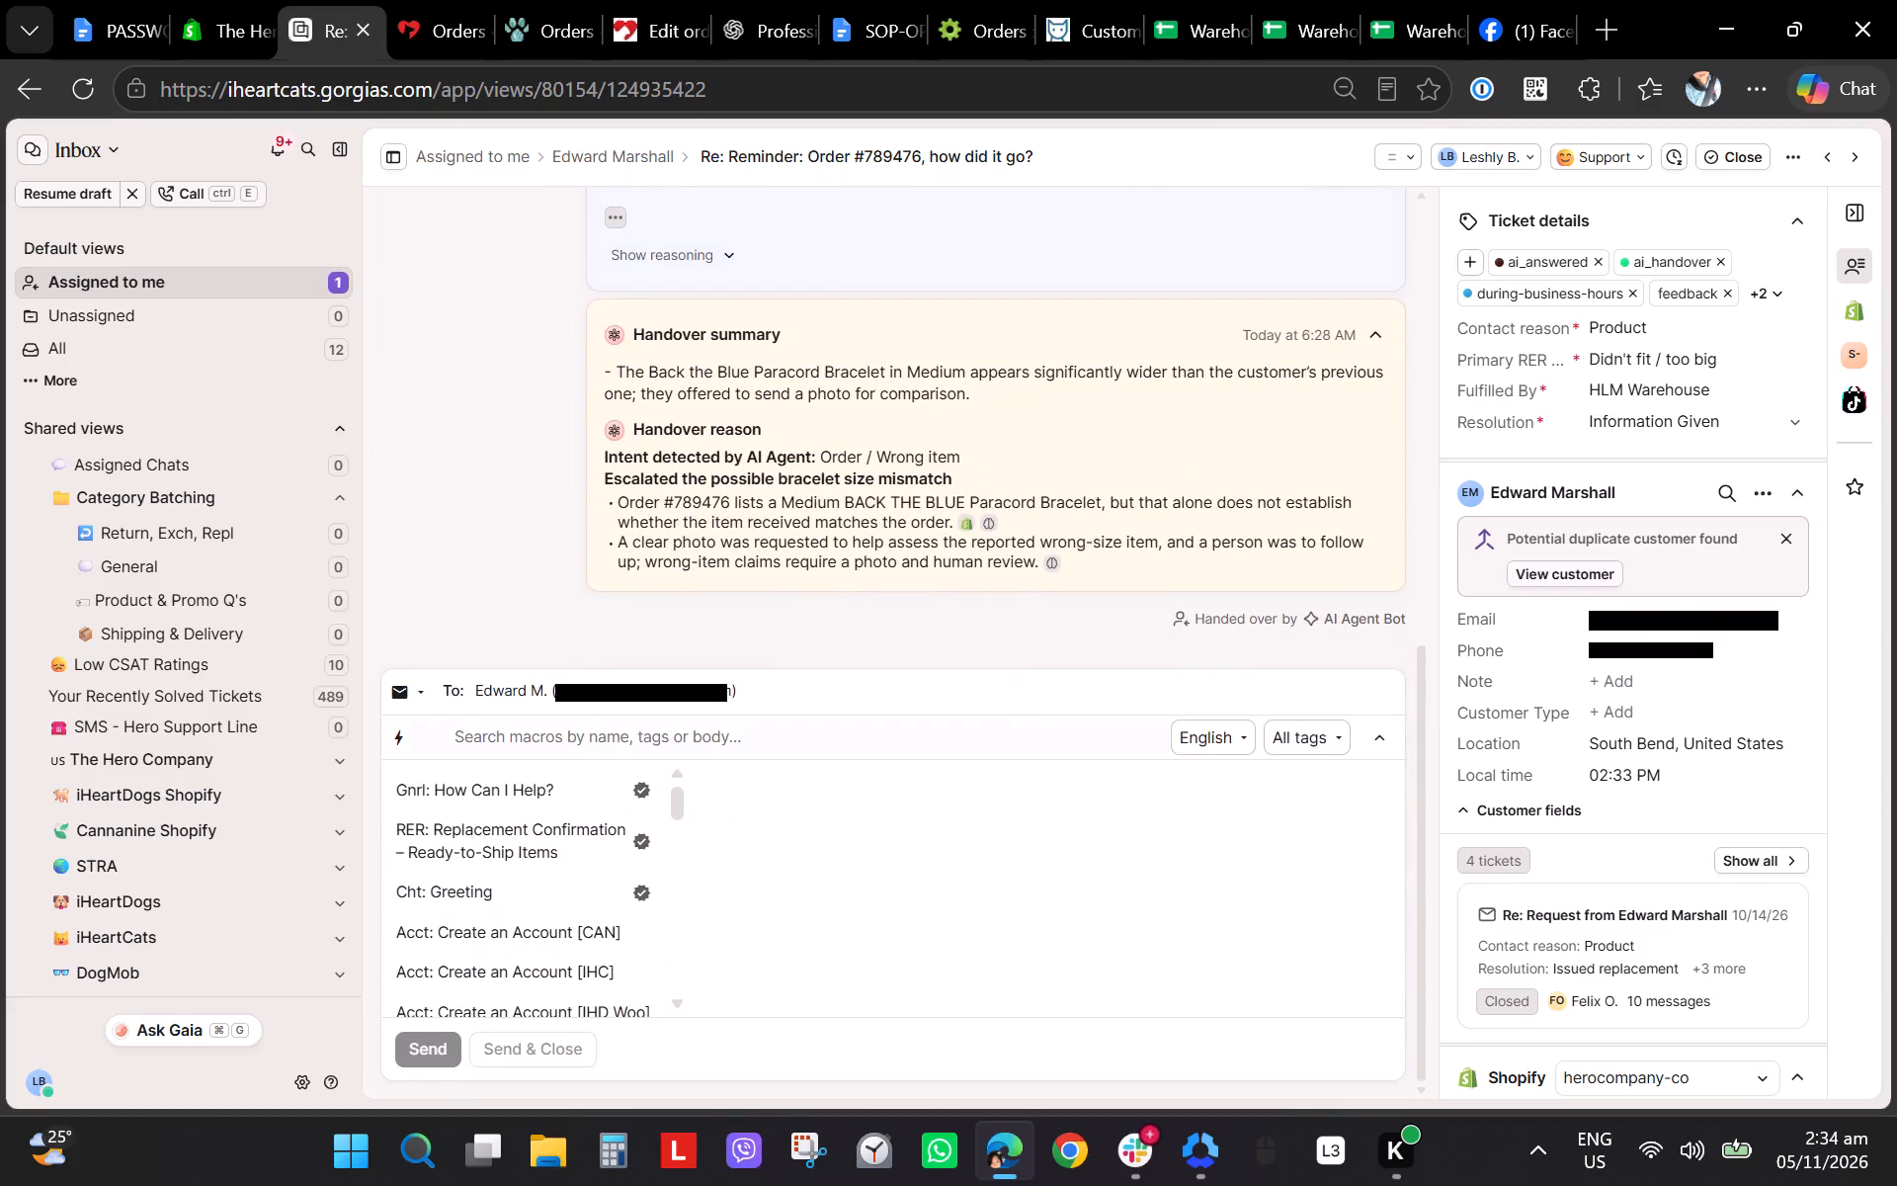
click(1376, 743)
click(1202, 816)
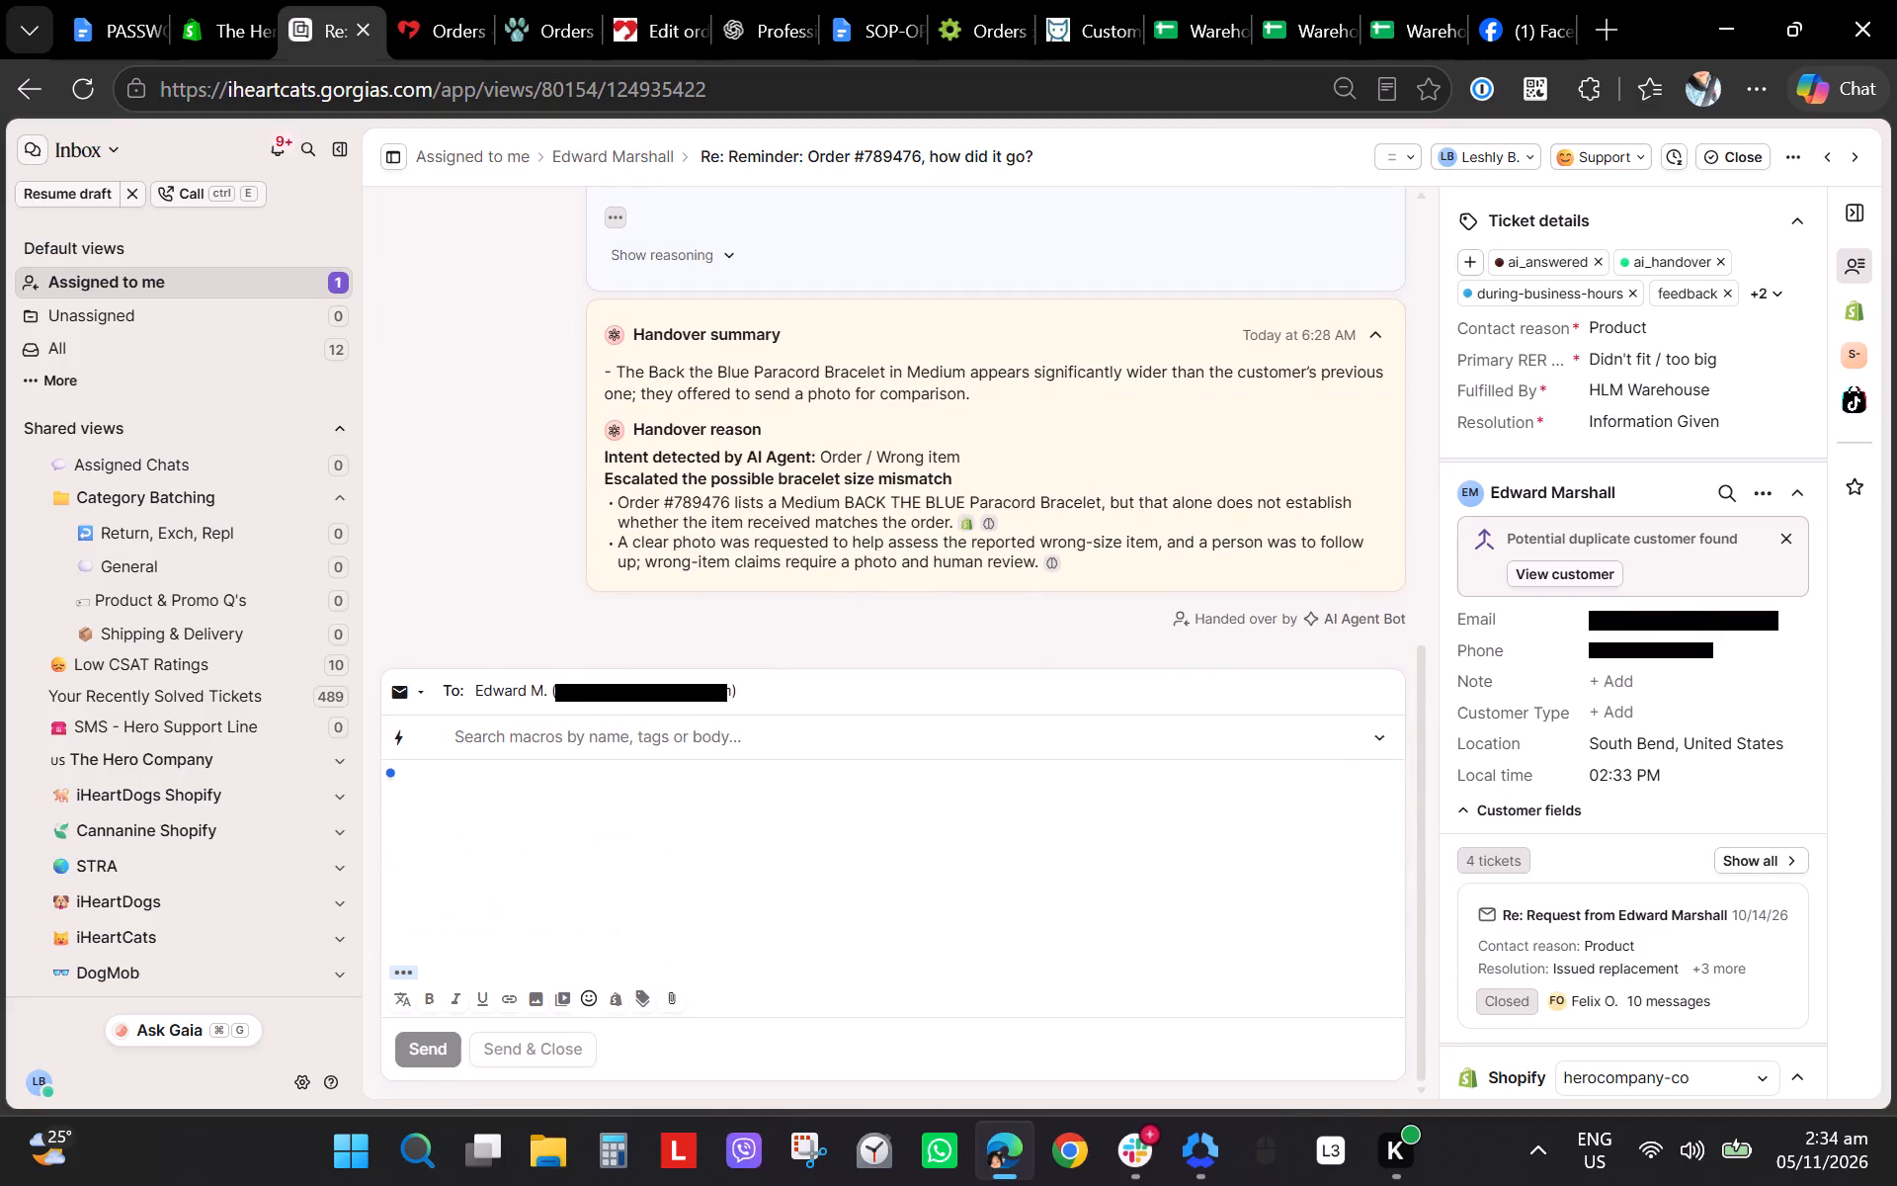
text(Hi Edward,)
key(space)
key(Return)
key(Return)
text(Thank you for reaching out to us regarding)
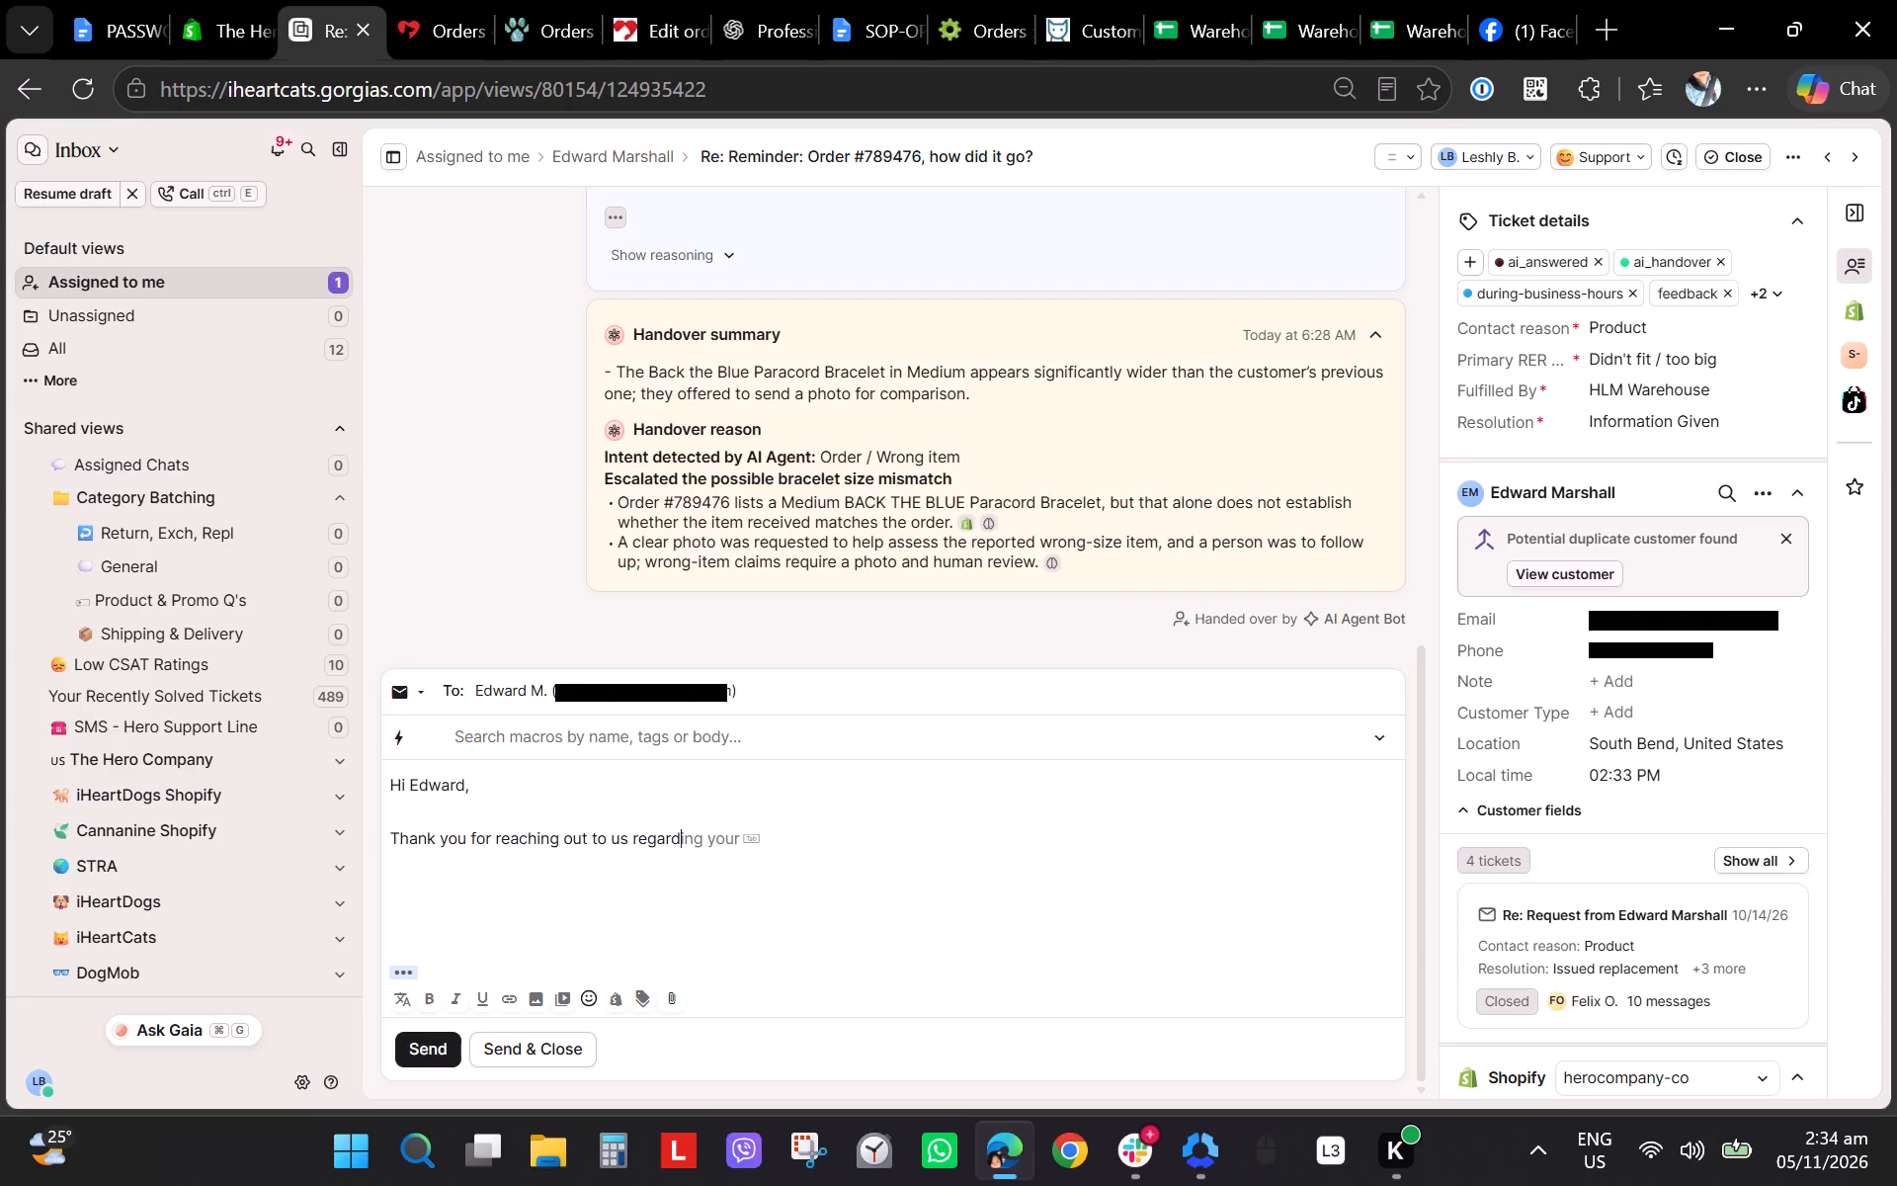
key(space)
text(this matter.)
key(space)
key(Return)
key(Return)
Add the request "For us to check on the replacement, kindly share a photo showing the actual measurement of the bracelet".
text(For ust o check)
key(space)
key(BackSpace)
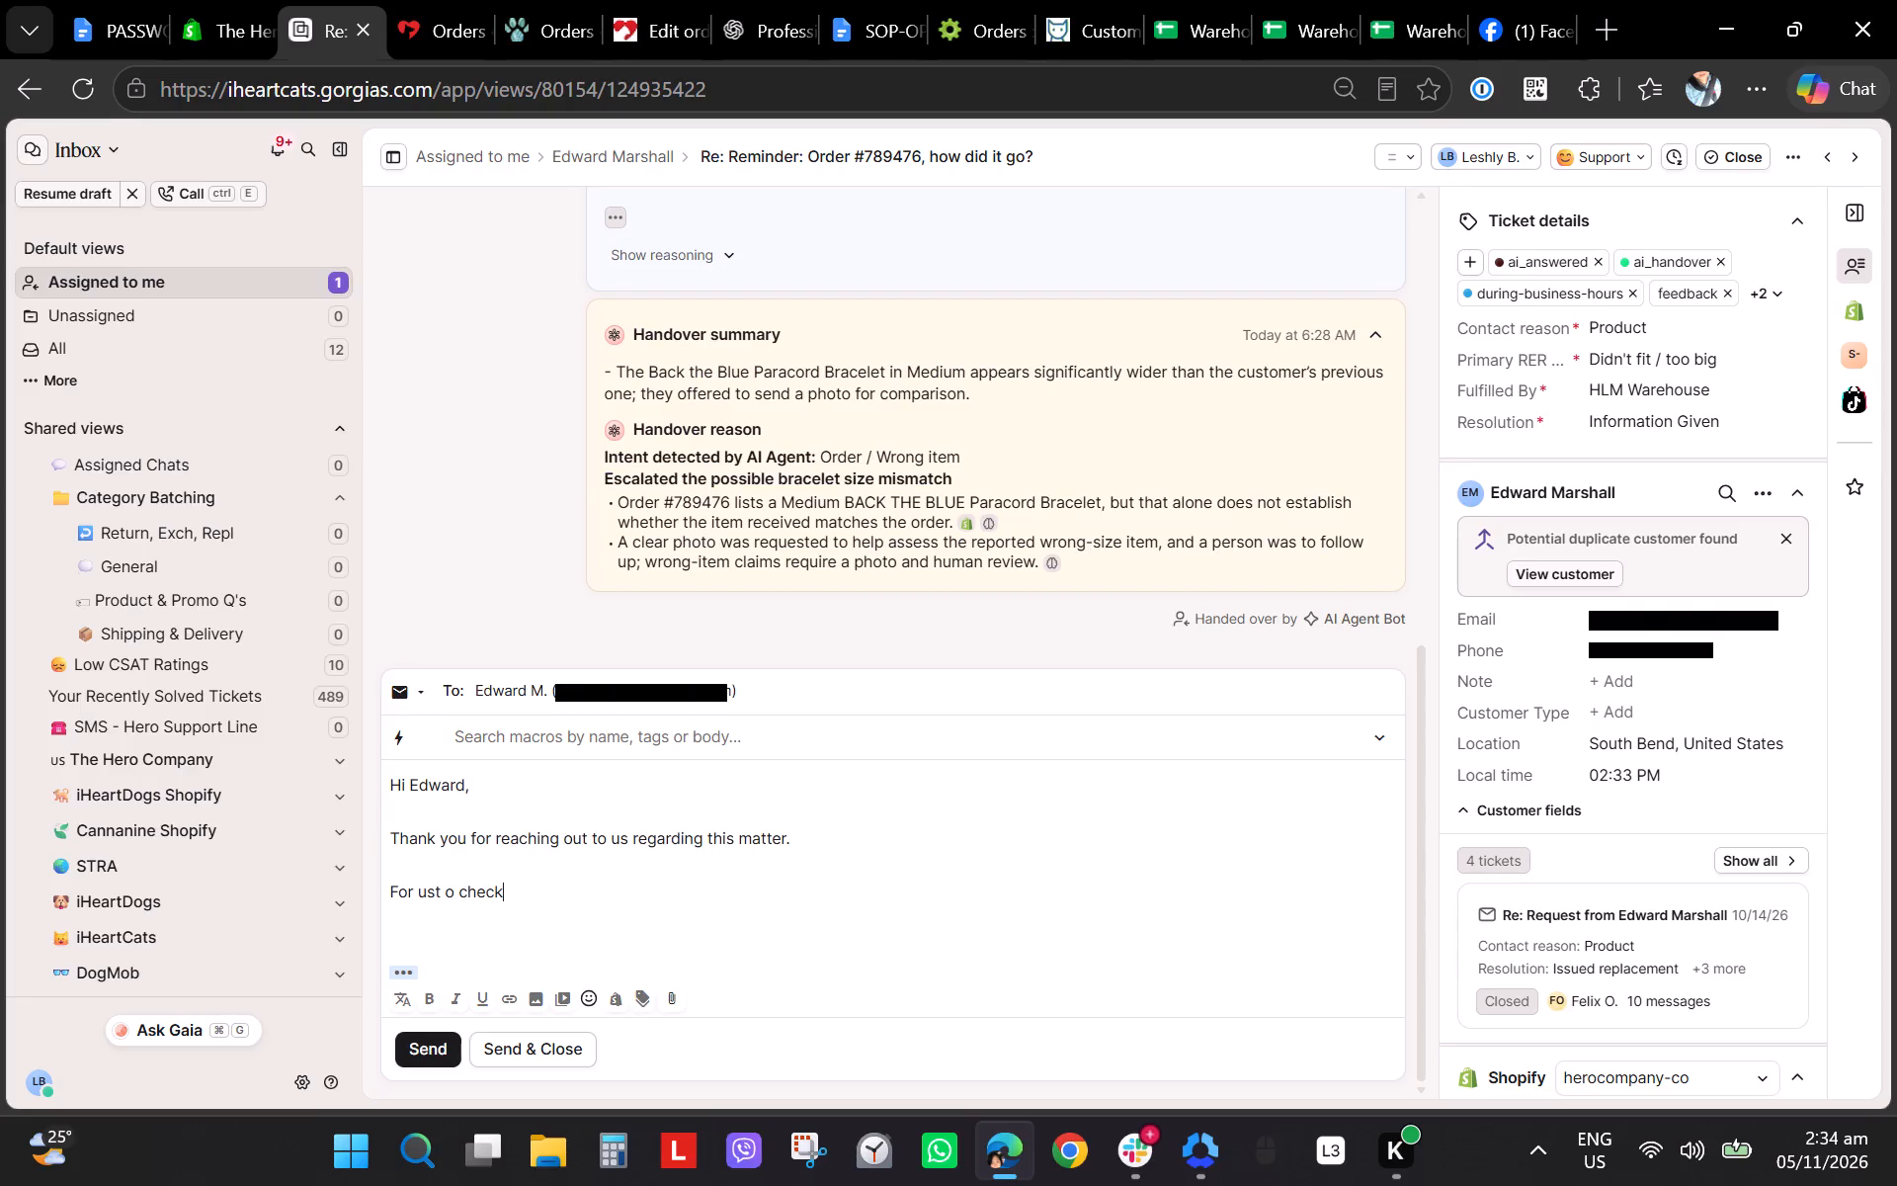
key(BackSpace)
key(BackSpace)
key(BackSpace)
key(BackSpace)
key(BackSpace)
key(BackSpace)
key(BackSpace)
key(BackSpace)
key(BackSpace)
key(space)
text(ot)
key(BackSpace)
key(BackSpace)
text(to check on the replacement,)
key(space)
text(kindly share a photo showing the actual measu)
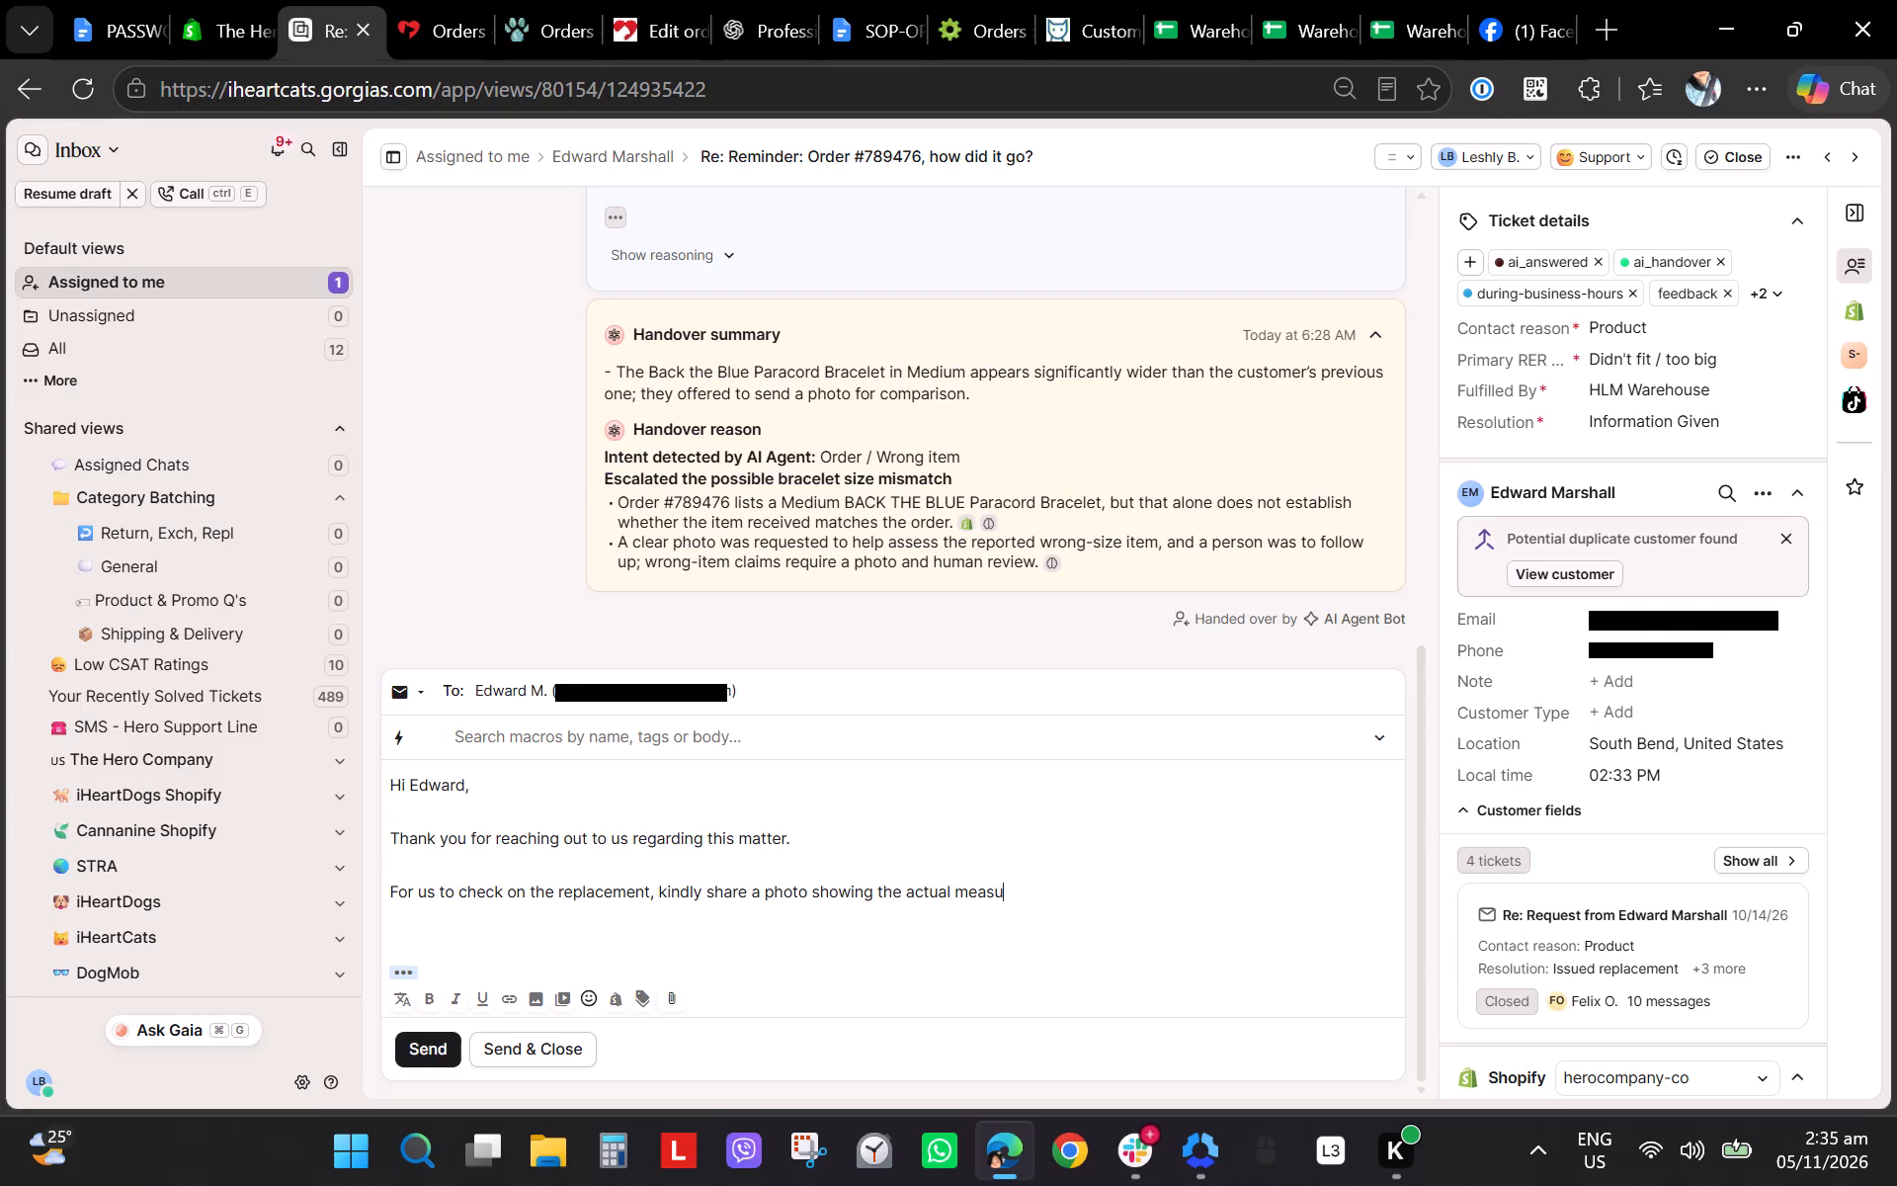
text(rement of the bracelet)
key(space)
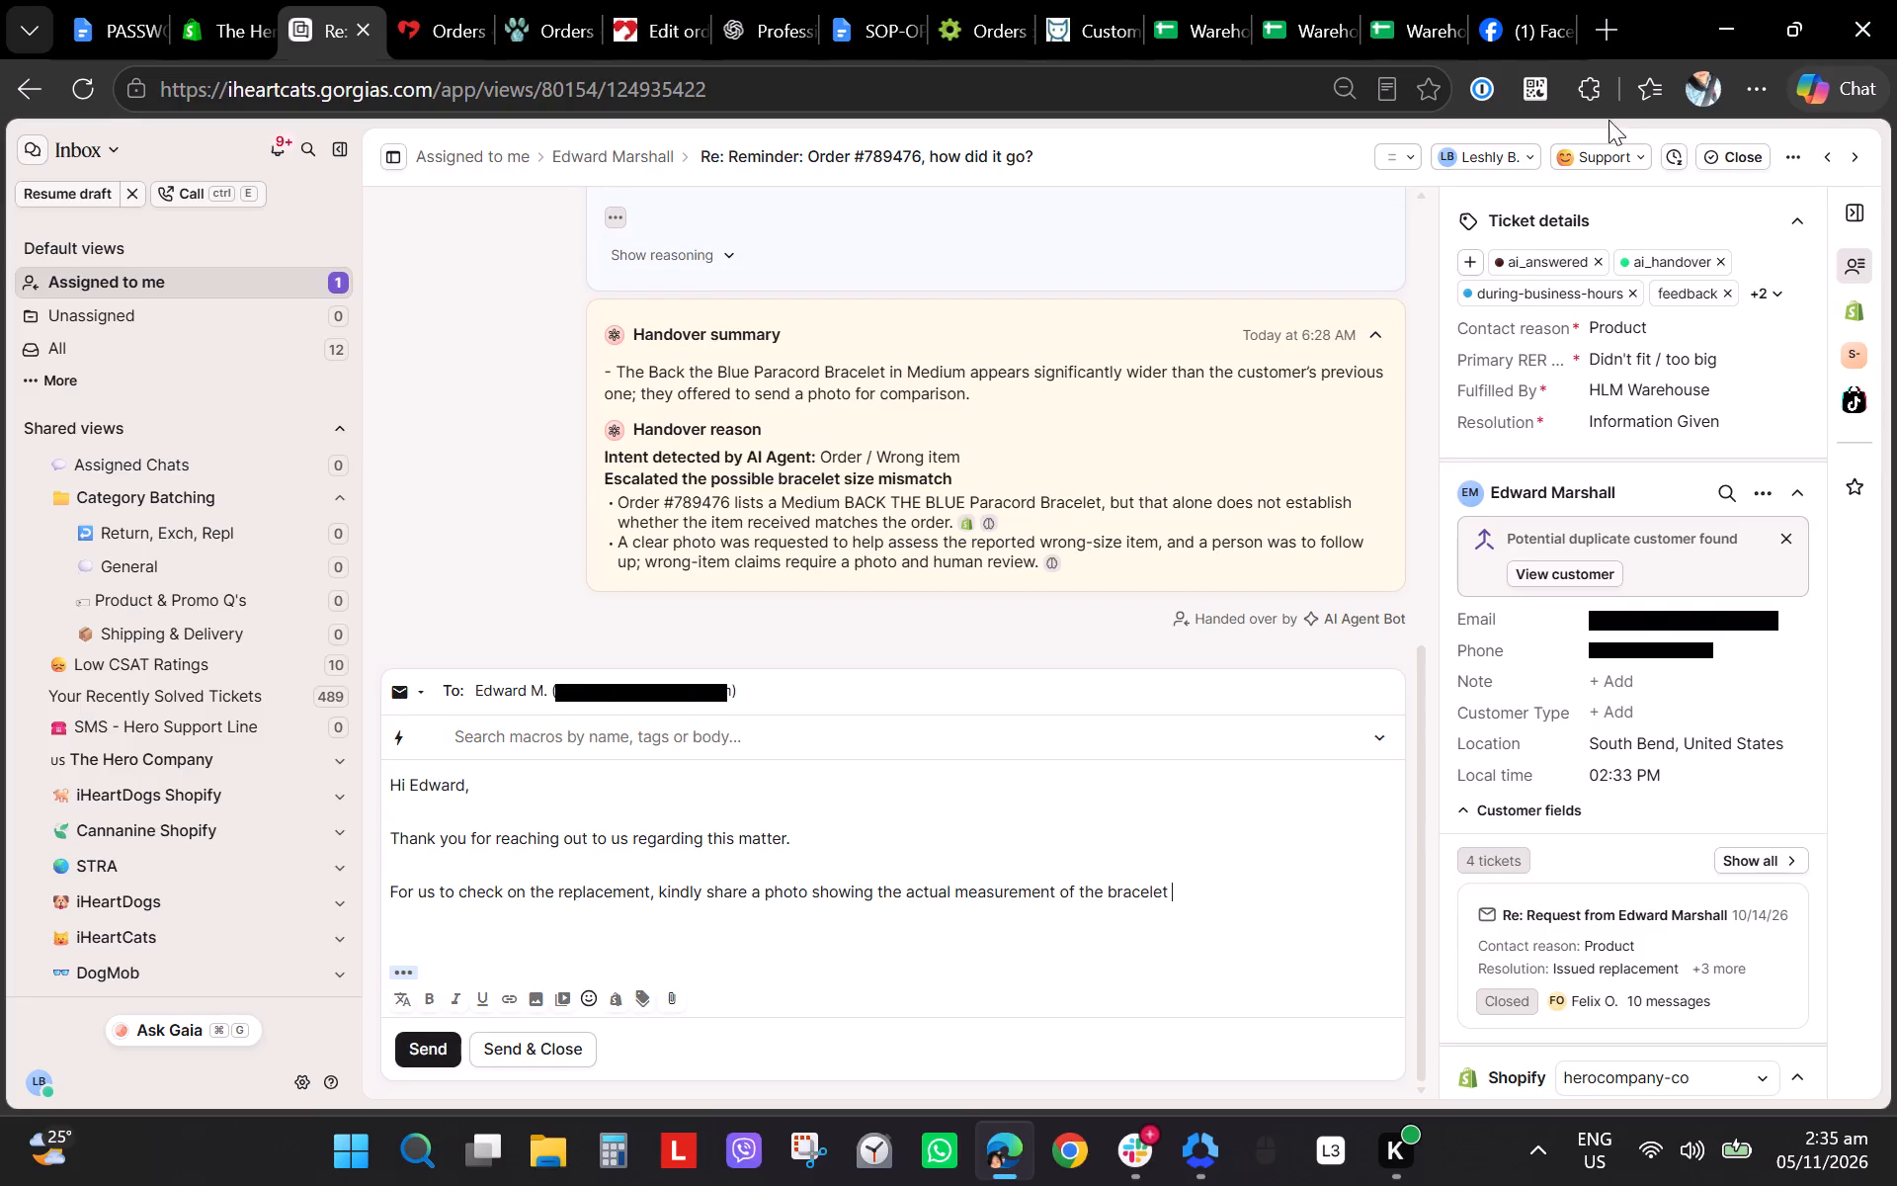
Search the web for the order's BACK THE BLUE Magnetic Cuff Bracelet and open its Hero Company product page.
click(235, 19)
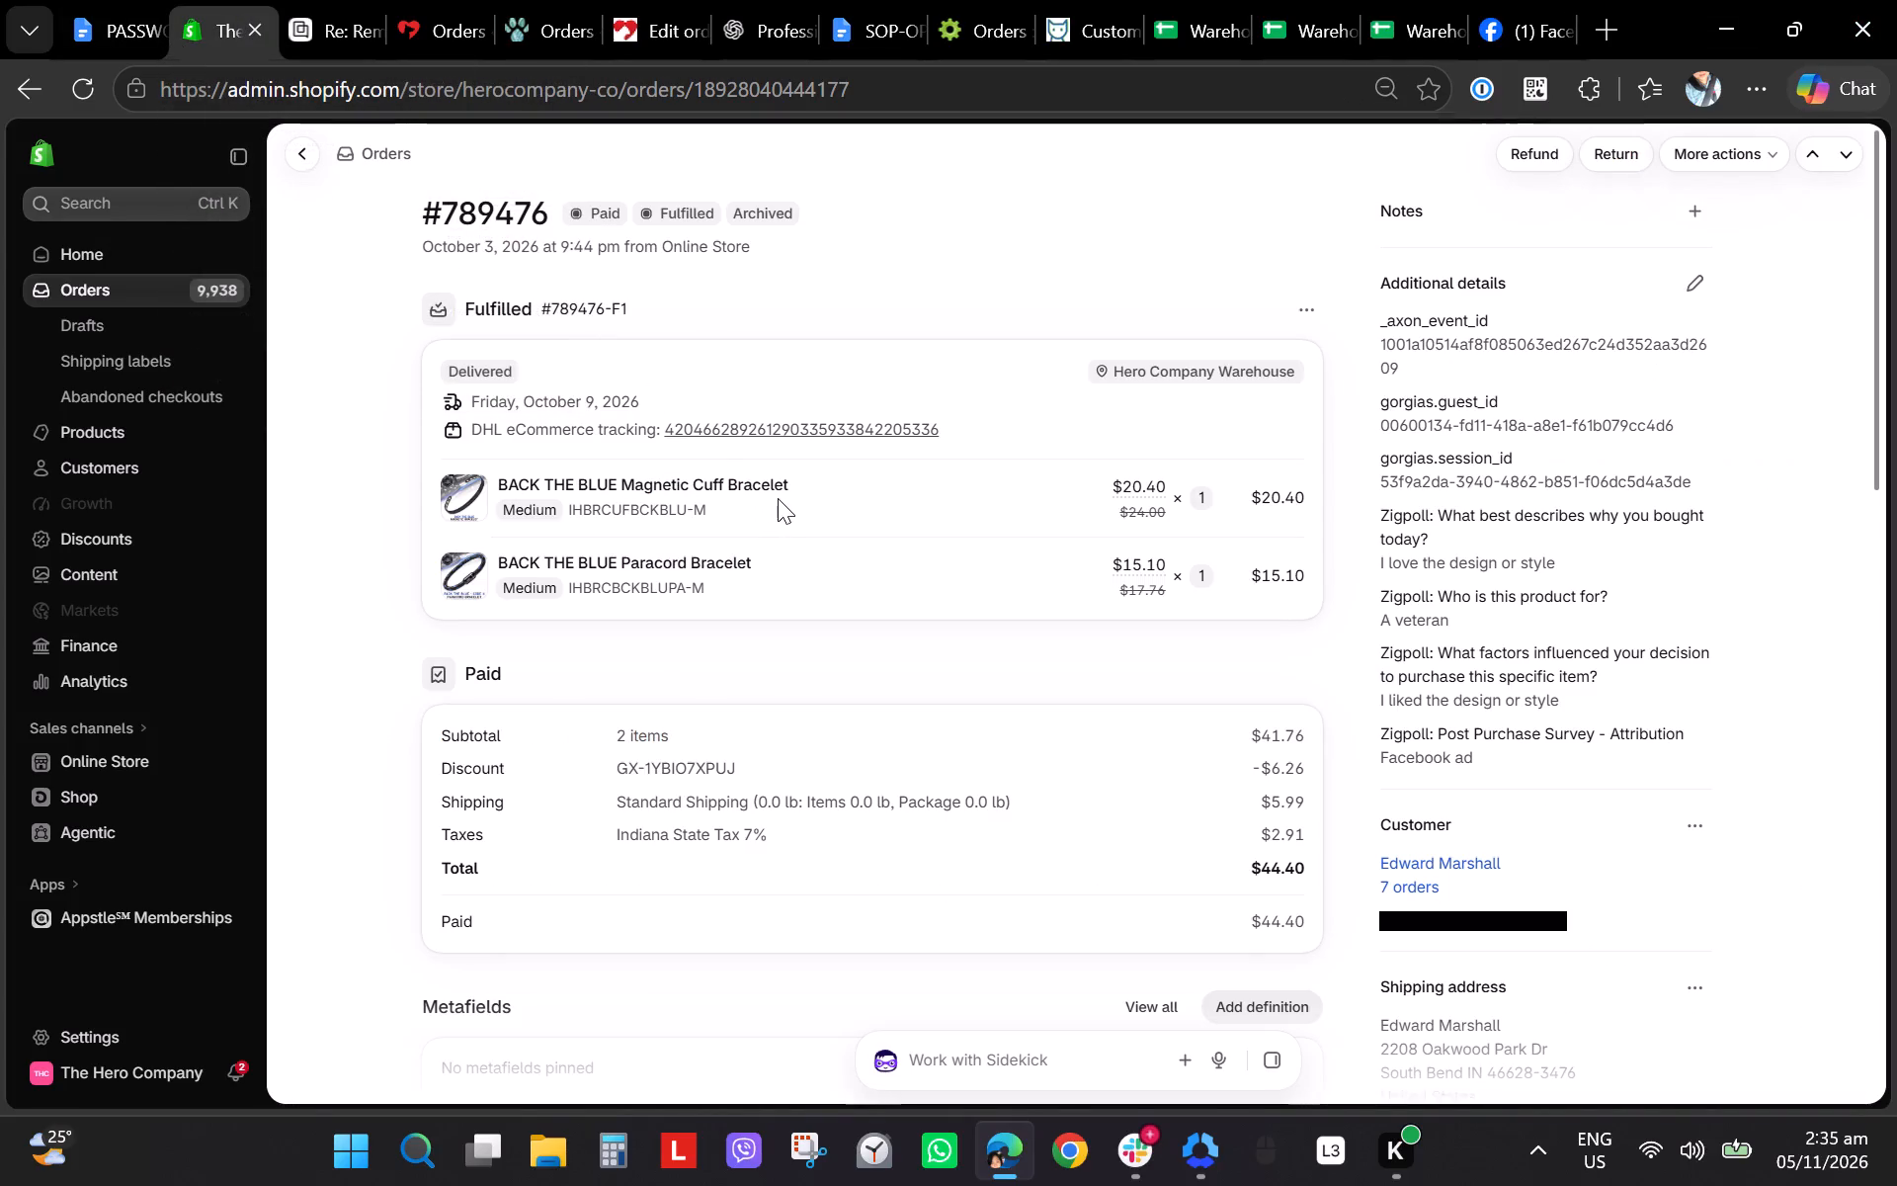
drag(815, 484, 494, 484)
key(ctrl+c)
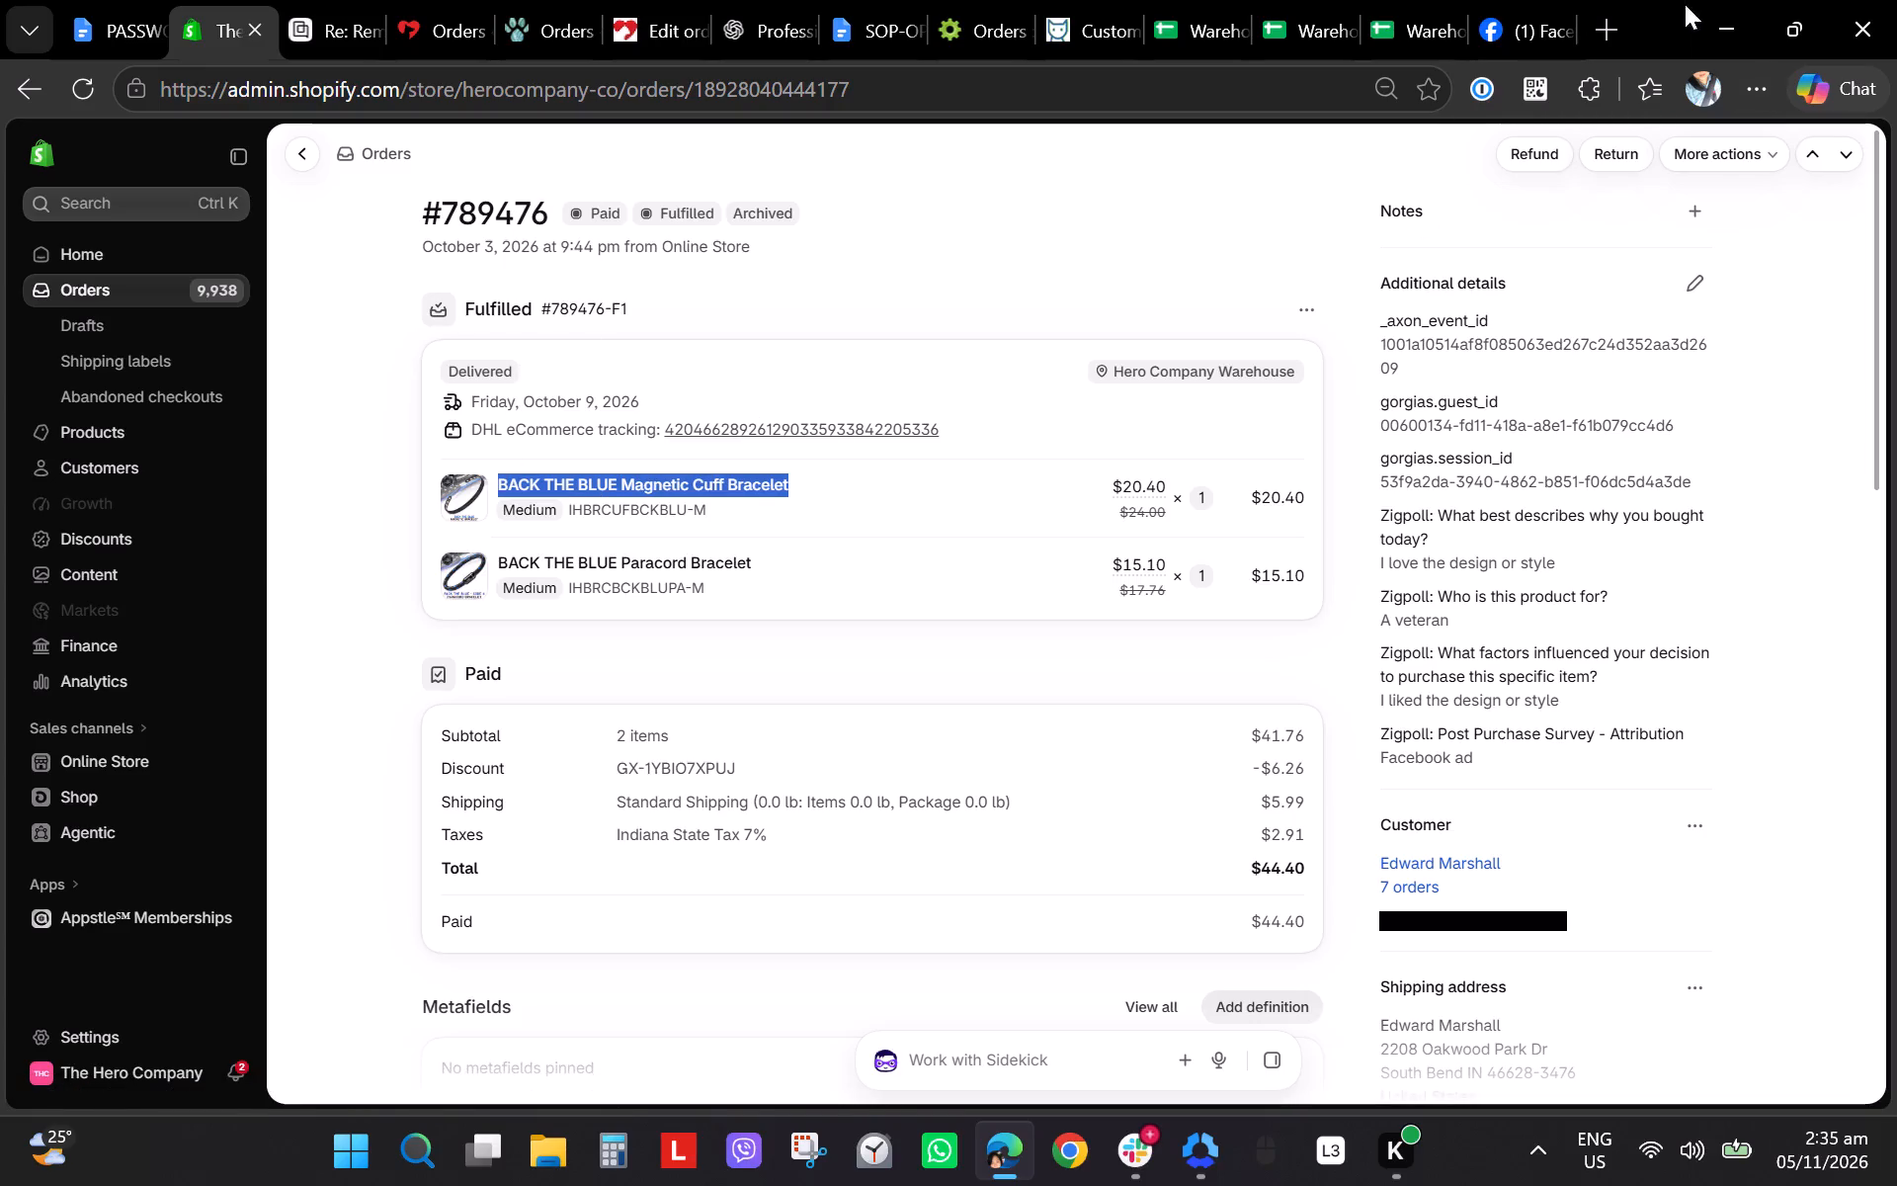
click(1595, 31)
key(ctrl+v)
key(Return)
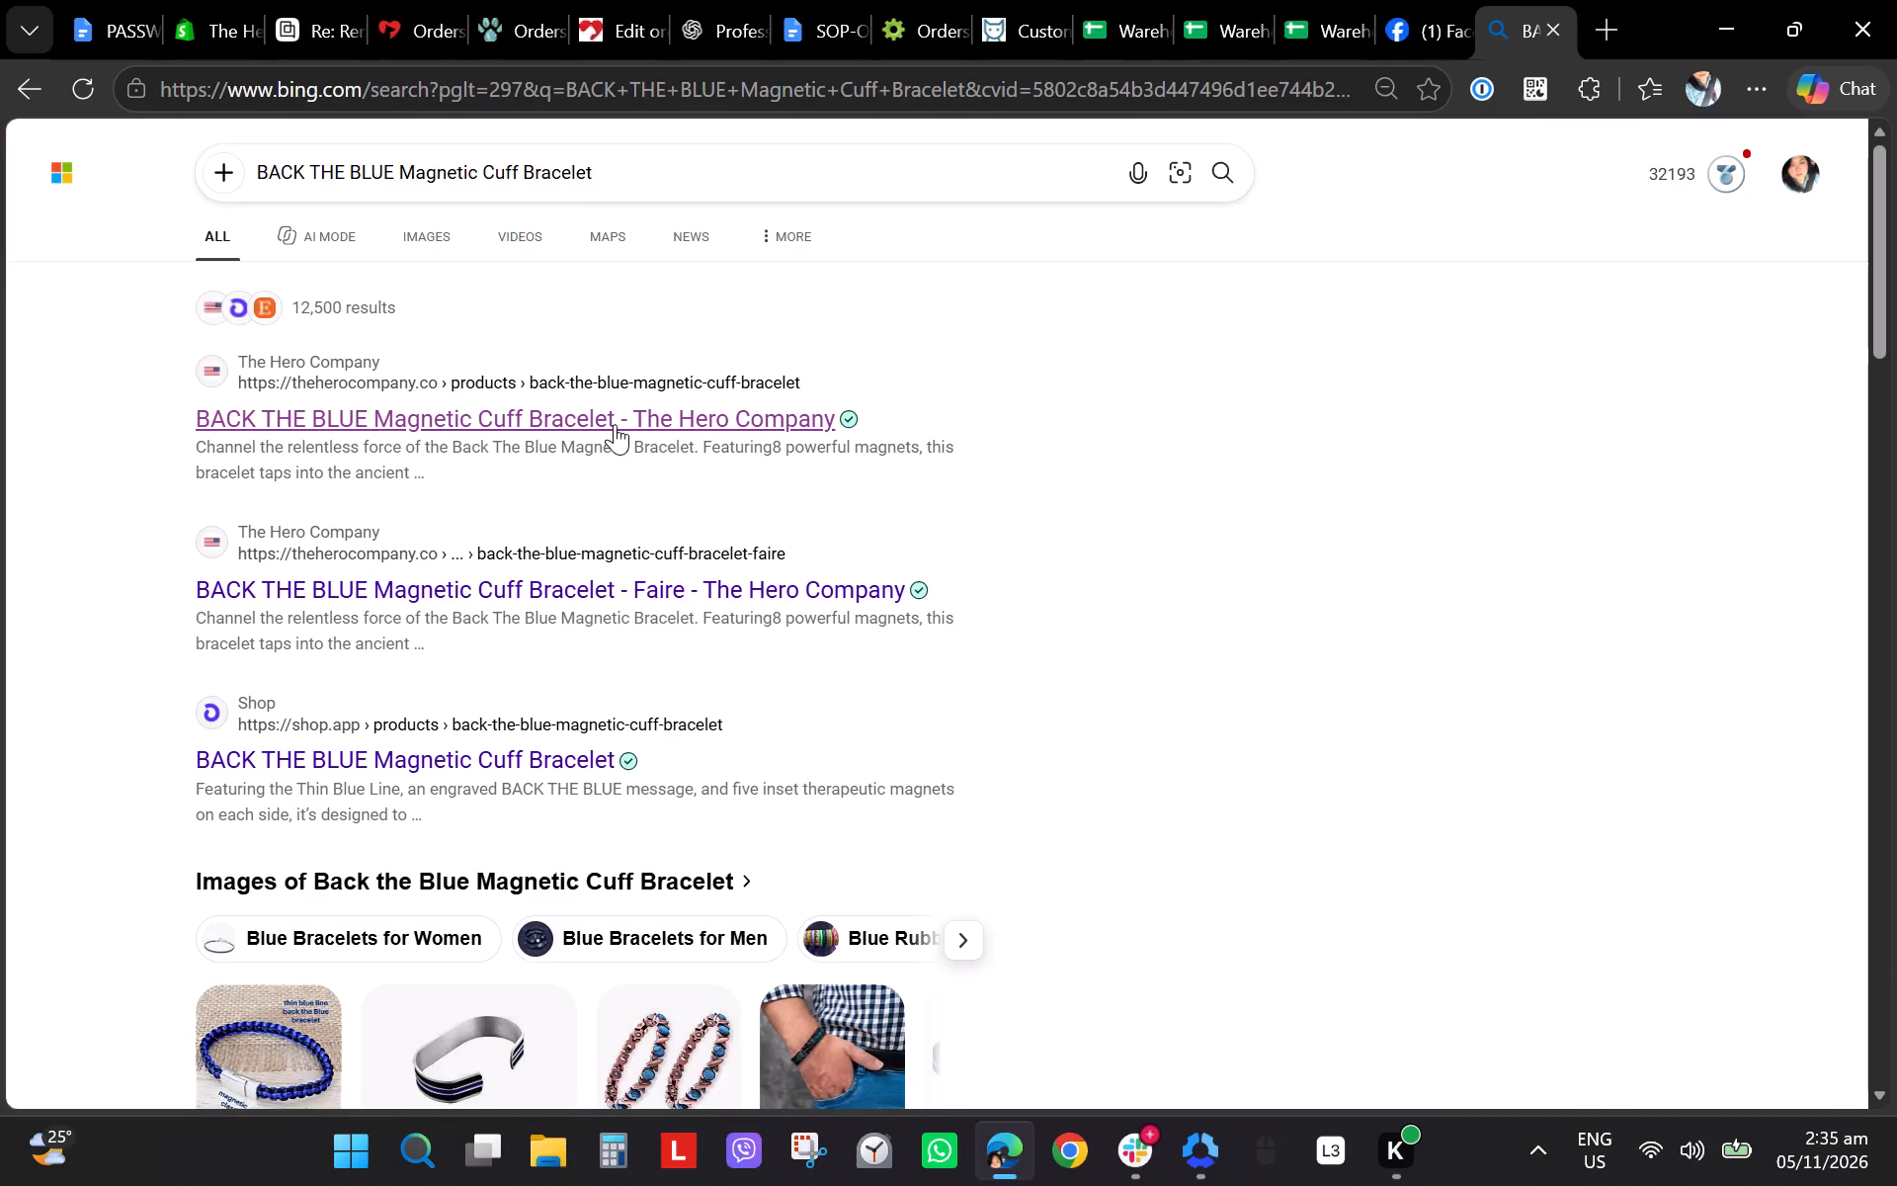
click(617, 416)
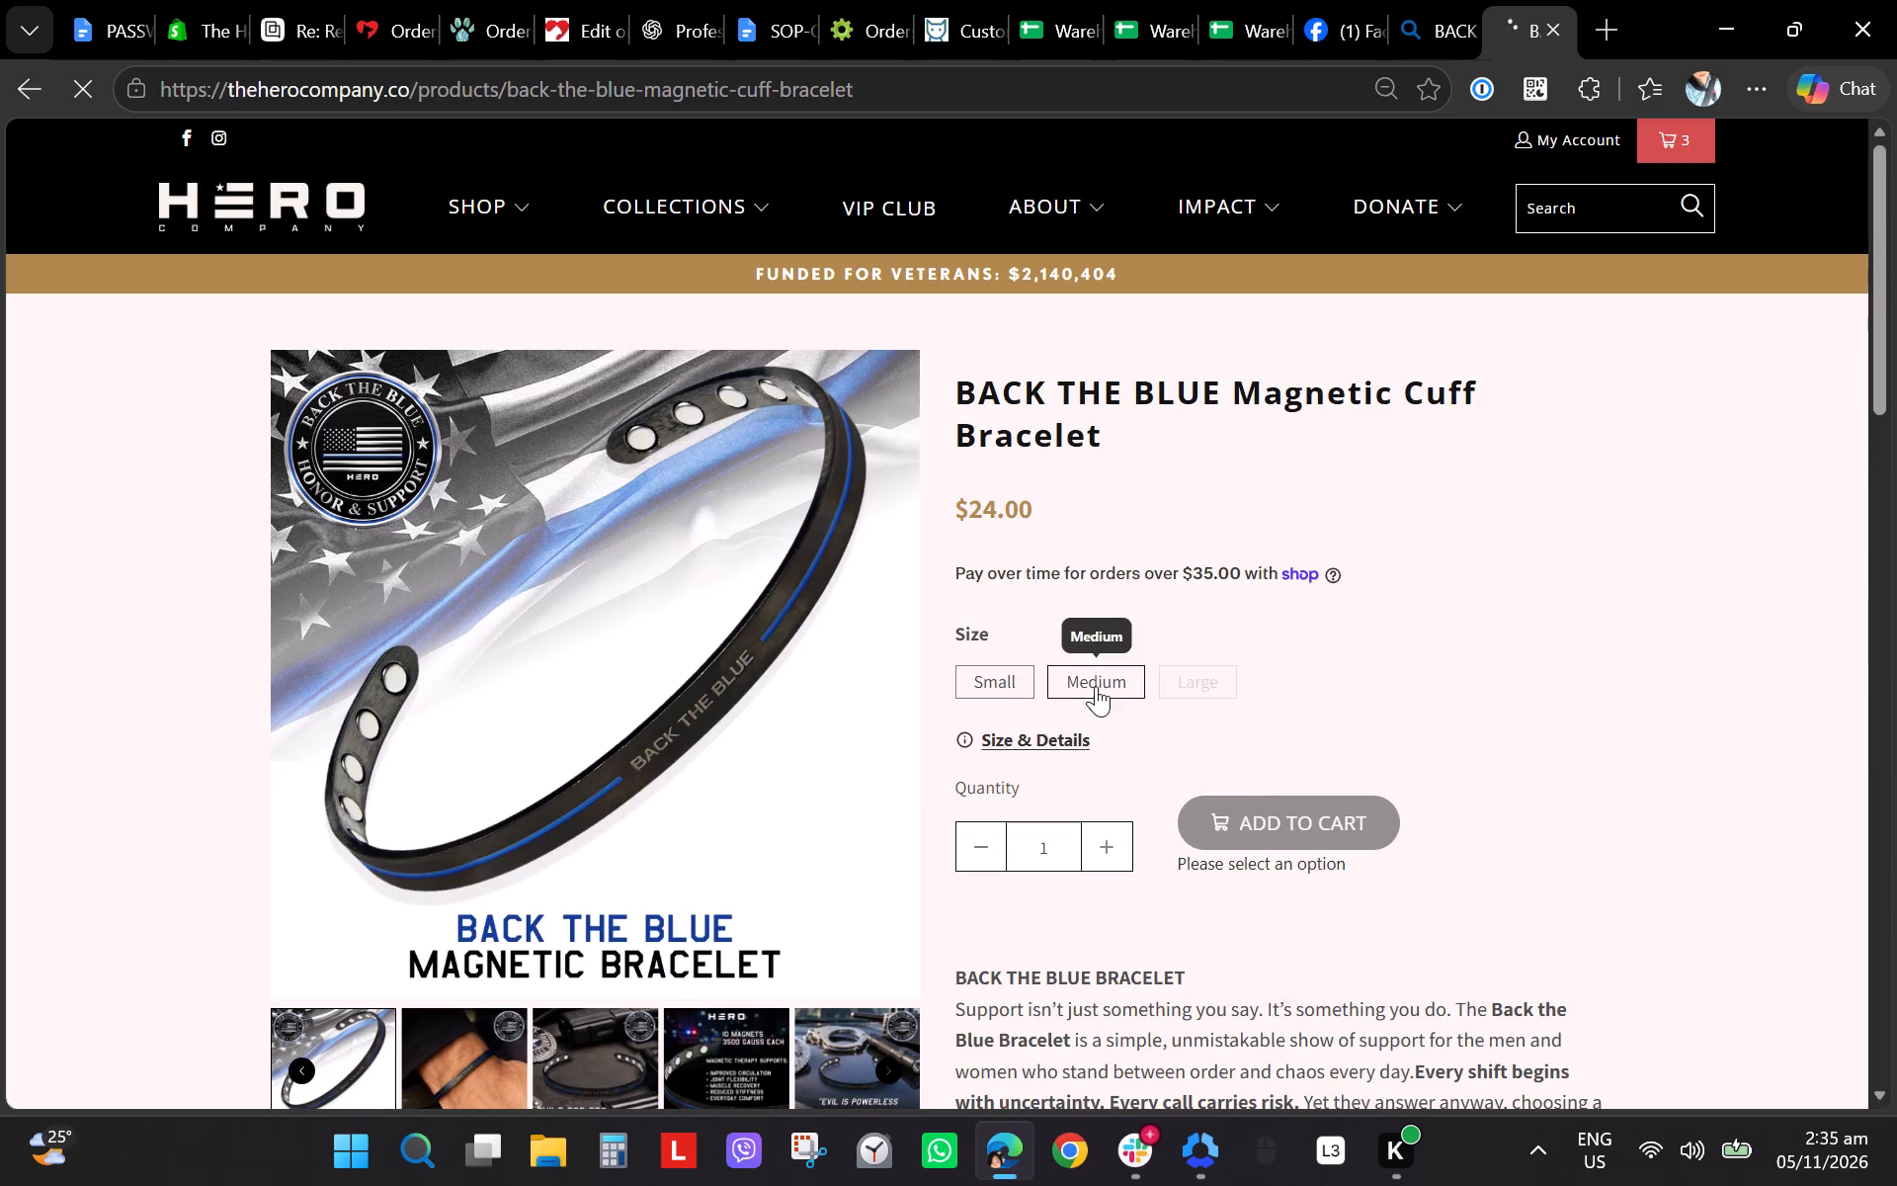
Copy the Small, Medium and Large cuff measurements from the bracelet's product details.
click(1095, 685)
scroll(1095, 685, down, 7)
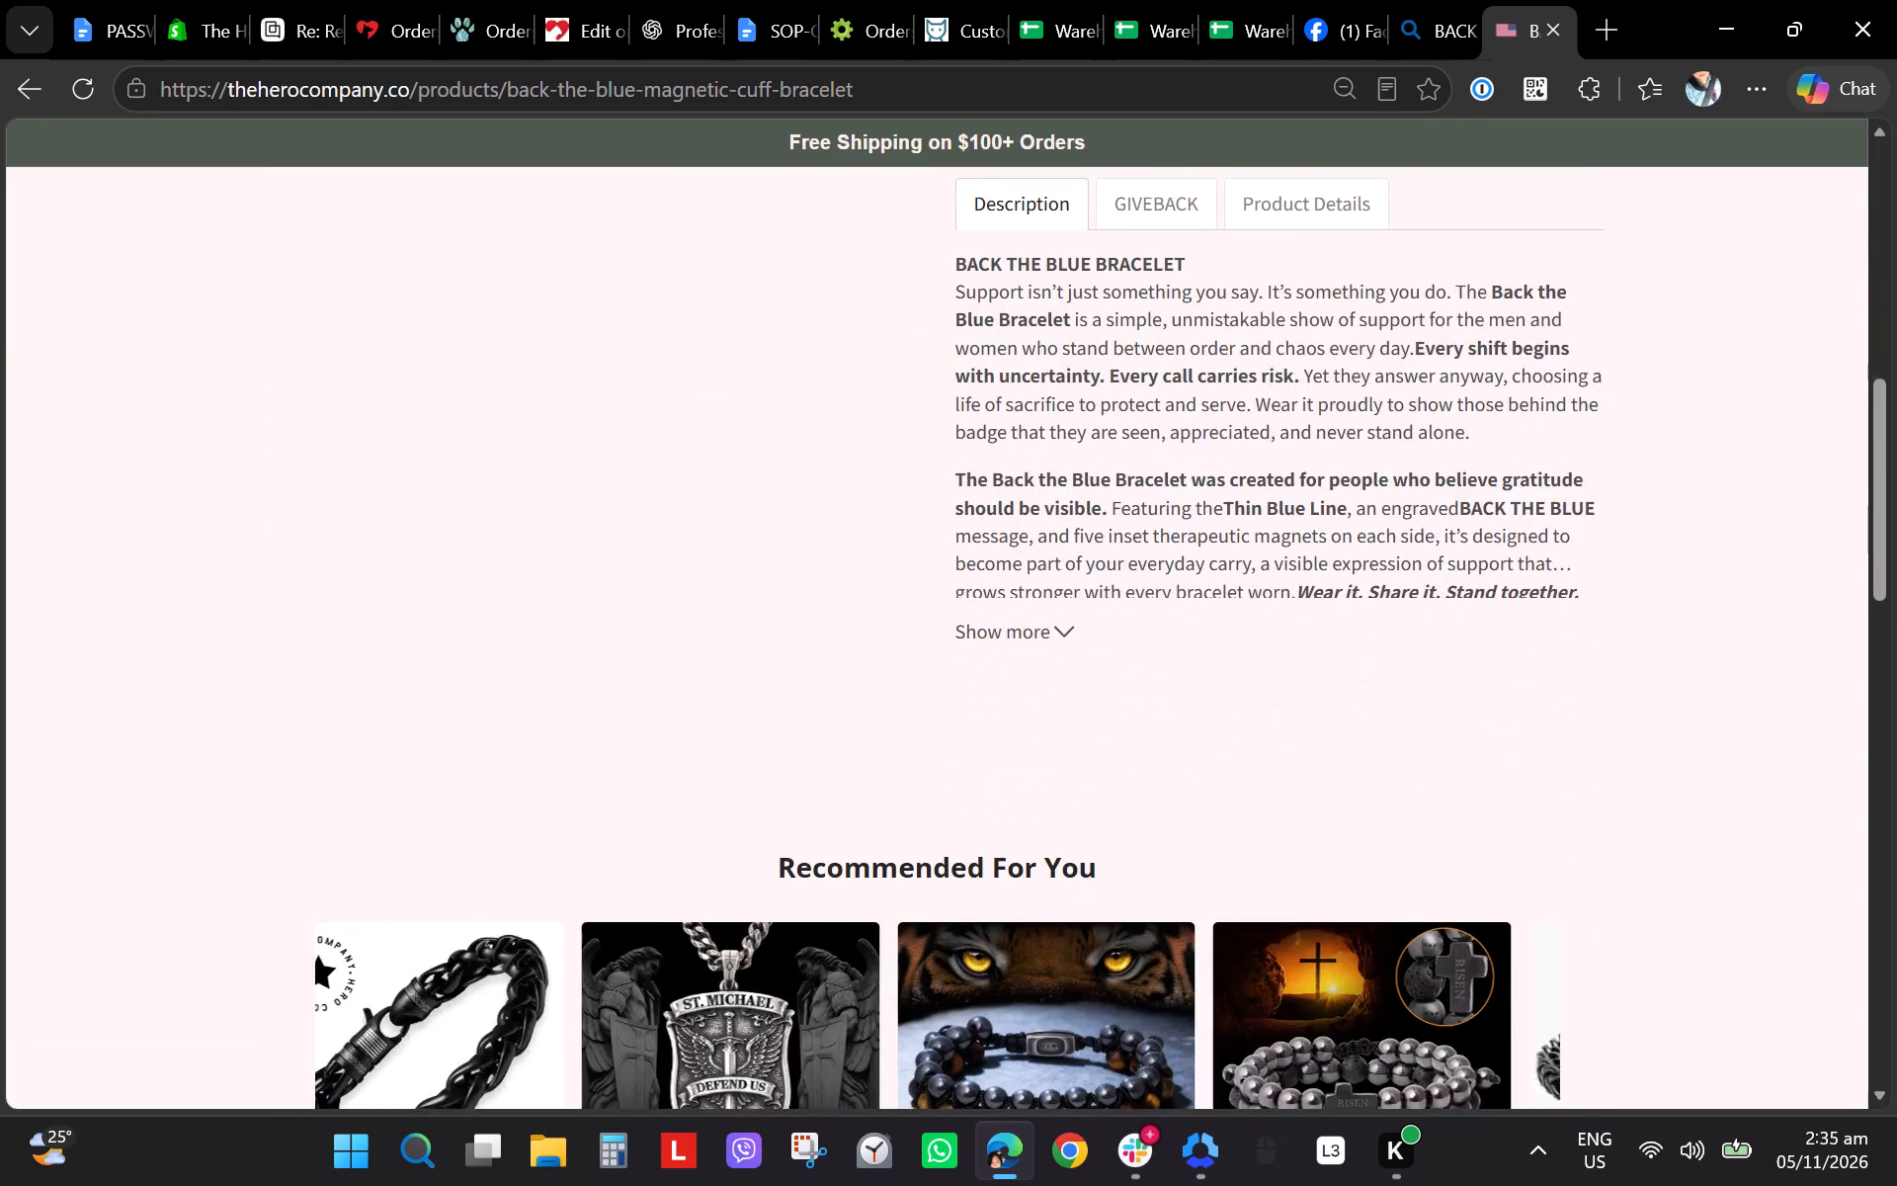
click(1346, 215)
scroll(1346, 415, down, 1)
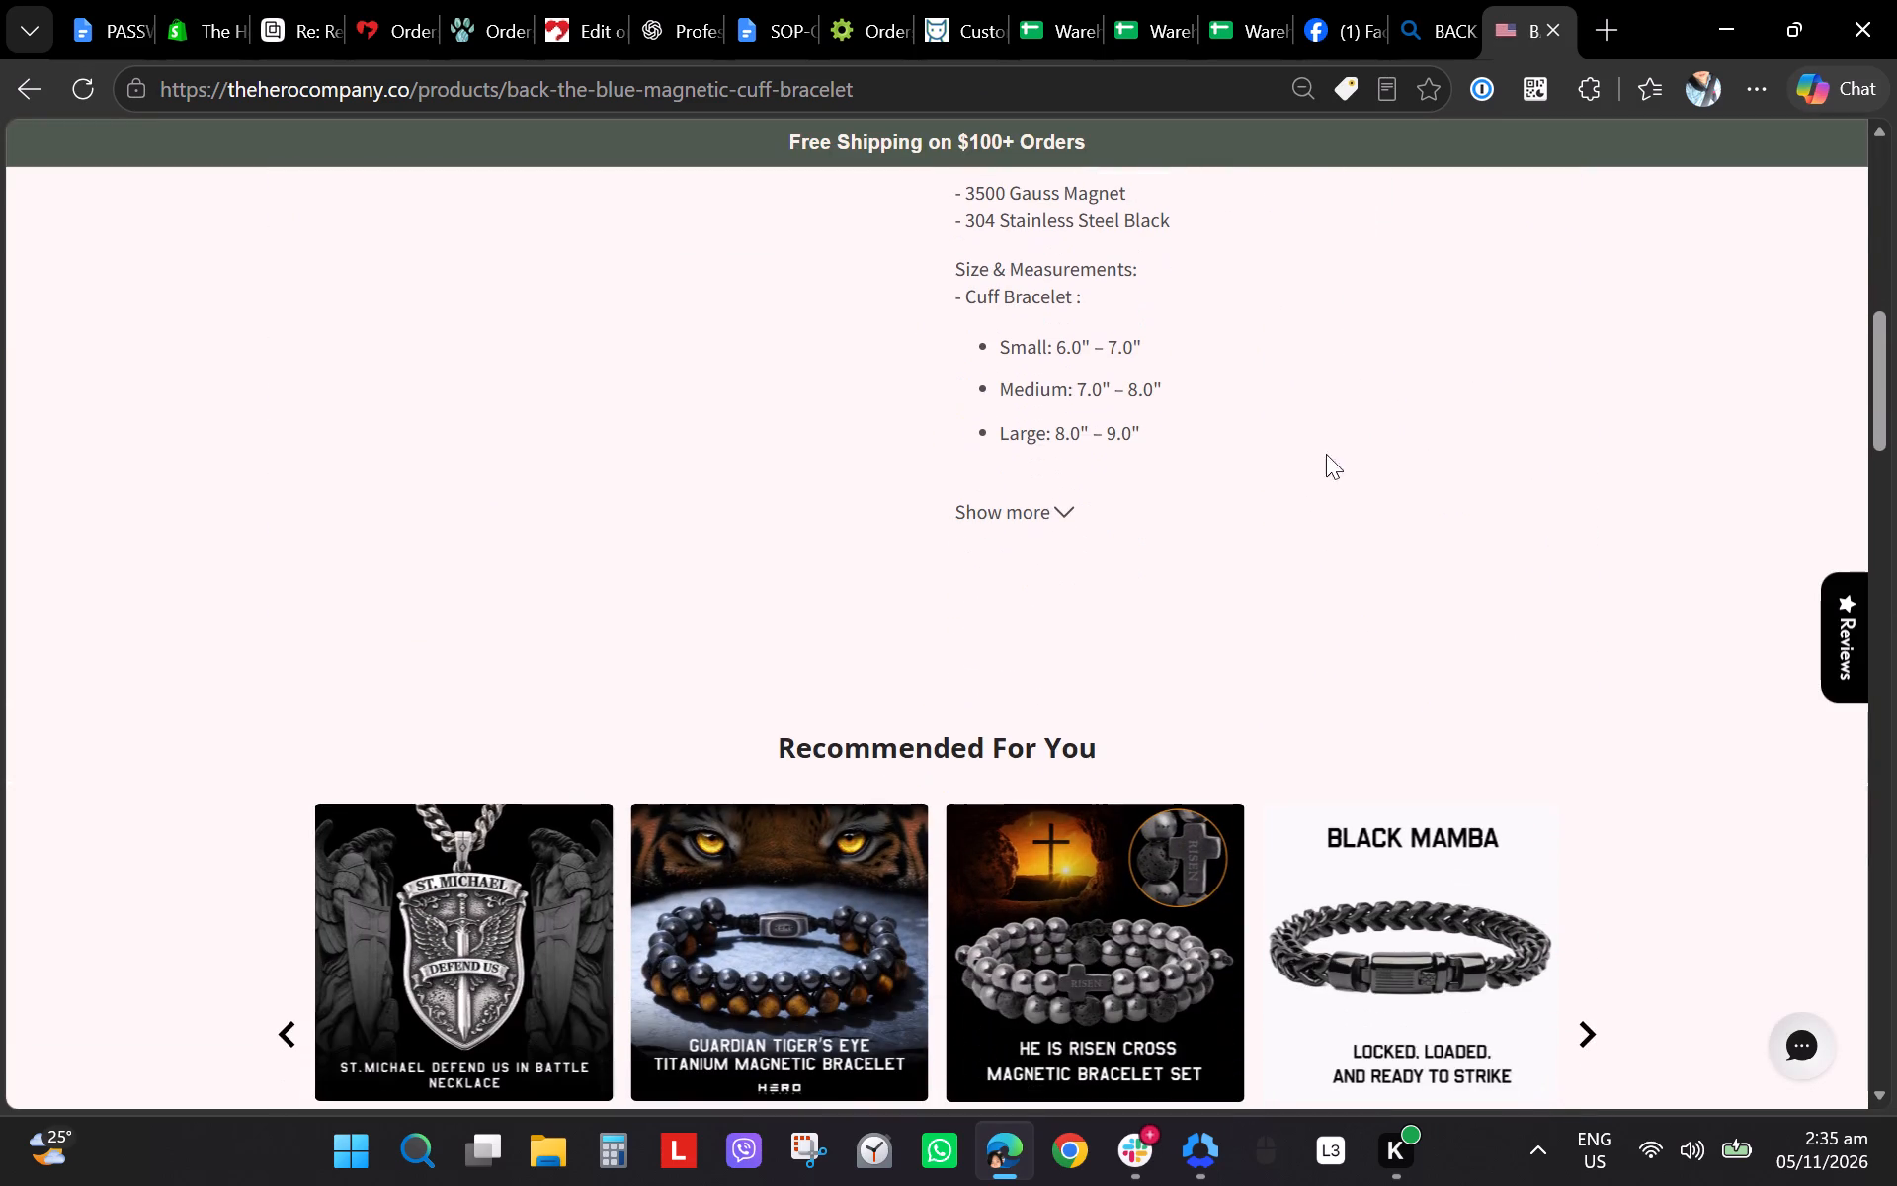
drag(1178, 396, 1166, 398)
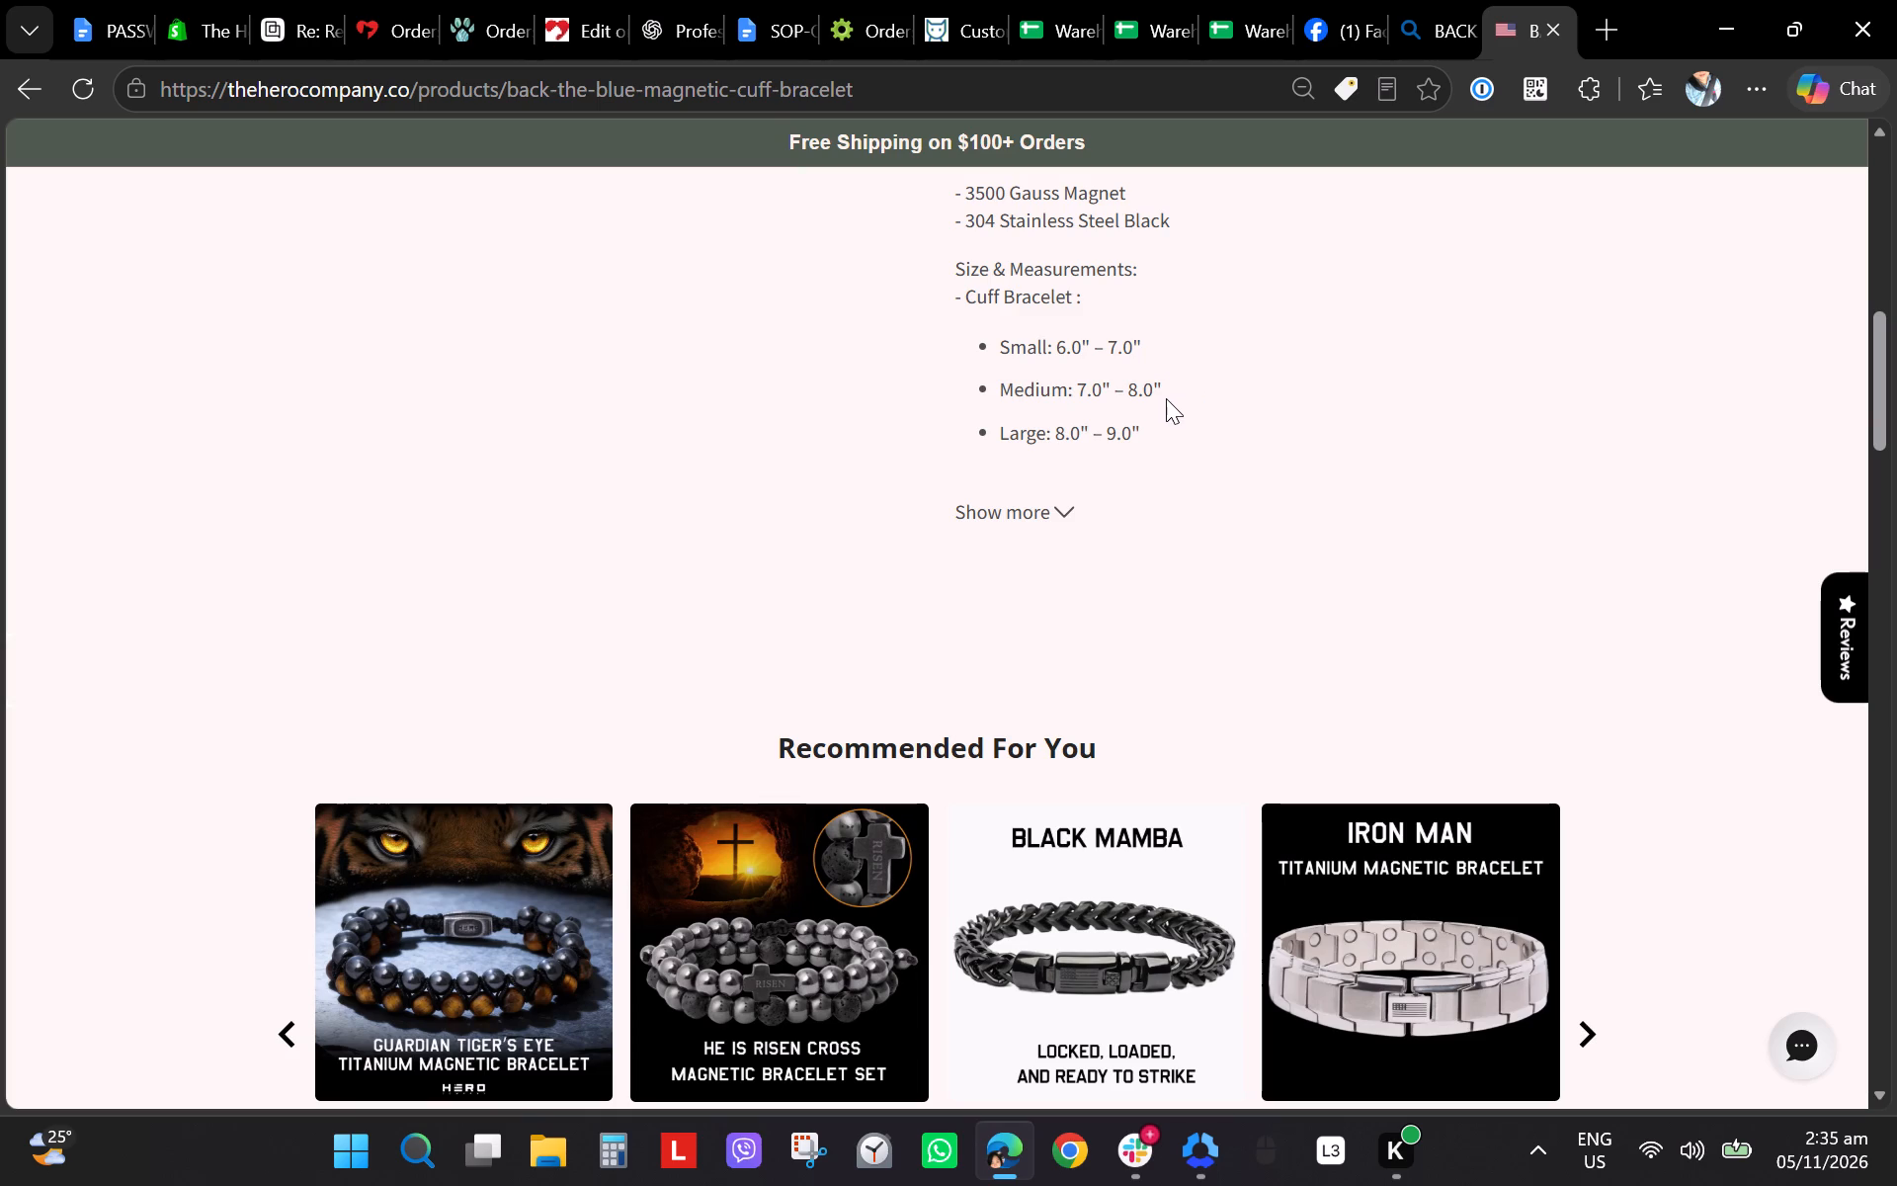
drag(1166, 398, 996, 363)
click(1001, 335)
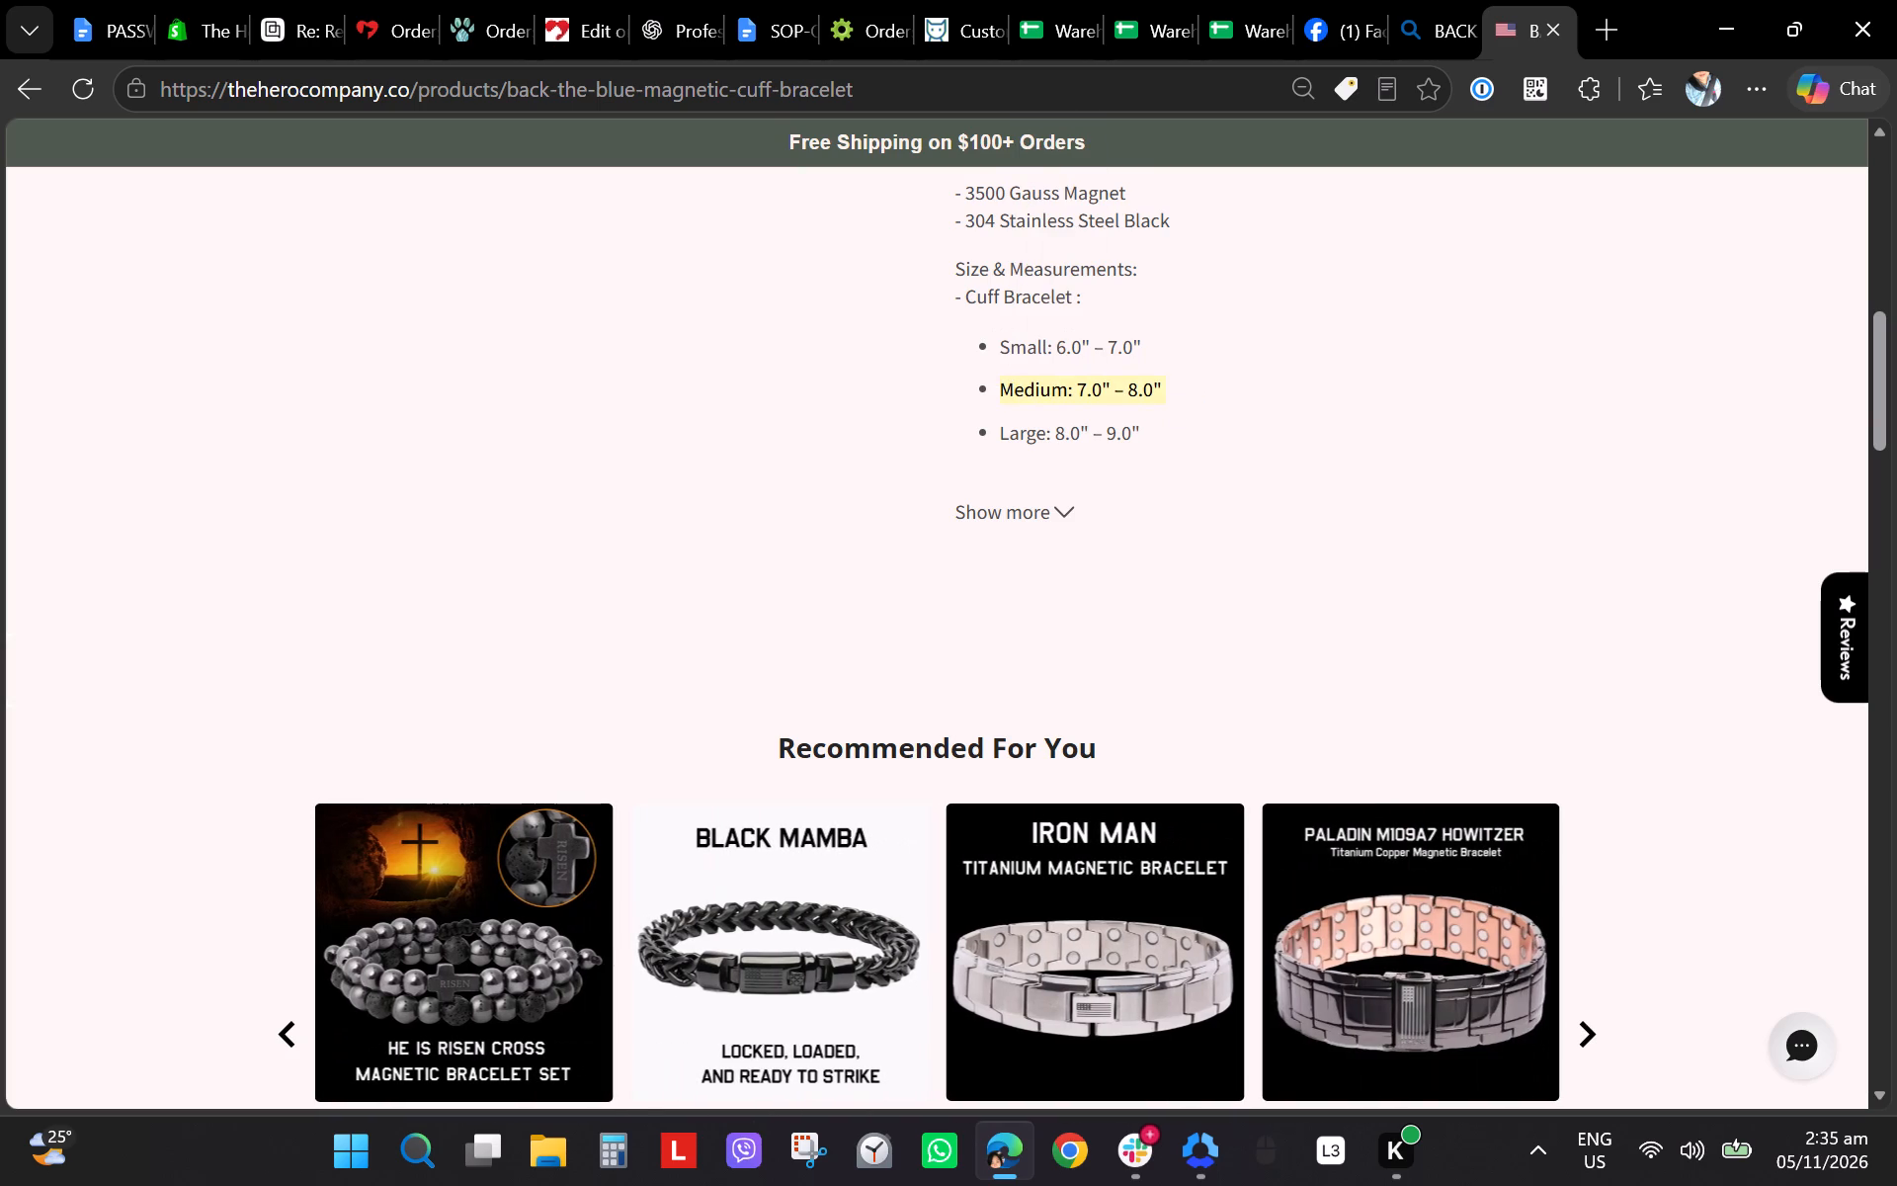
drag(1001, 341, 1159, 421)
key(ctrl+c)
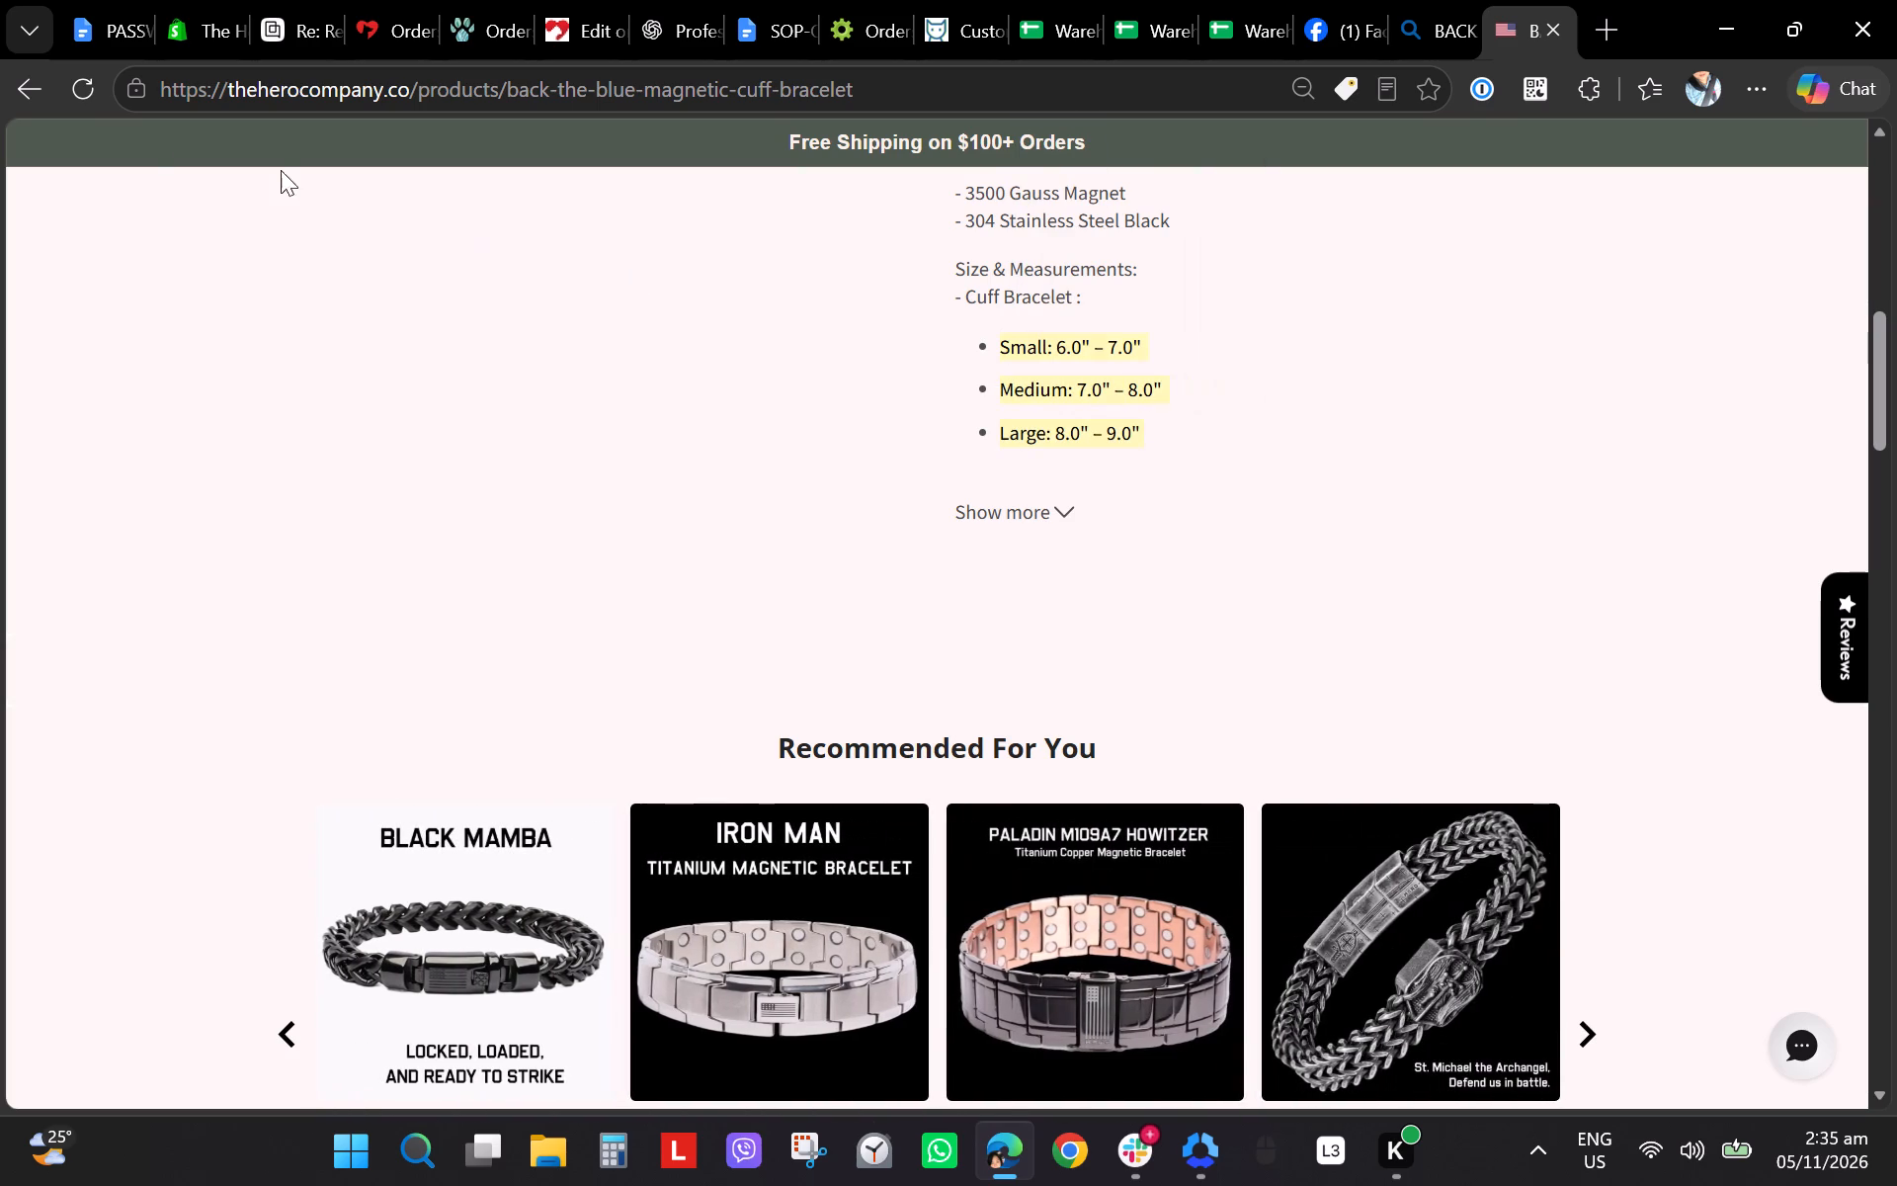
Continue the ticket reply with "Here are the measurement per sizes." and insert the copied Small, Medium and Large size list.
click(313, 31)
scroll(1015, 863, down, 1)
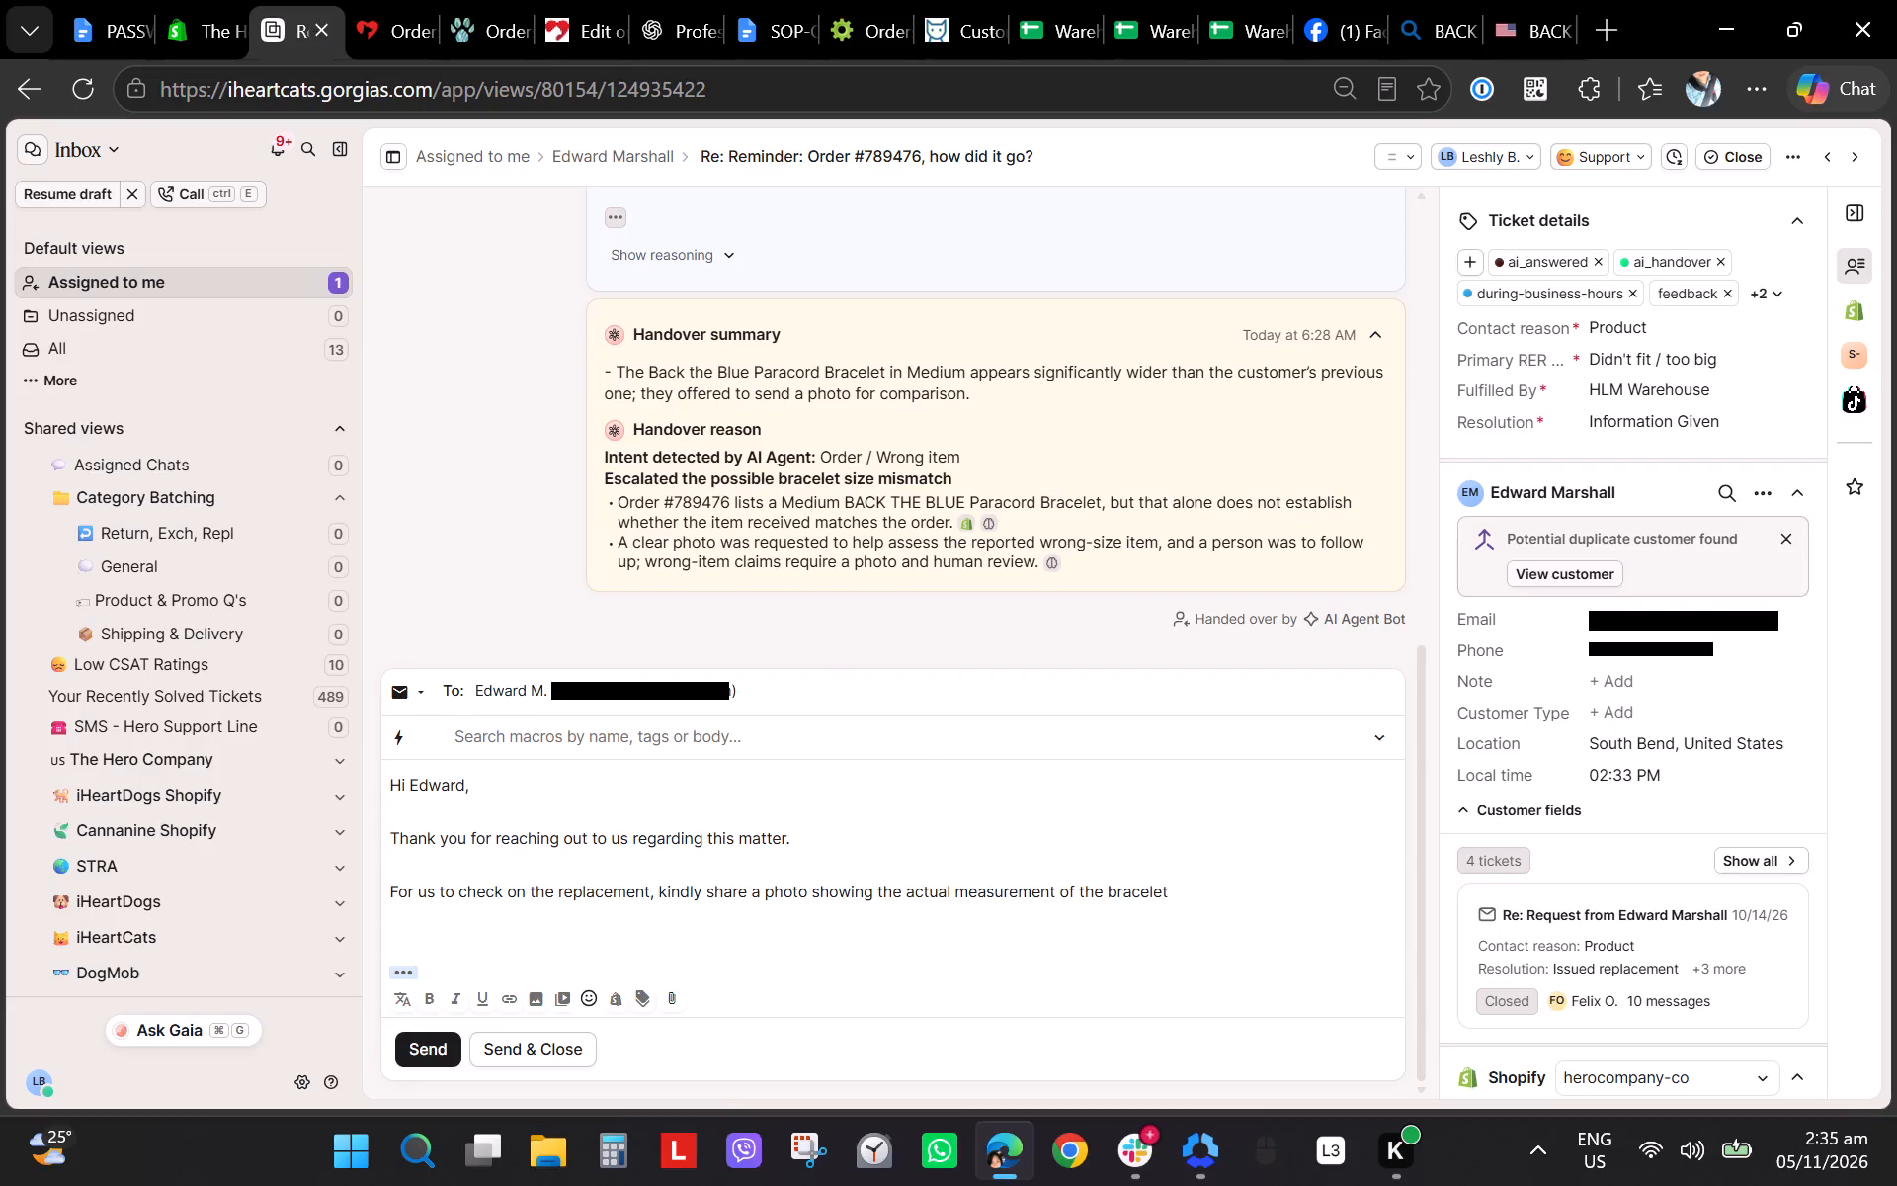
click(1234, 904)
key(BackSpace)
text(. Here are the)
key(space)
text(leng)
key(BackSpace)
key(BackSpace)
key(BackSpace)
key(BackSpace)
text(measurement per sizes.)
key(space)
key(Return)
key(Return)
key(ctrl+v)
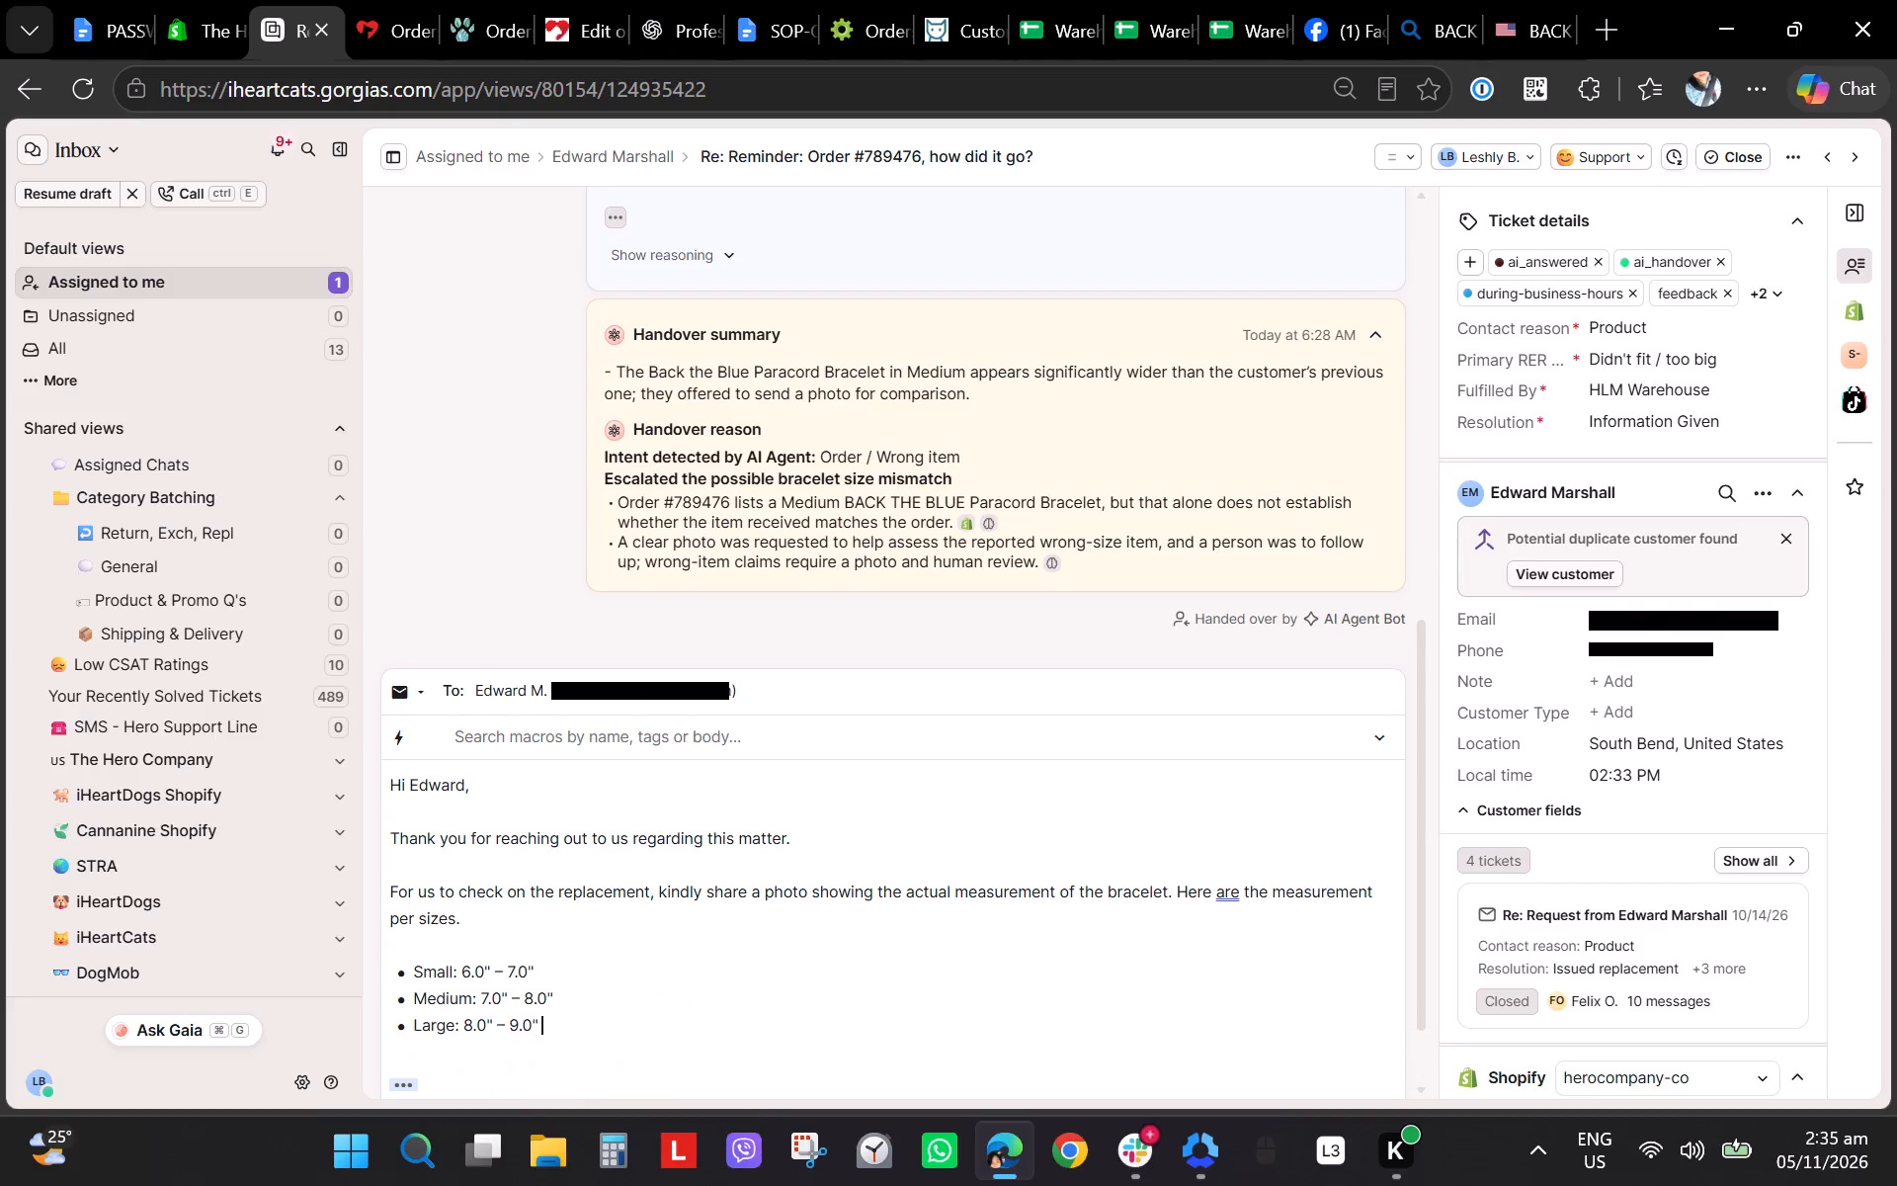
Close the reply below the size list with "We're looking forward to your response.".
key(Return)
key(Return)
key(Return)
text(We)
text('re looking forward to yo)
text(ur response.)
key(space)
scroll(1000, 855, down, 4)
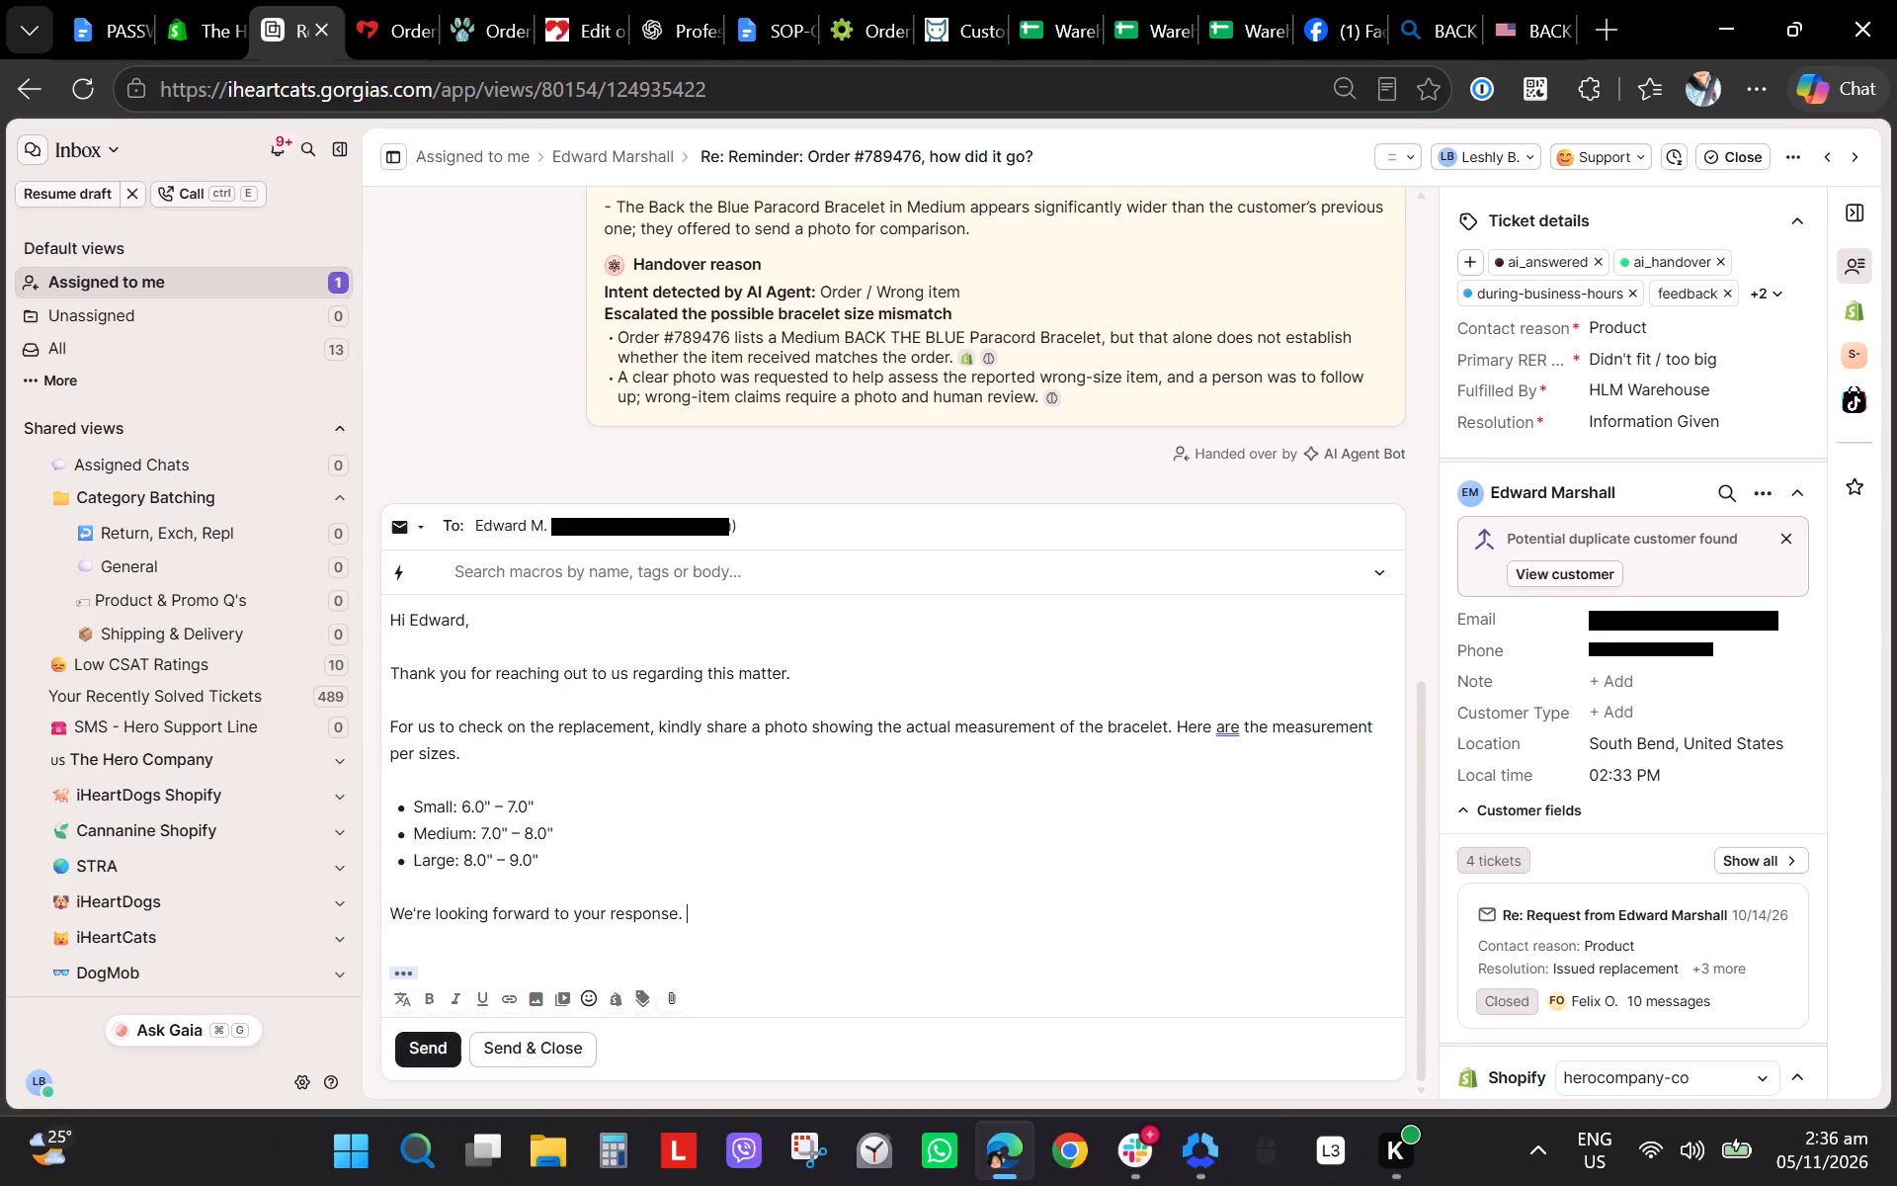
Reword the end of the photo request to "the replacement bracelet that you received.".
click(1172, 734)
key(BackSpace)
key(BackSpace)
key(BackSpace)
key(BackSpace)
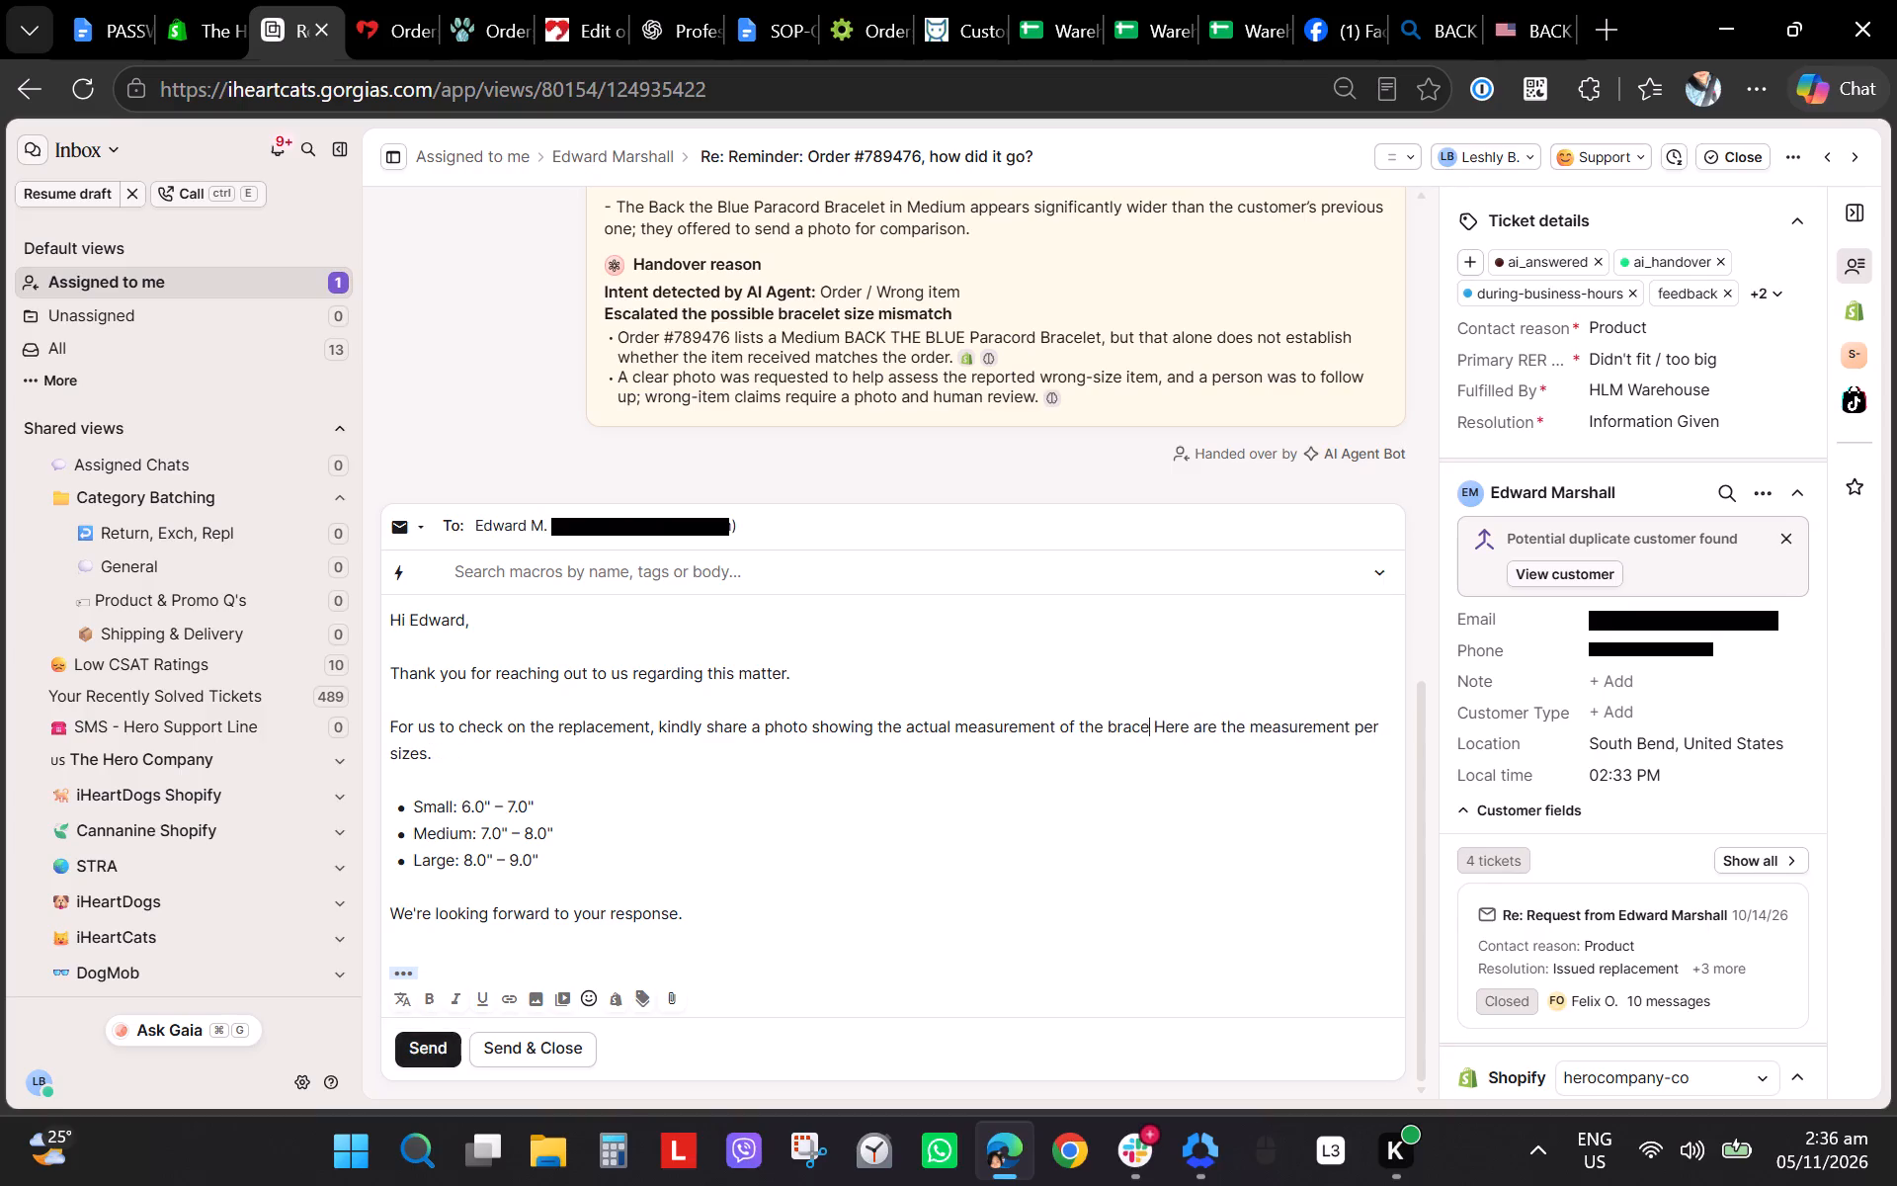
key(BackSpace)
key(BackSpace)
key(BackSpace)
key(BackSpace)
key(BackSpace)
text(replacement breacelet that you)
key(BackSpace)
key(BackSpace)
key(BackSpace)
key(BackSpace)
key(BackSpace)
key(BackSpace)
key(BackSpace)
key(BackSpace)
key(BackSpace)
key(BackSpace)
key(BackSpace)
key(BackSpace)
key(BackSpace)
key(BackSpace)
key(BackSpace)
key(BackSpace)
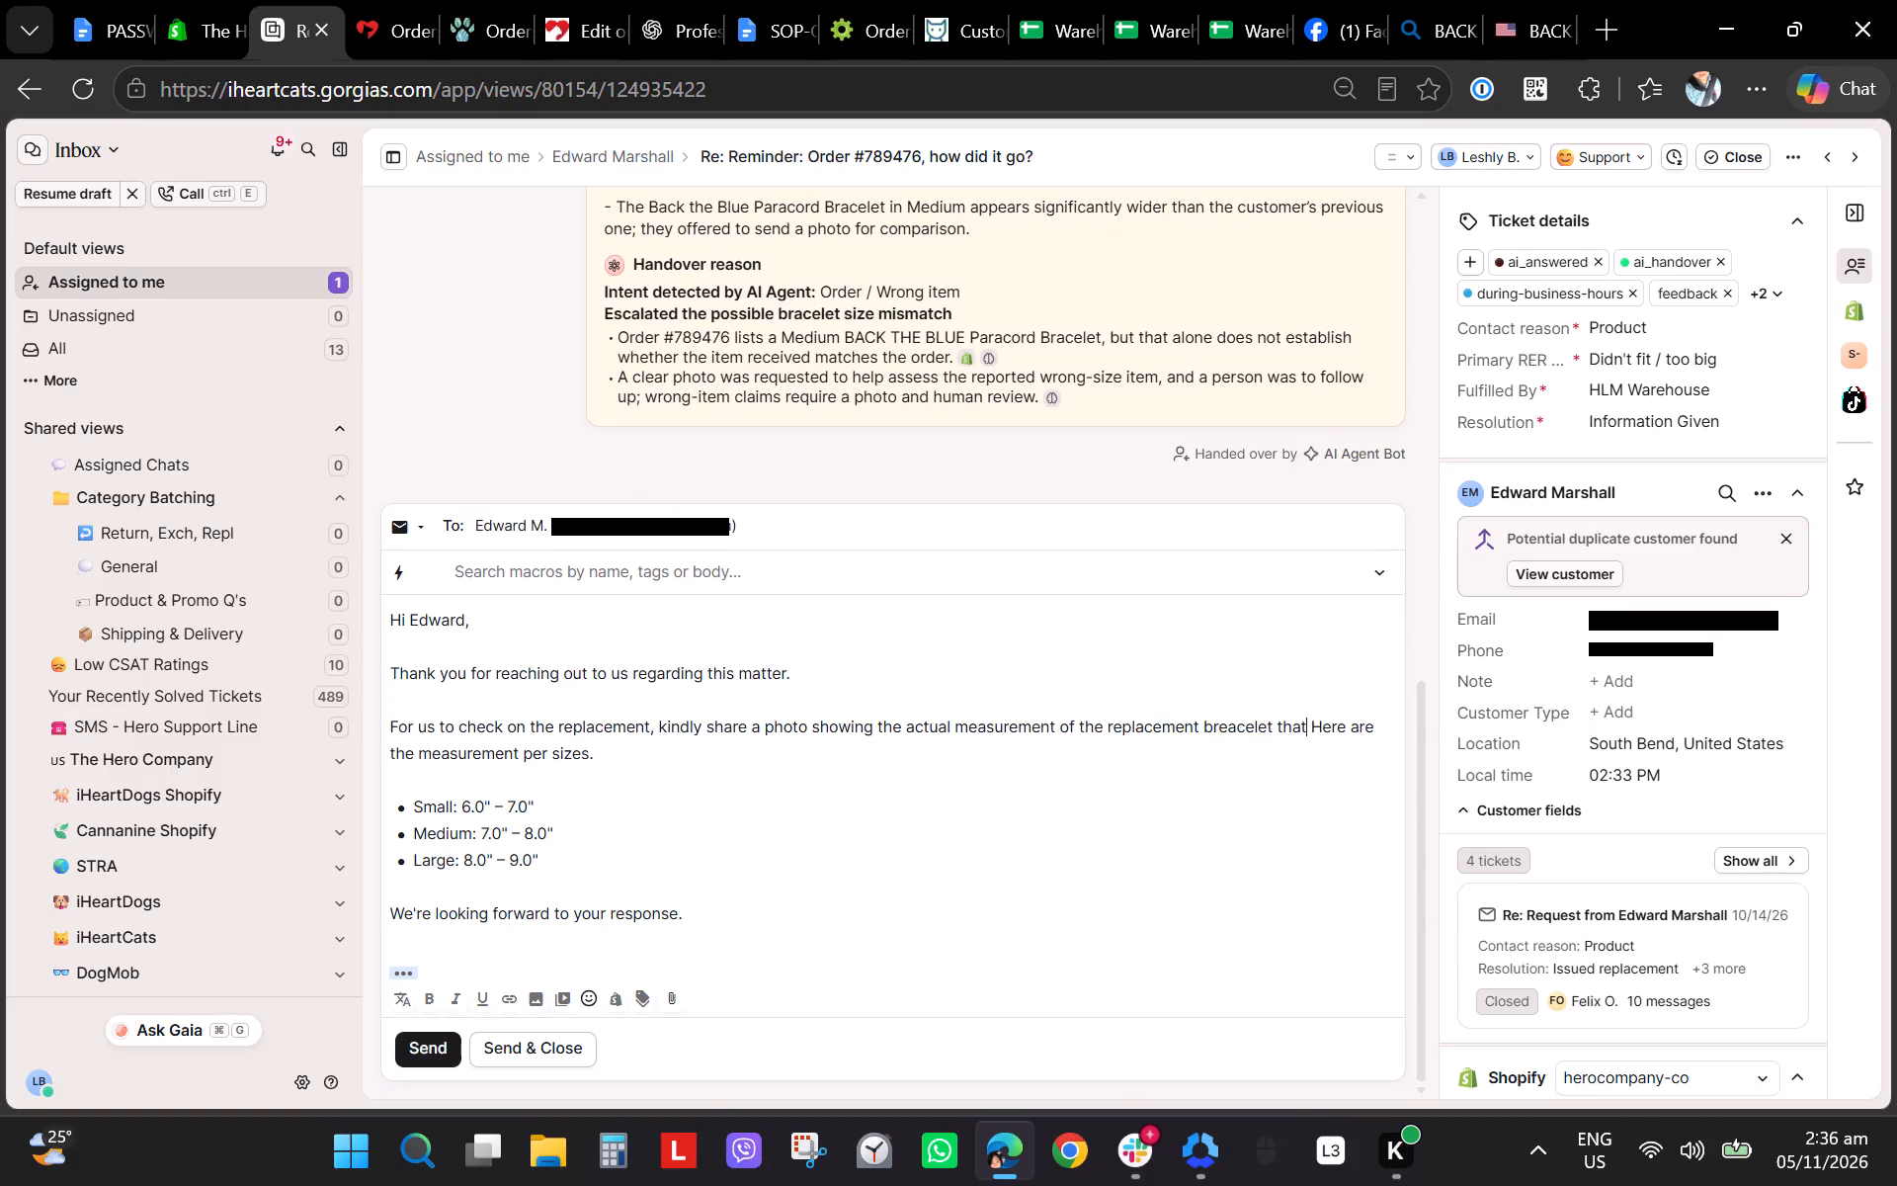
key(BackSpace)
key(BackSpace)
key(BackSpace)
key(space)
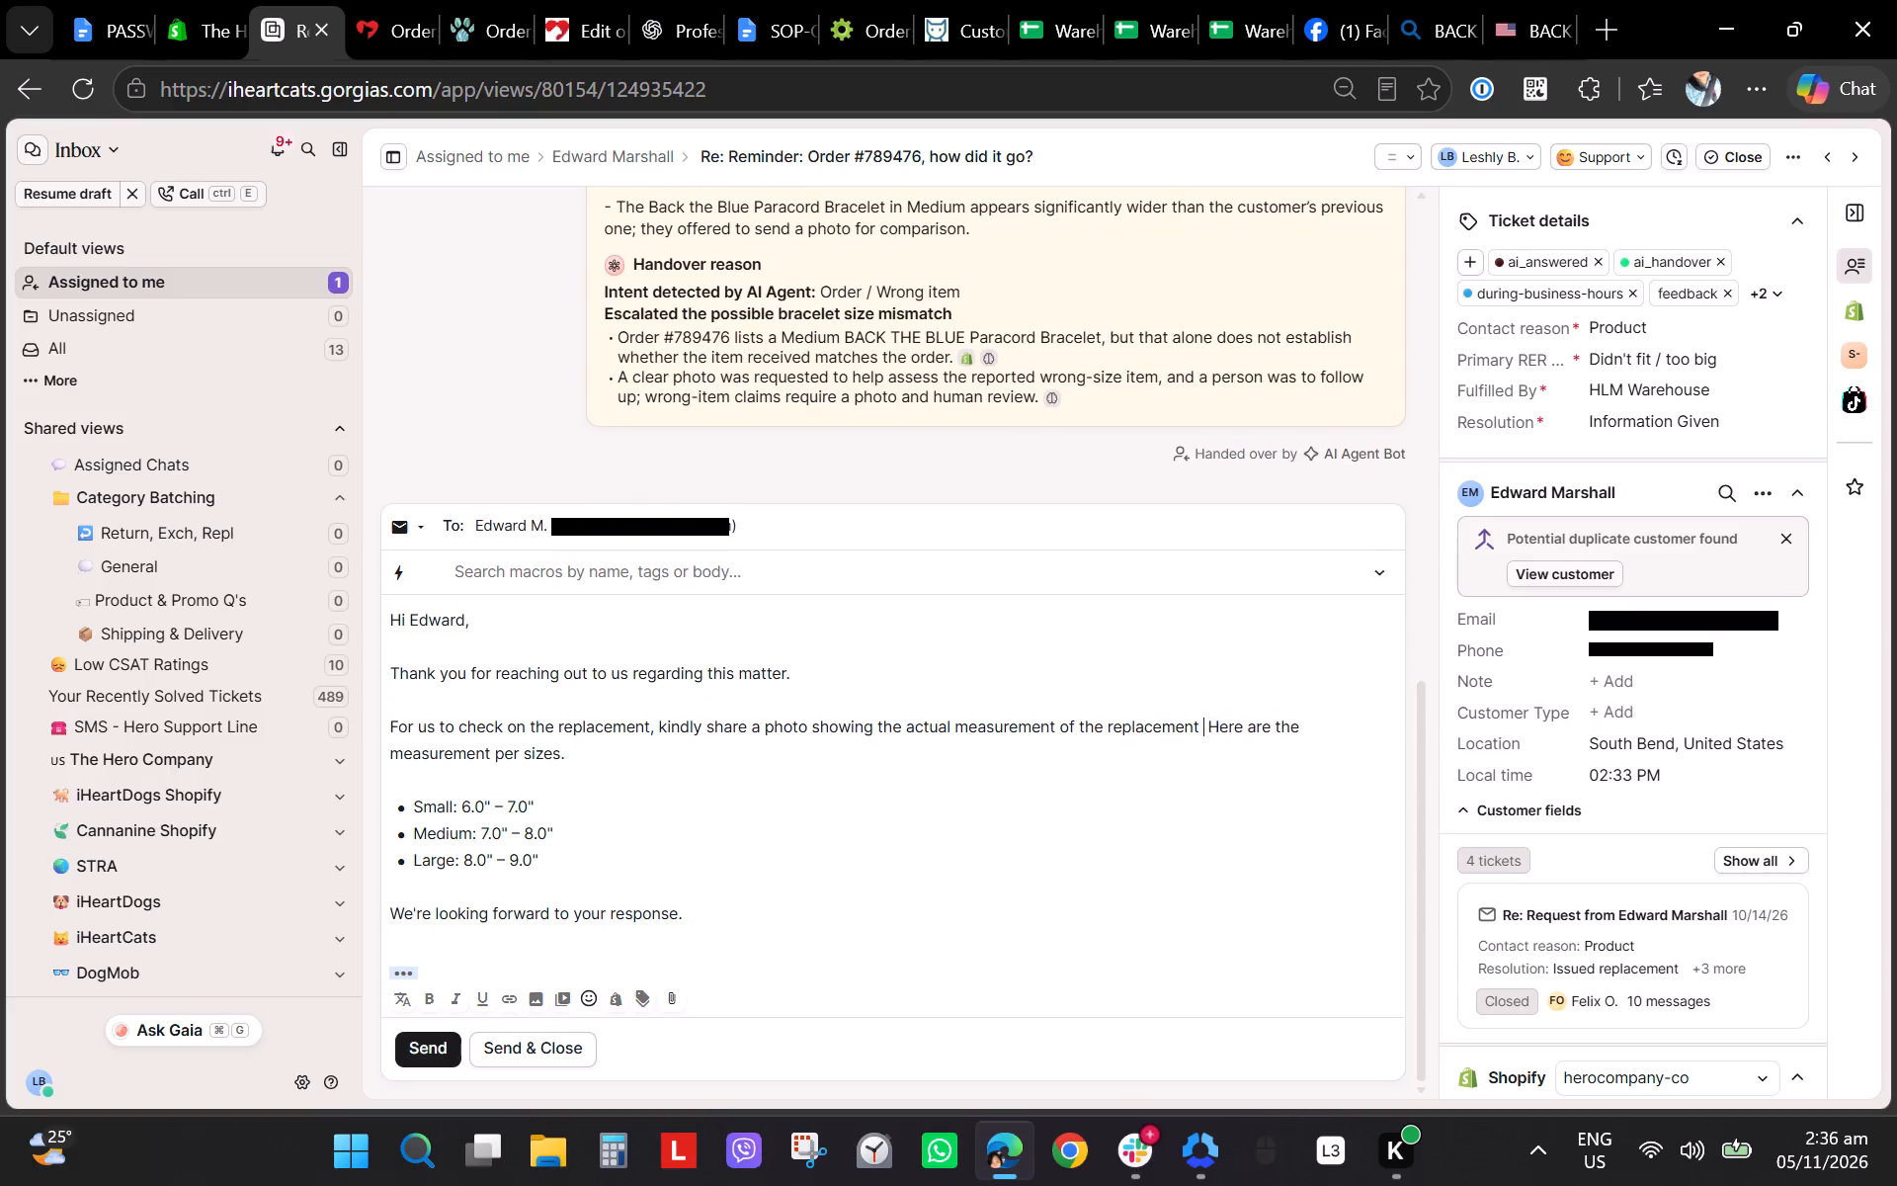
text(bracelet that you received.)
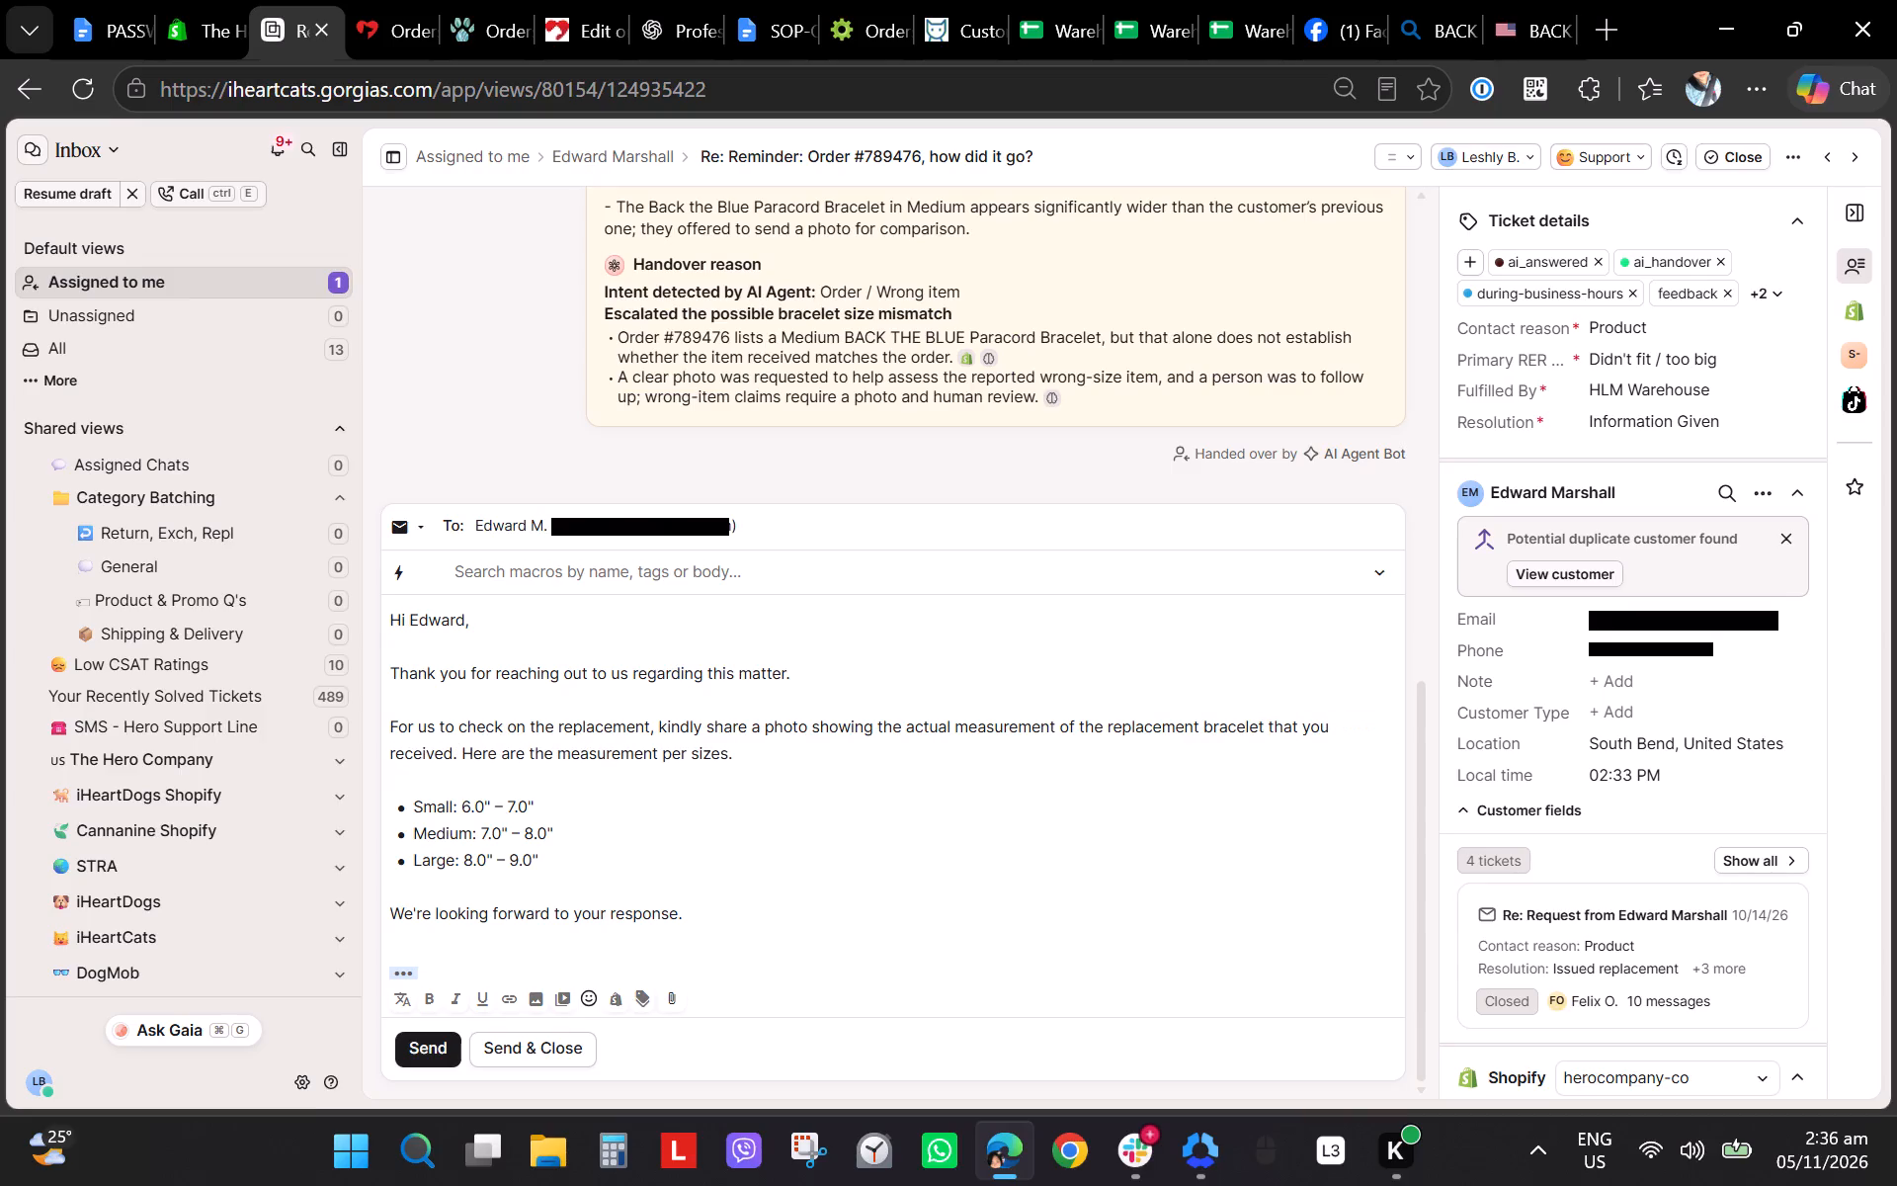
Send the finished reply to the customer without closing the ticket.
scroll(844, 807, down, 1)
drag(454, 1057, 443, 1058)
click(443, 1058)
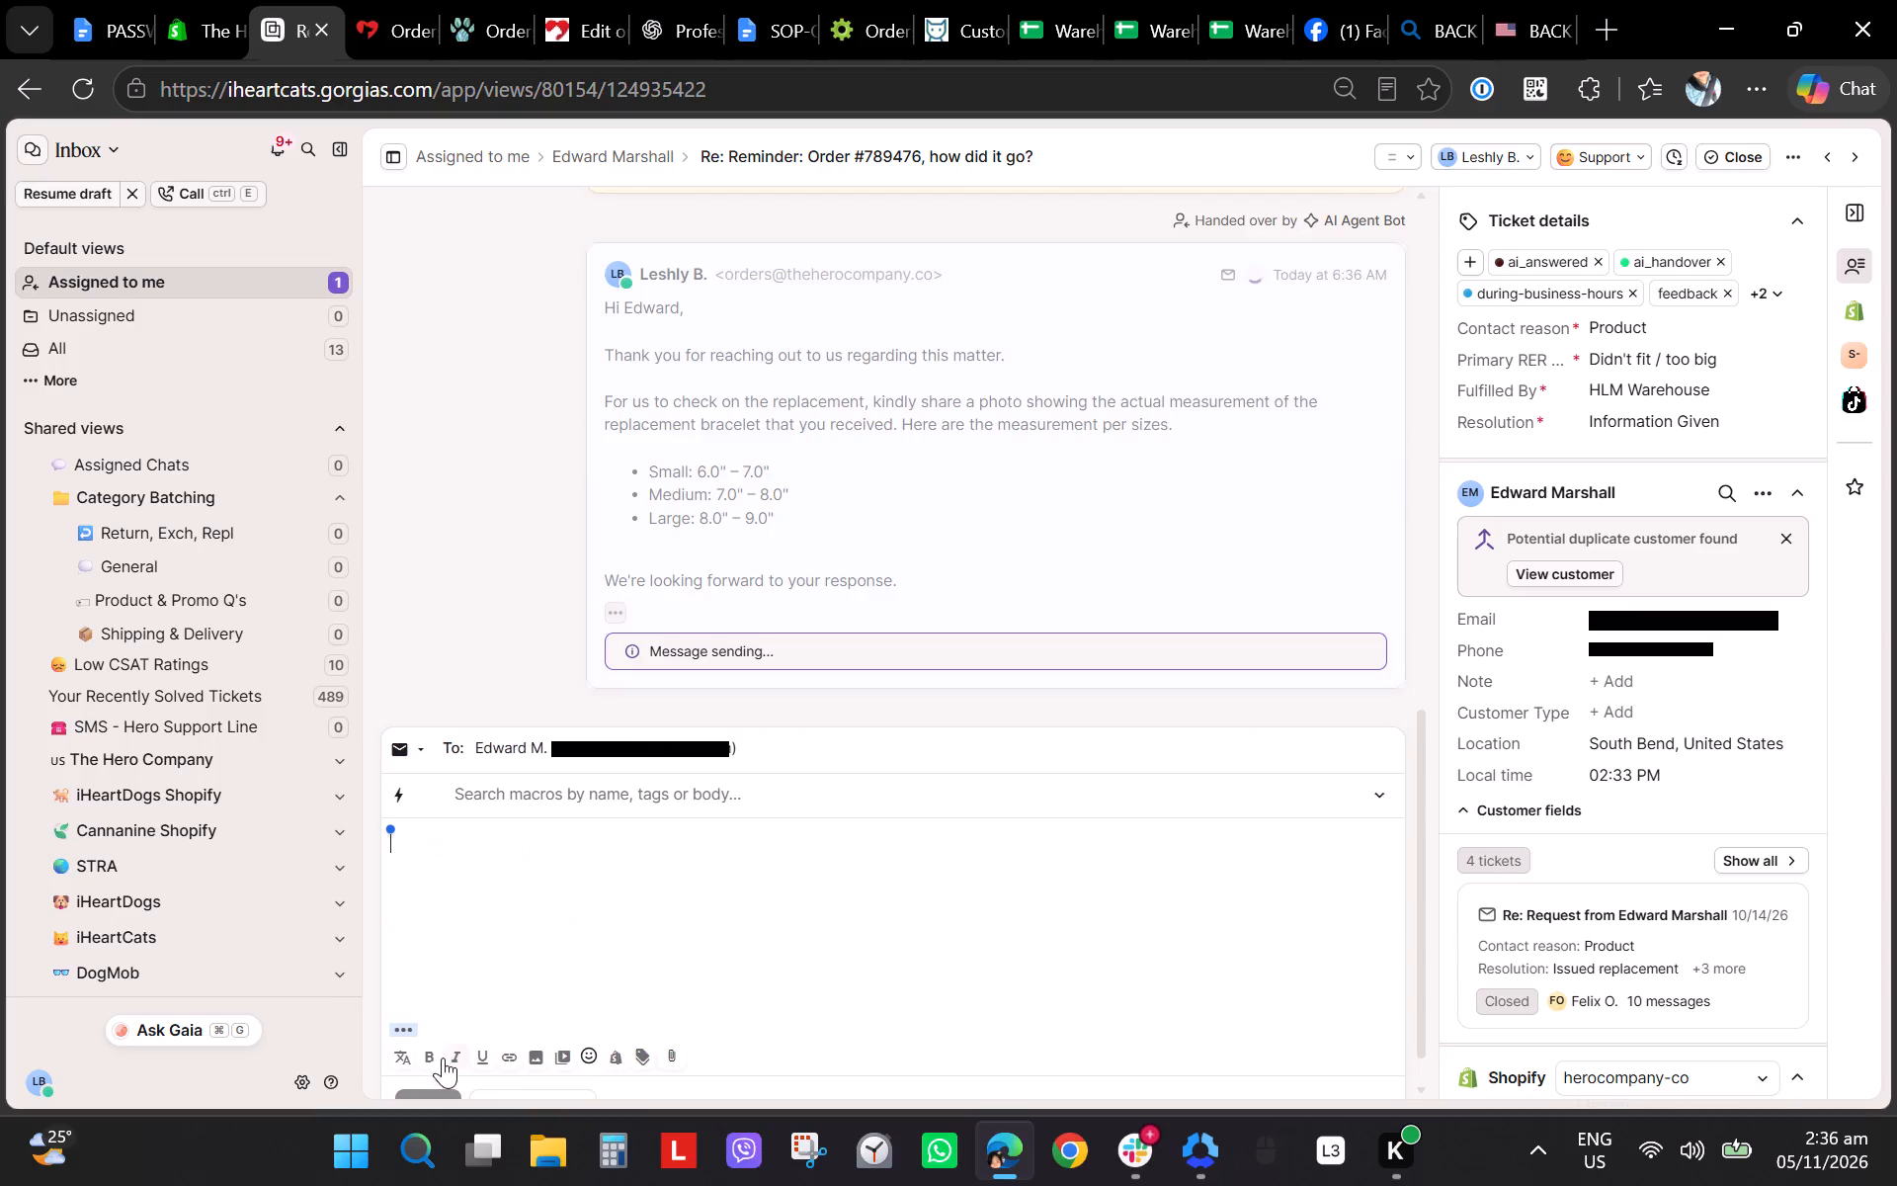